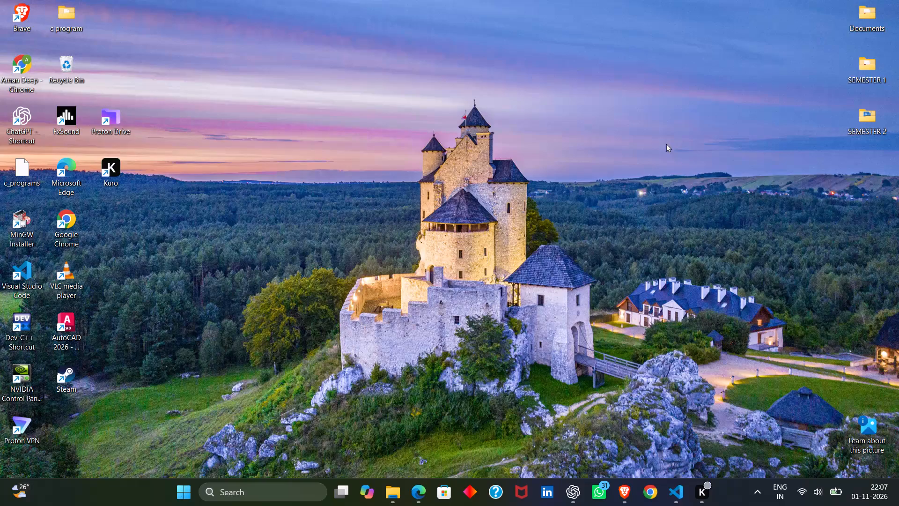
Refresh the desktop repeatedly.
click(582, 133)
right_click(582, 133)
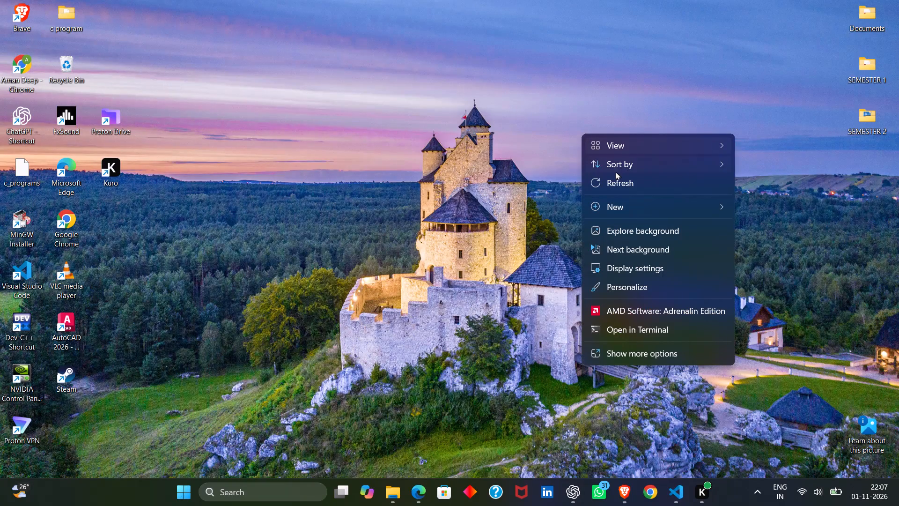
click(620, 186)
right_click(620, 186)
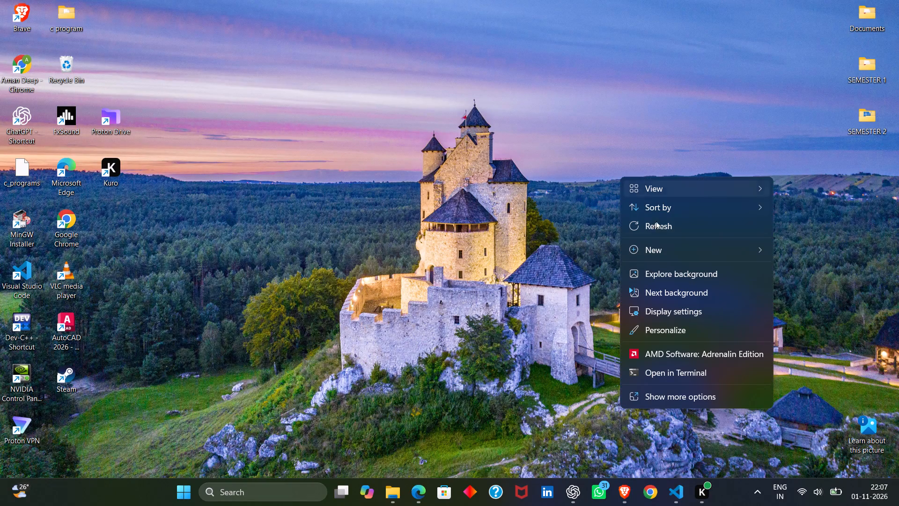
Refresh the desktop three more times.
click(658, 230)
right_click(658, 230)
click(672, 231)
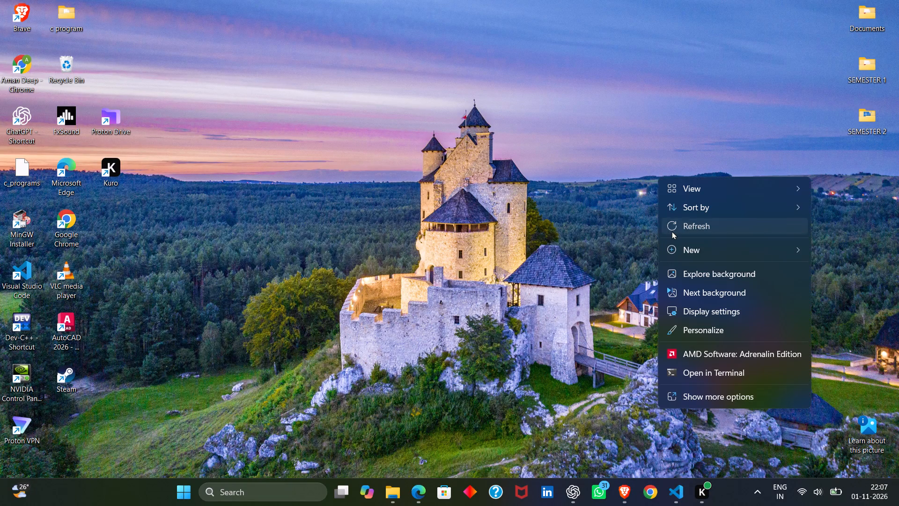
right_click(672, 231)
click(682, 231)
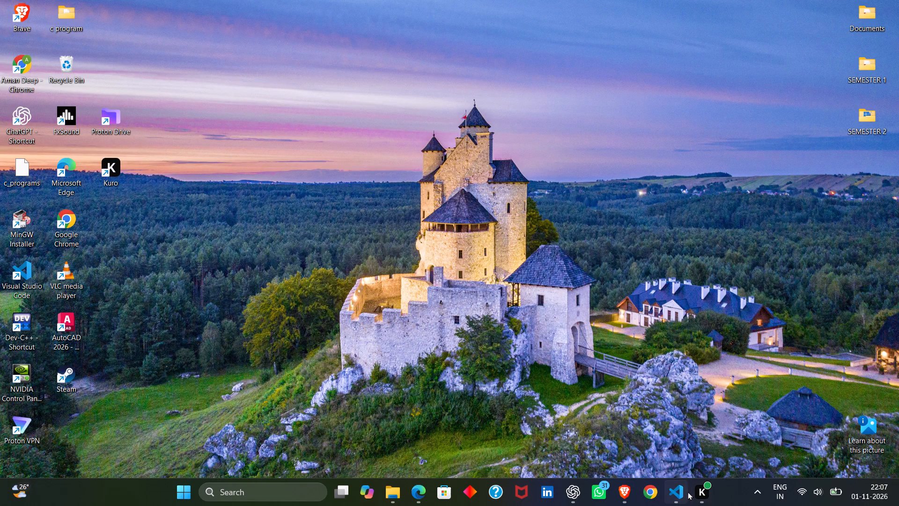
Switch to the running Visual Studio Code window.
drag(688, 491, 677, 492)
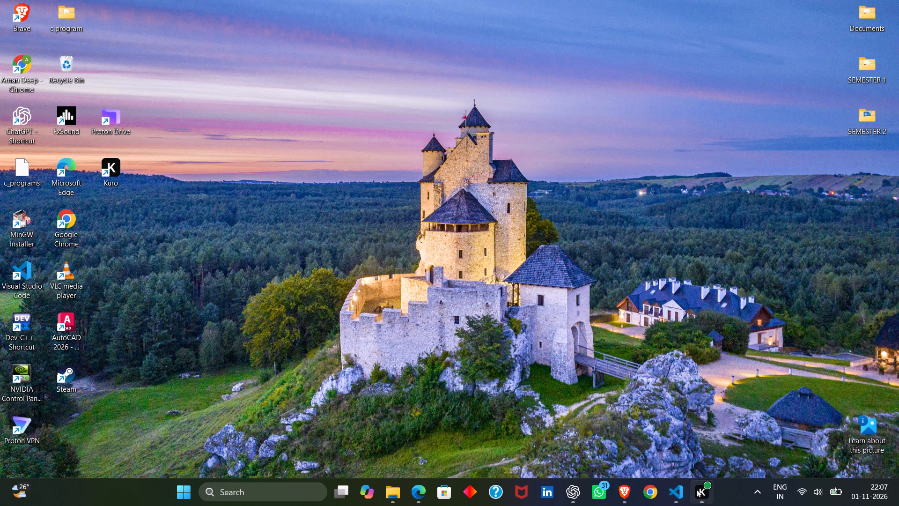
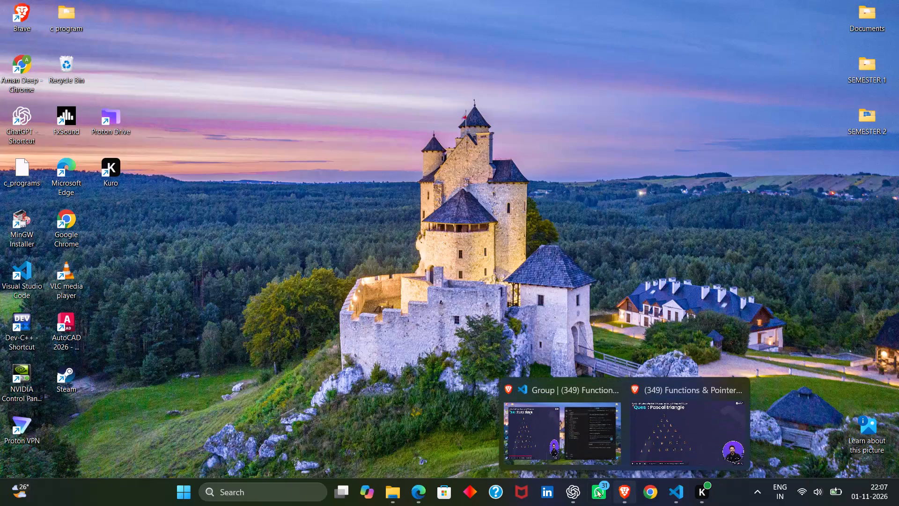
Switch to the Canva design in Microsoft Edge and select the page with red lightning above a silhouetted group, following the blank page after page 28.
click(418, 499)
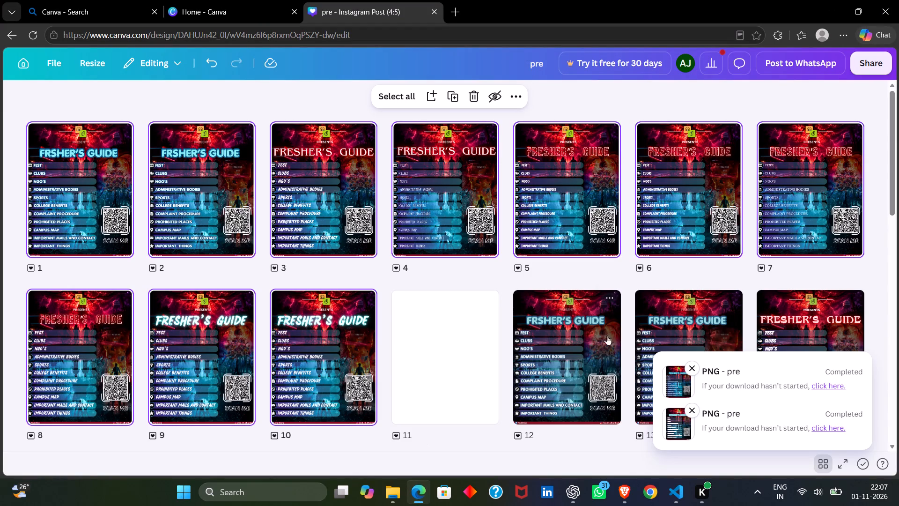
scroll(557, 242, down, 5)
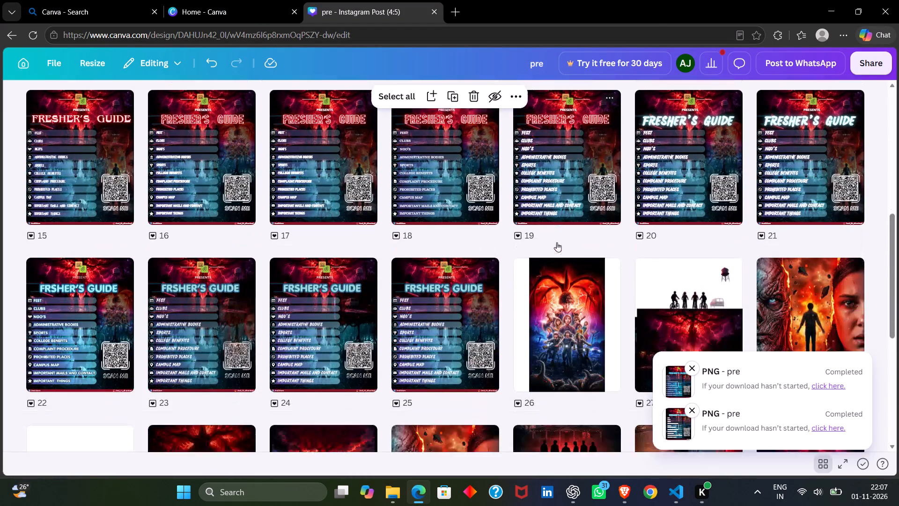
scroll(557, 242, down, 2)
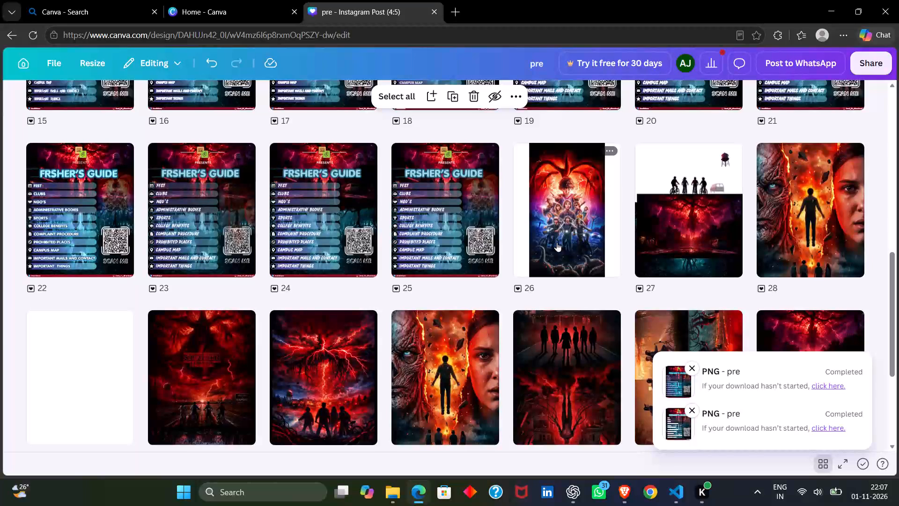
click(333, 372)
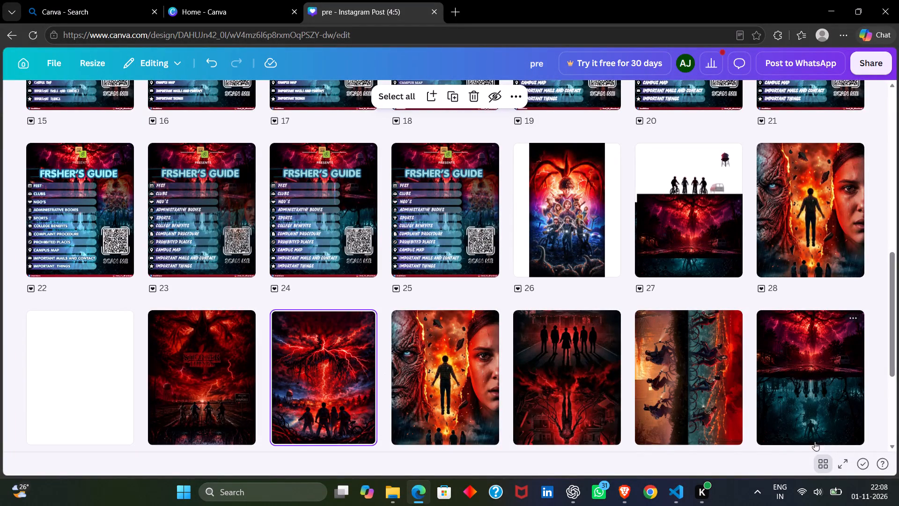
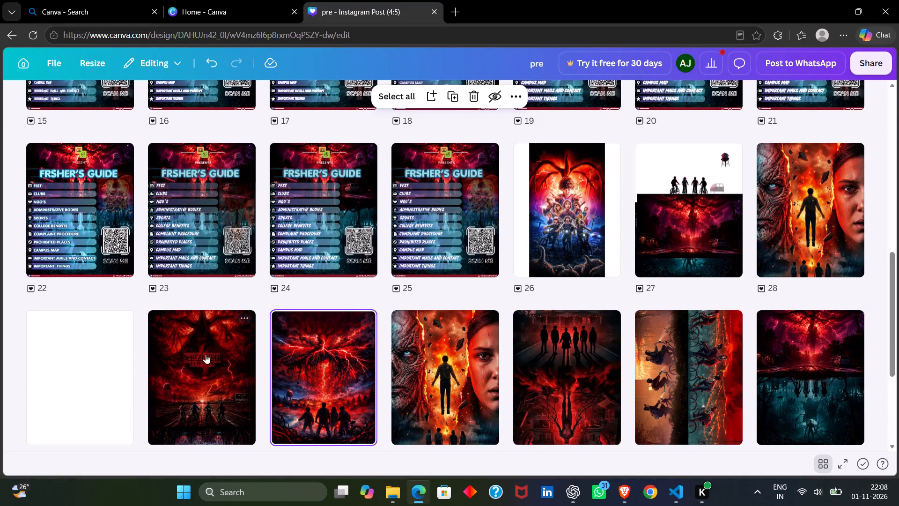
Open the red Stranger Things poster on page 30 in the page editor instead of the grid view.
click(209, 392)
click(209, 392)
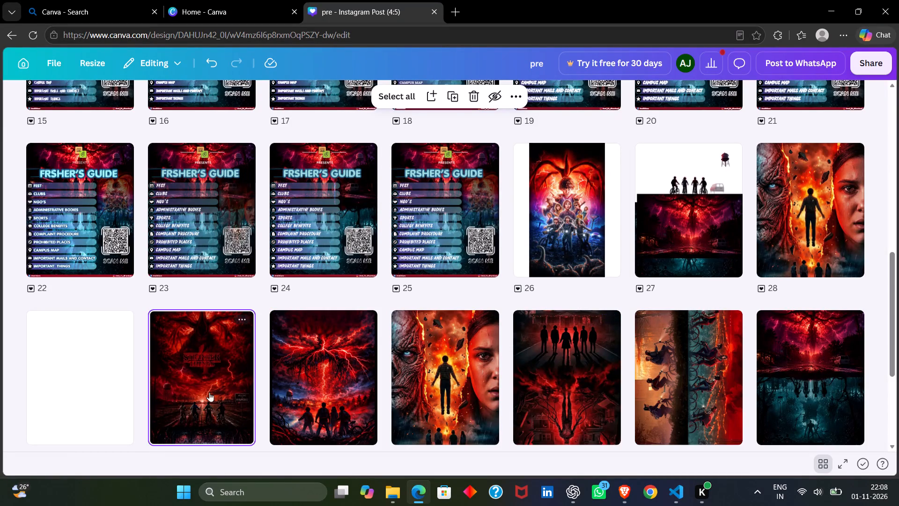
click(817, 456)
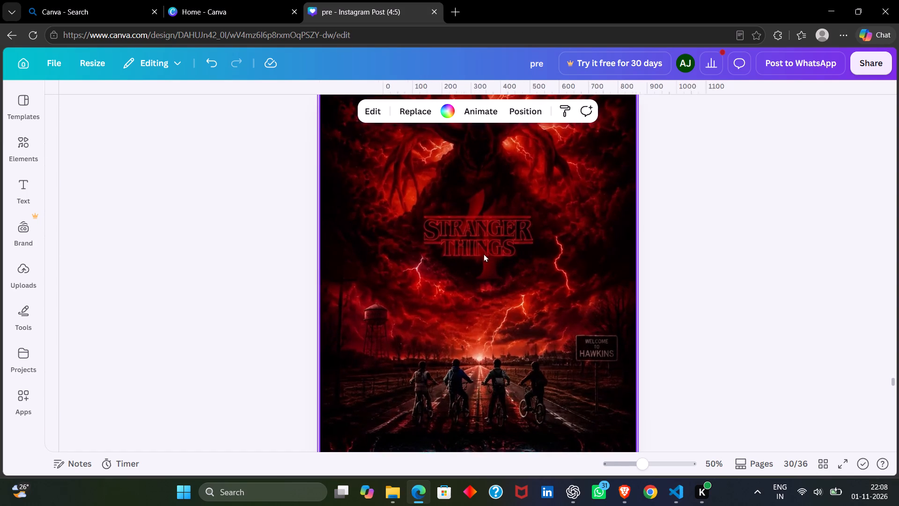
Inspect the full extent of the page 30 Stranger Things poster image in Crop mode without applying a new crop.
double_click(476, 232)
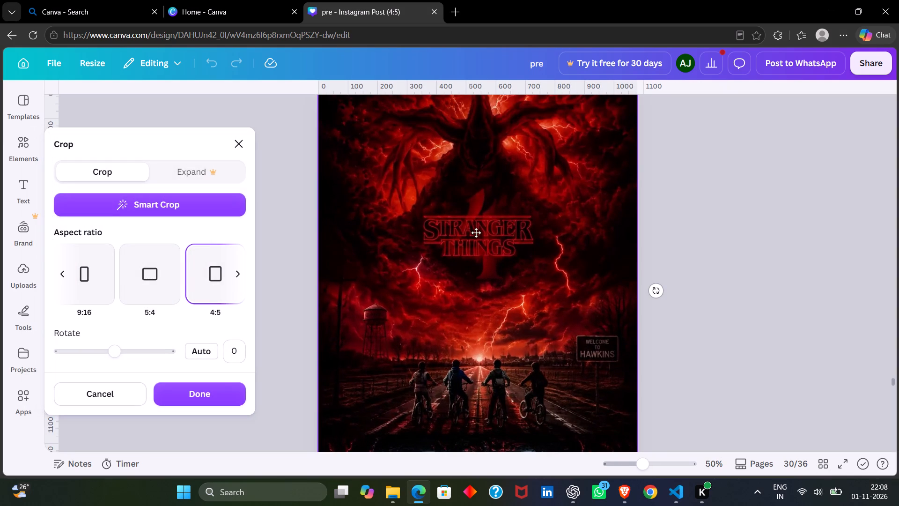
click(476, 232)
scroll(476, 232, down, 2)
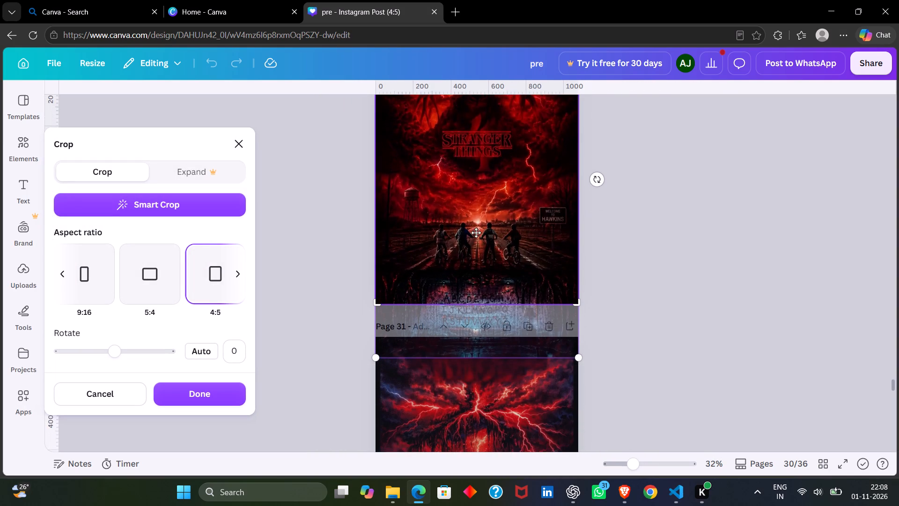
scroll(476, 232, up, 1)
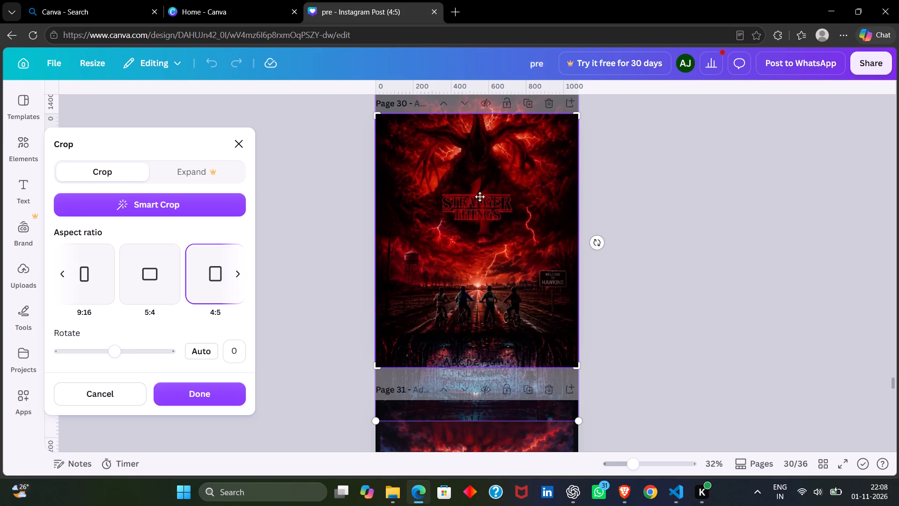
click(689, 228)
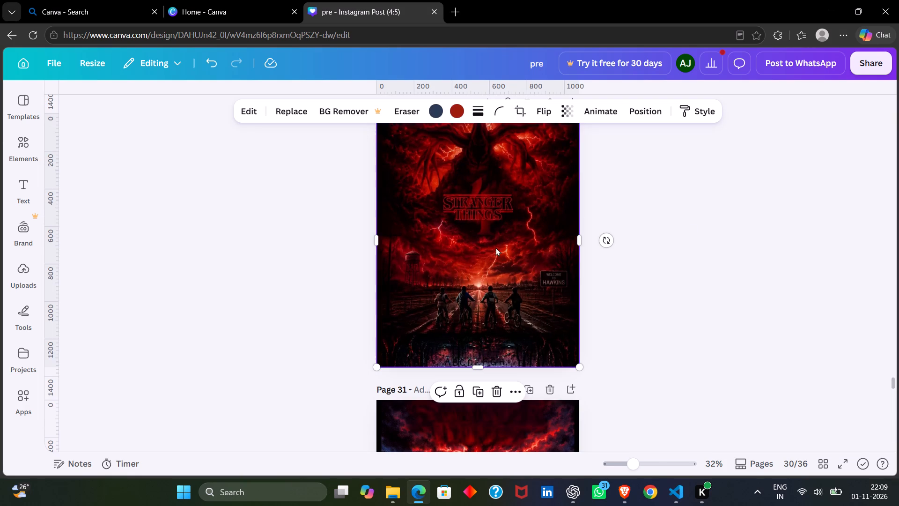
double_click(496, 247)
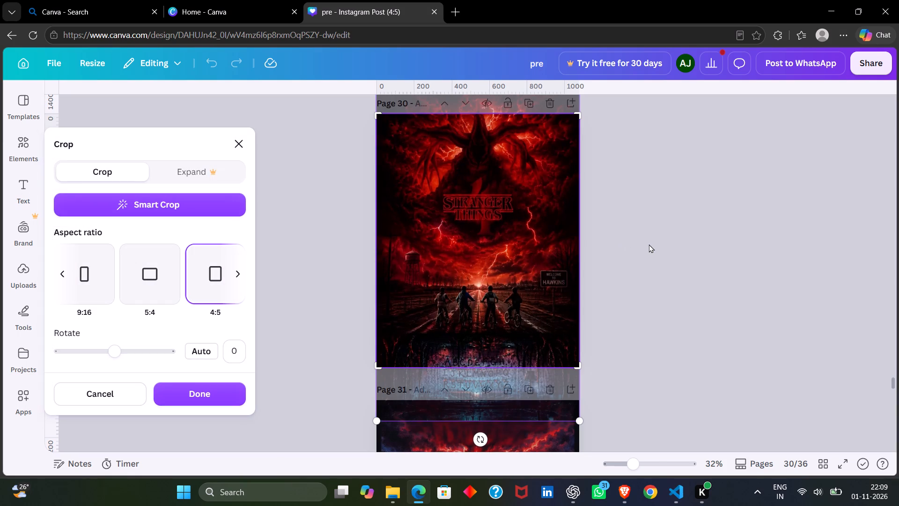
click(649, 244)
Look at the red lightning poster on page 31.
scroll(649, 244, down, 2)
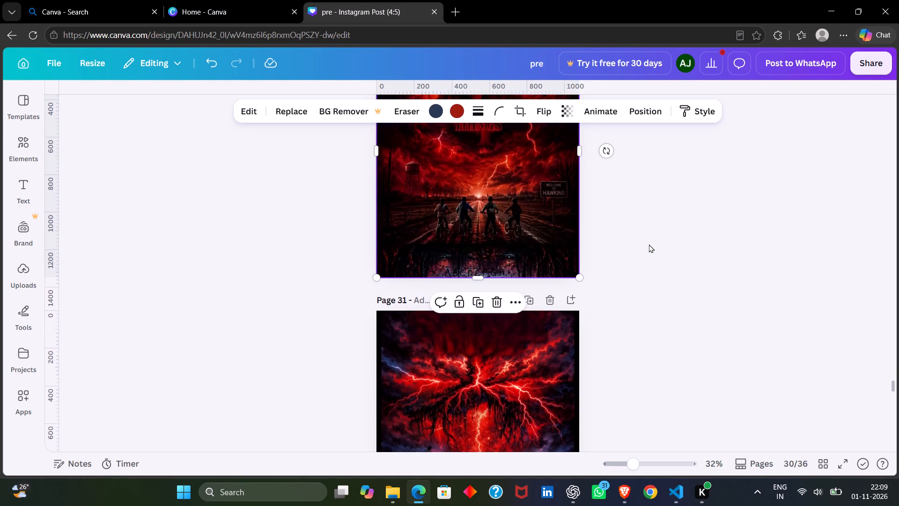
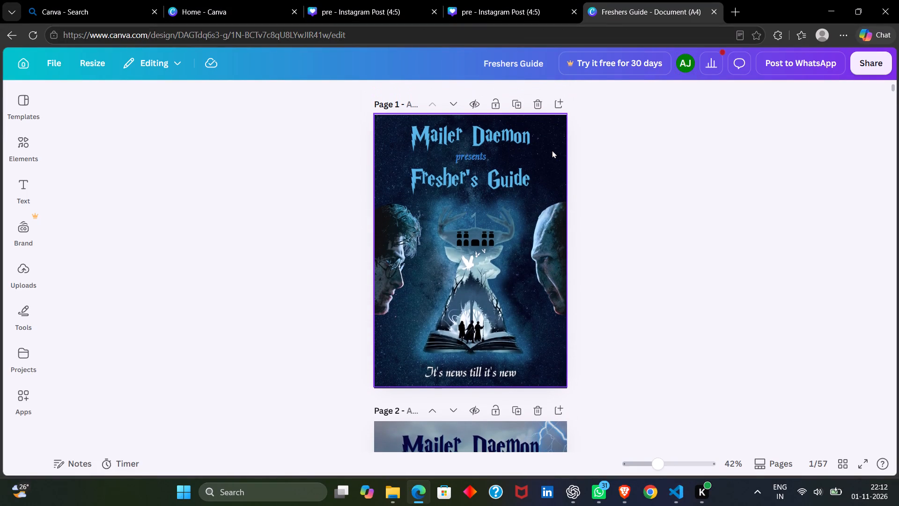
scroll(552, 150, up, 2)
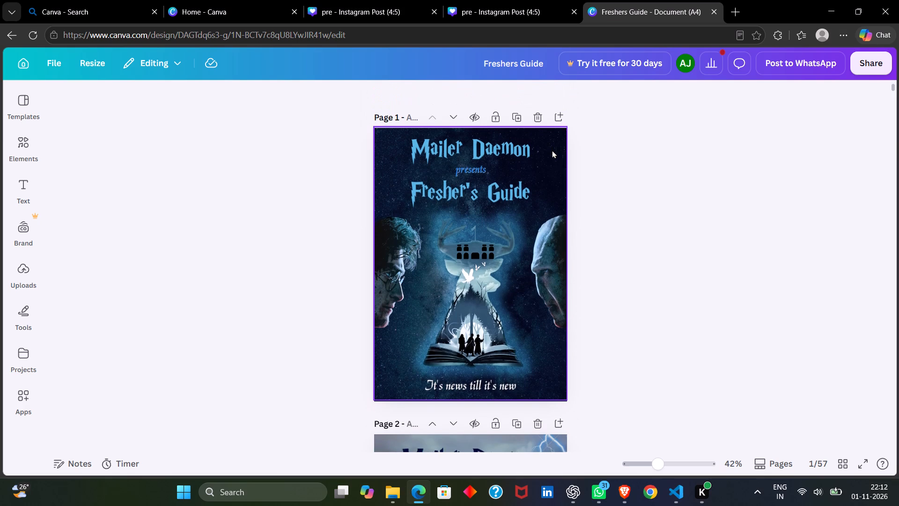
scroll(552, 150, up, 1)
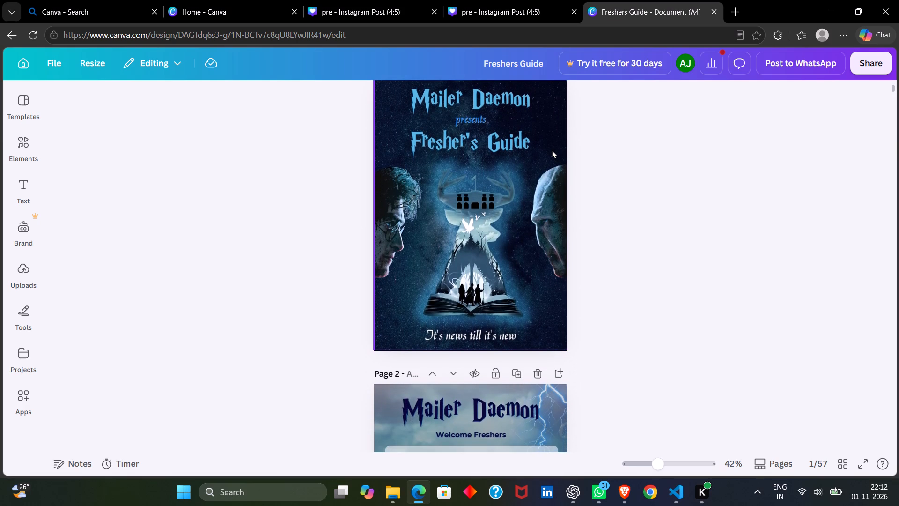
scroll(552, 150, up, 1)
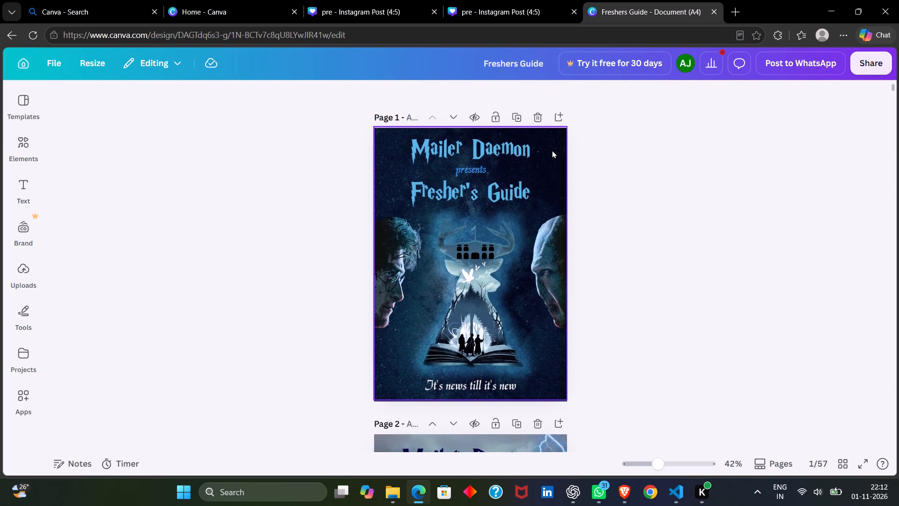
scroll(552, 150, down, 4)
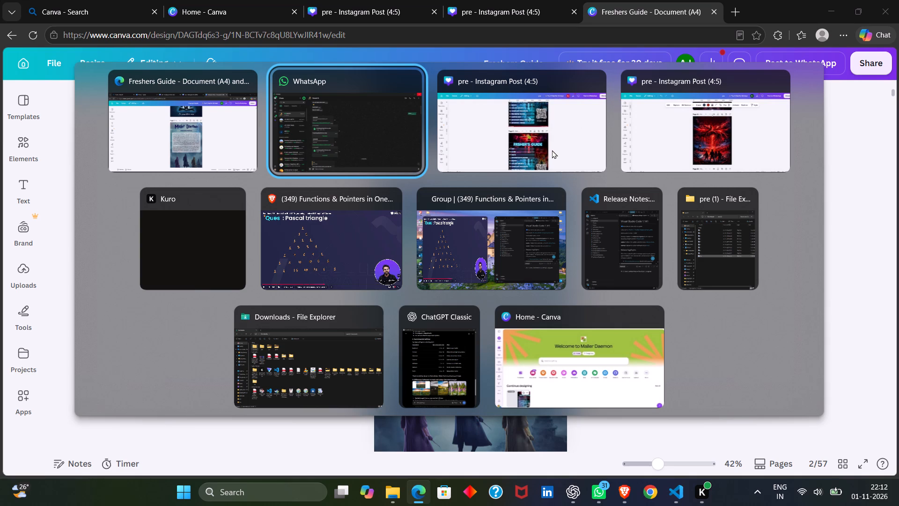
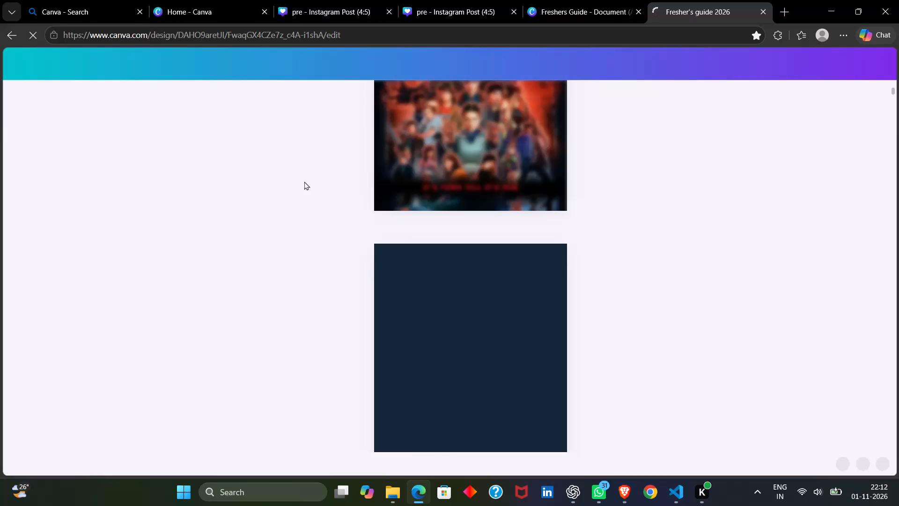
Examine the opening pages of the Fresher's guide 2026 design, from the cover through the sponsor advertisements.
scroll(304, 181, up, 3)
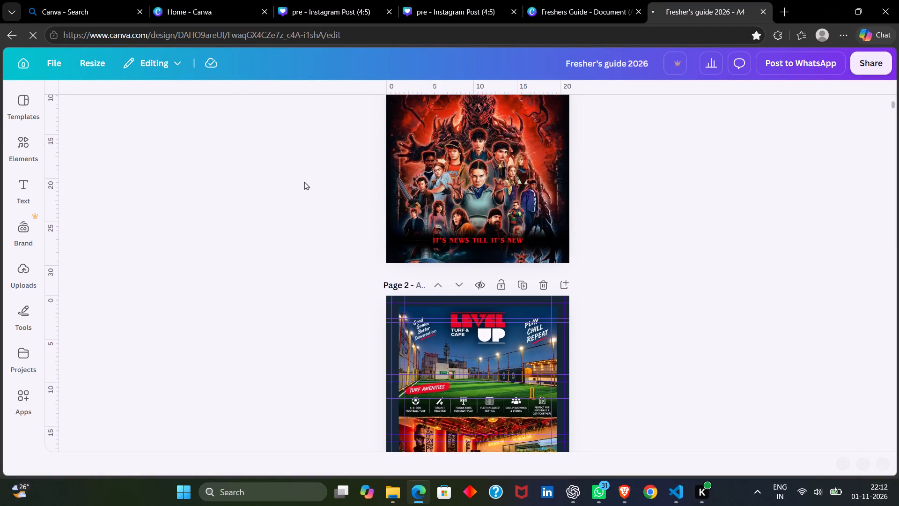
scroll(304, 181, up, 3)
scroll(304, 181, down, 8)
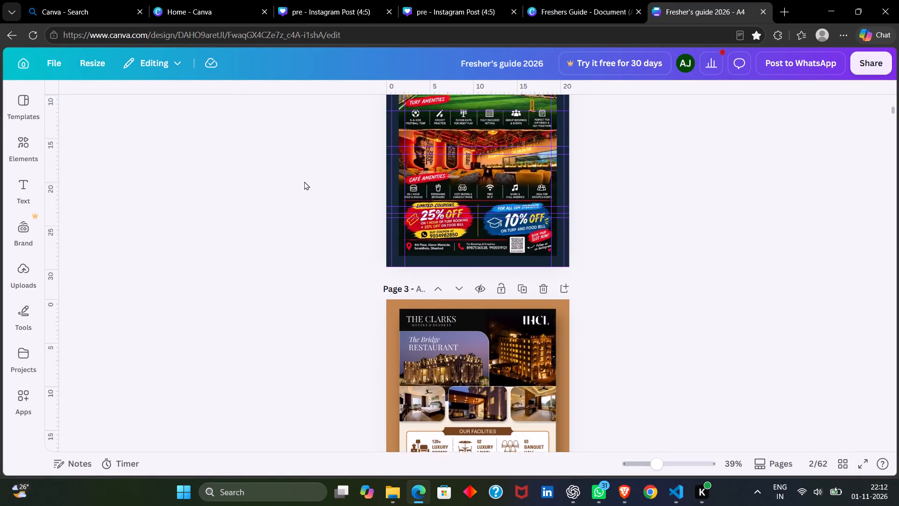
scroll(304, 181, down, 6)
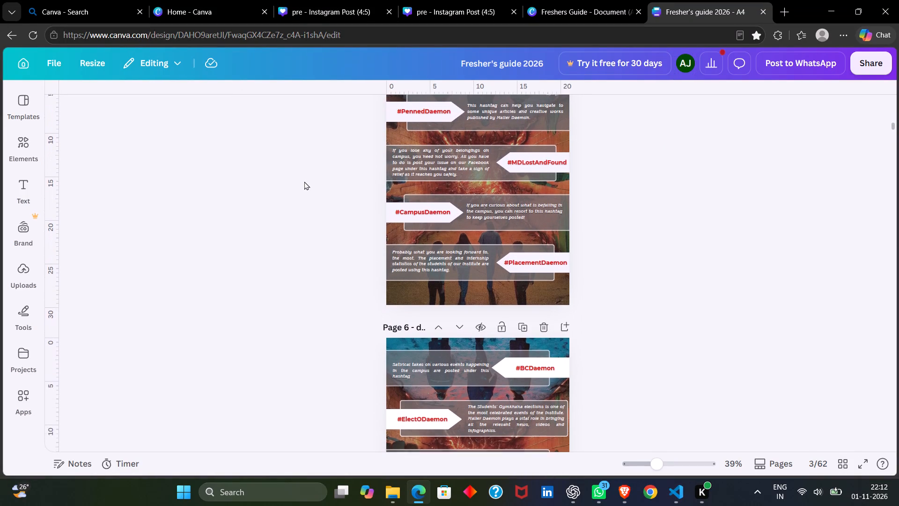
Review the Level Up and The Clarks sponsor advertisements on pages 2 and 3 of the Fresher's guide 2026 design again.
scroll(304, 181, up, 8)
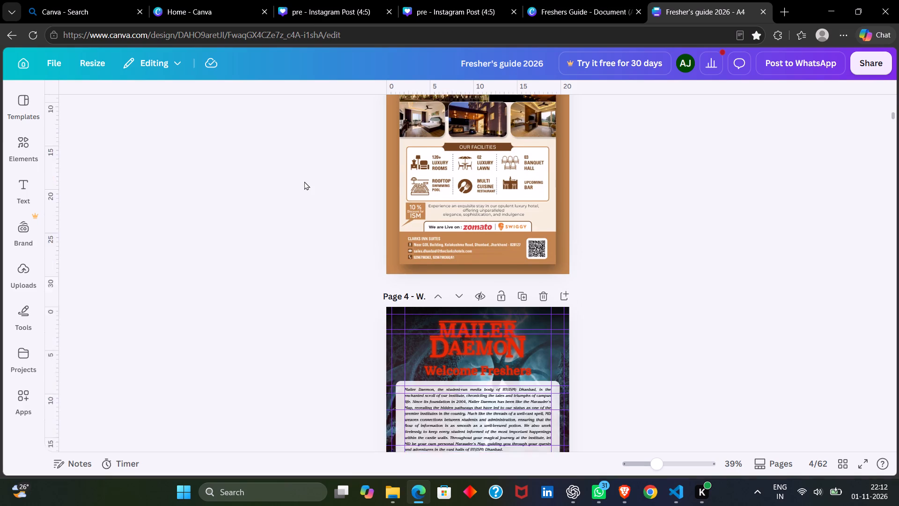
scroll(304, 181, up, 3)
scroll(304, 181, down, 1)
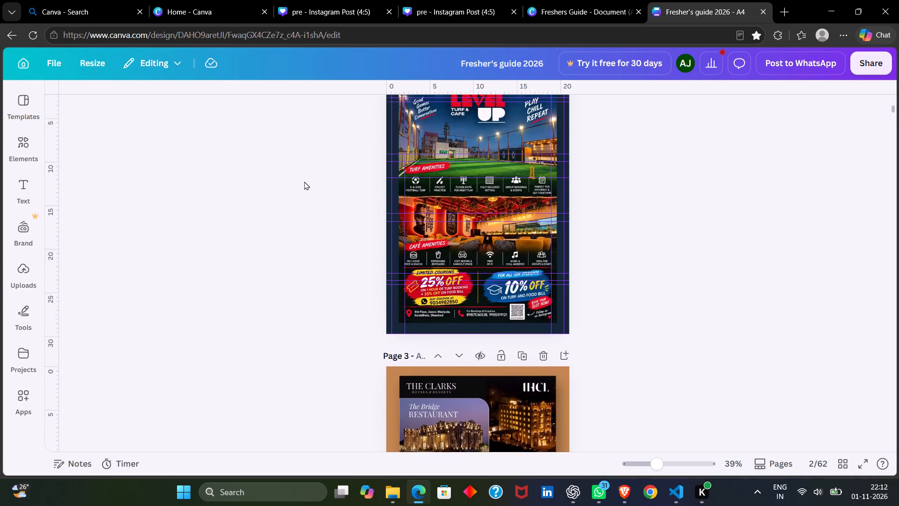
scroll(304, 181, down, 1)
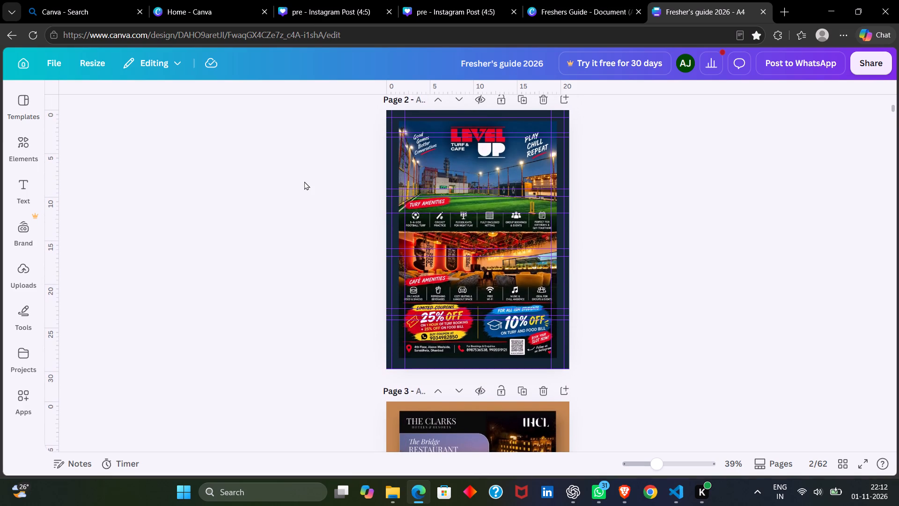
scroll(304, 181, down, 2)
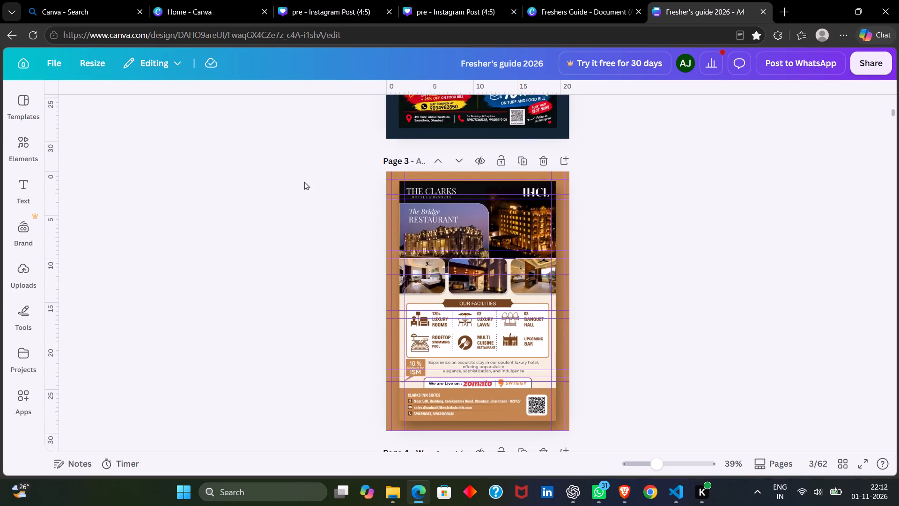
scroll(304, 181, down, 1)
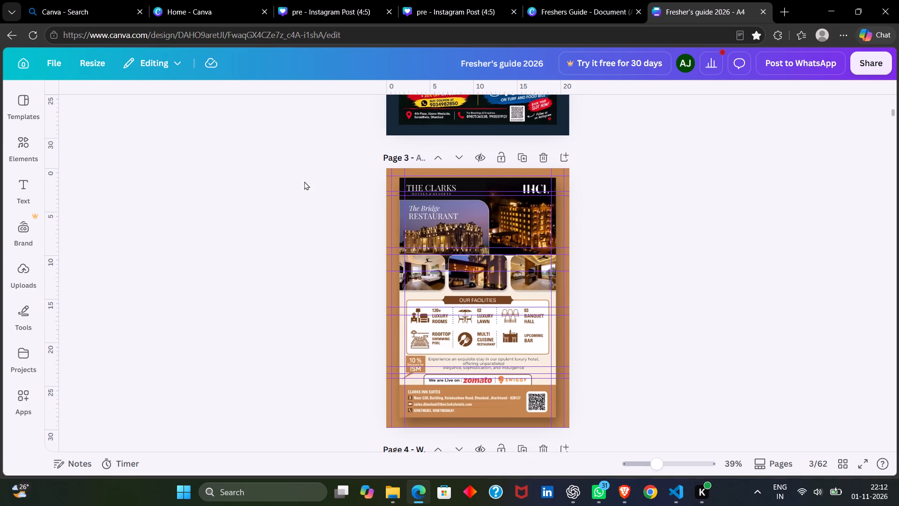
scroll(304, 181, down, 3)
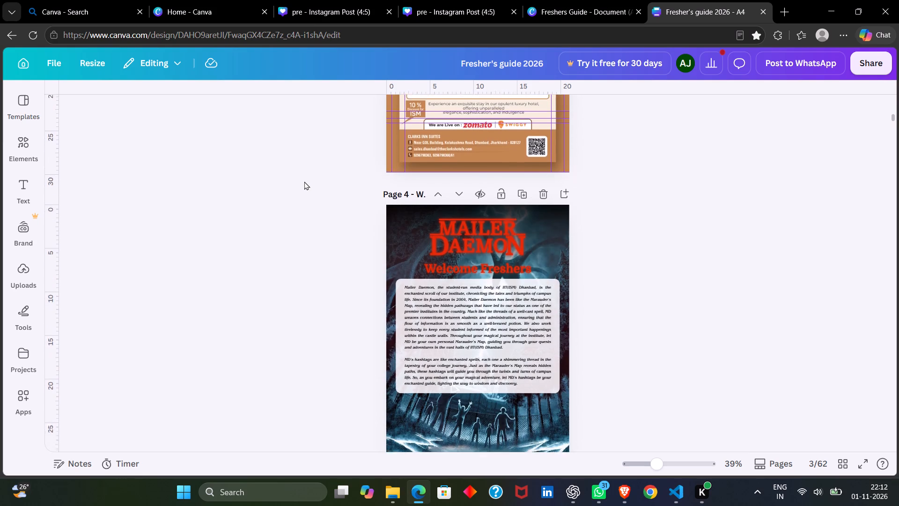
Examine the Hashtags, Fests and first Clubs pages of the Fresher's guide 2026 for their layout and theme.
scroll(304, 181, down, 4)
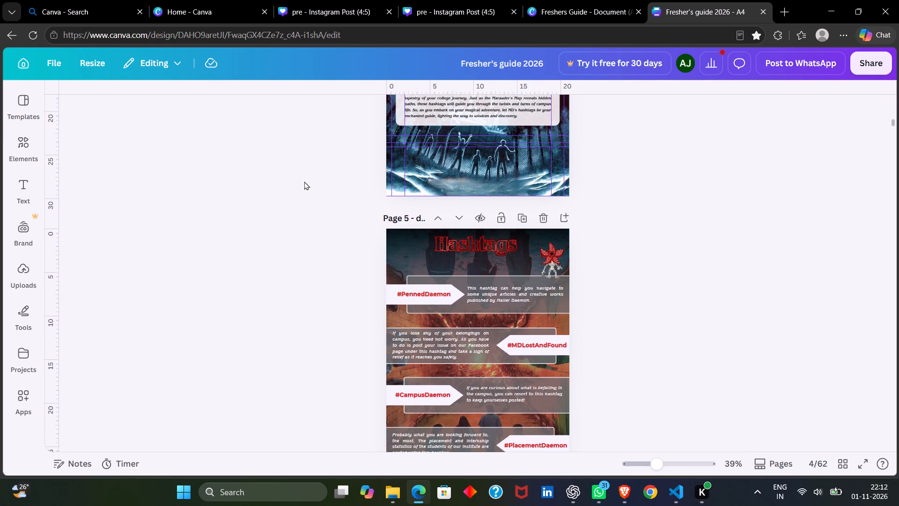
scroll(304, 181, down, 4)
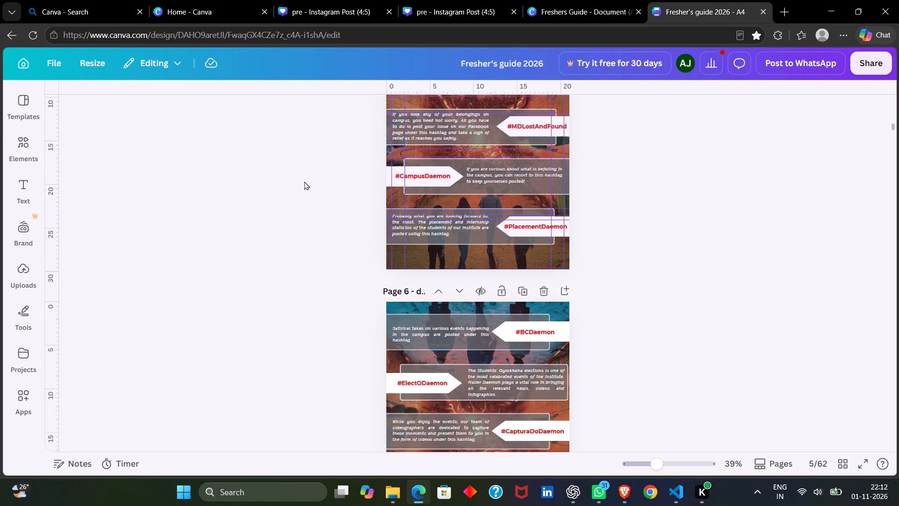
scroll(304, 181, down, 4)
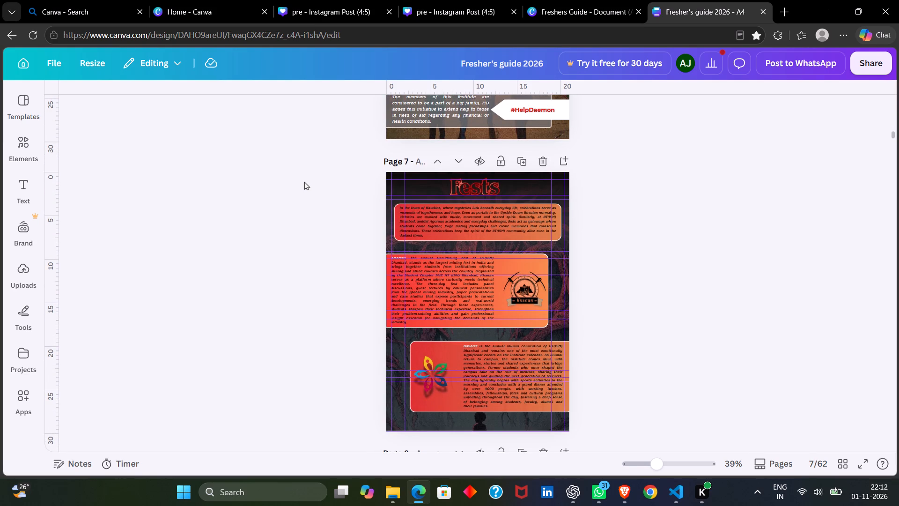
scroll(304, 181, down, 6)
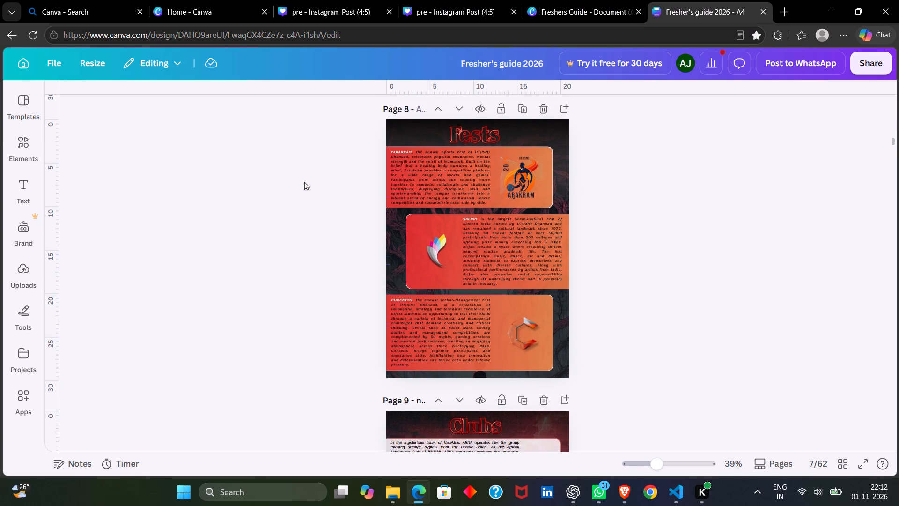
scroll(304, 181, down, 4)
Check the Fresher's Guide poster and the red lightning artwork in the two open copies of the pre Instagram post.
click(474, 0)
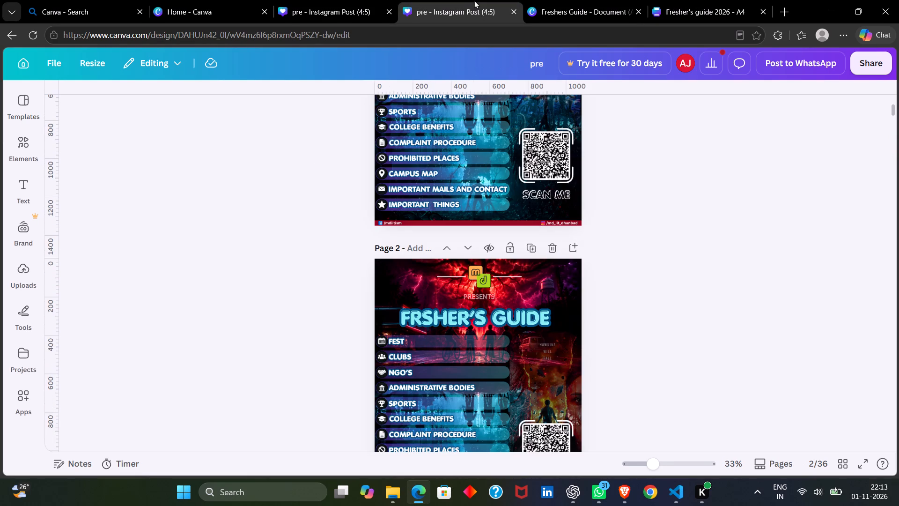
click(343, 10)
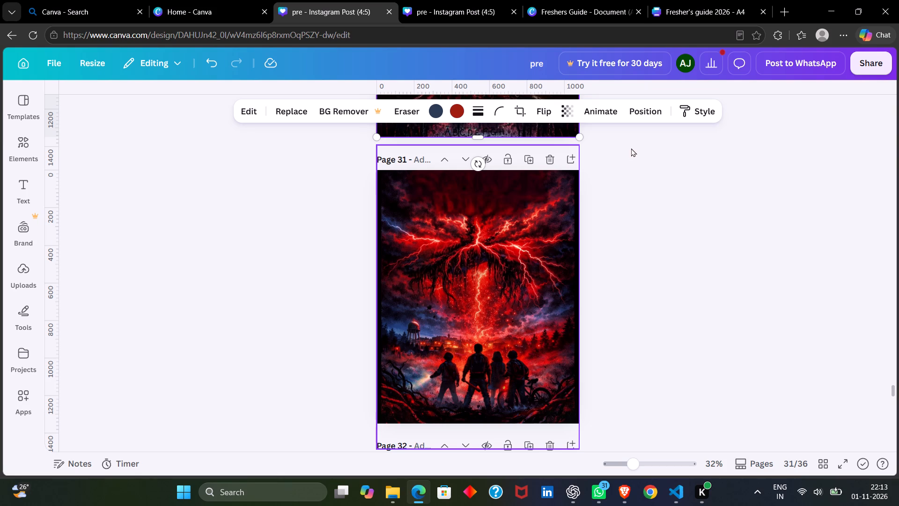
Return to the Fresher's guide 2026 design and examine the remaining Clubs pages and the NGOs page.
click(669, 0)
scroll(504, 243, down, 3)
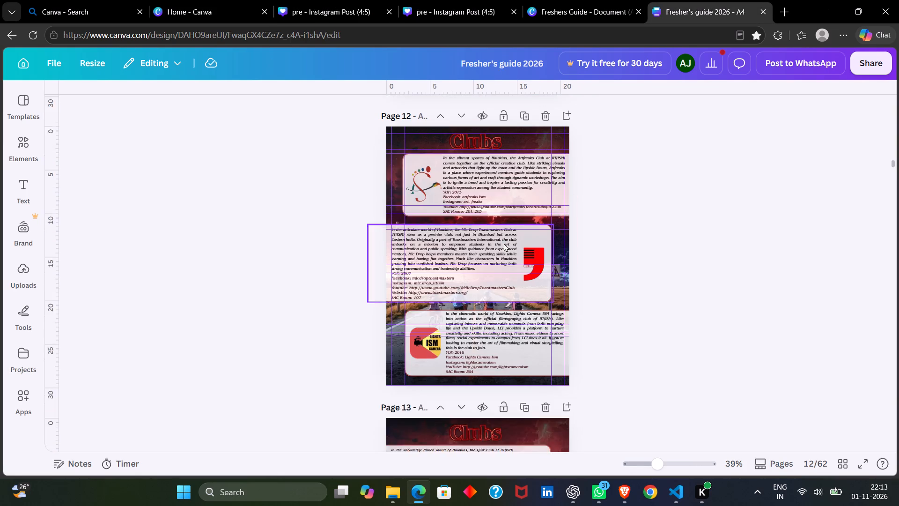
scroll(504, 243, down, 10)
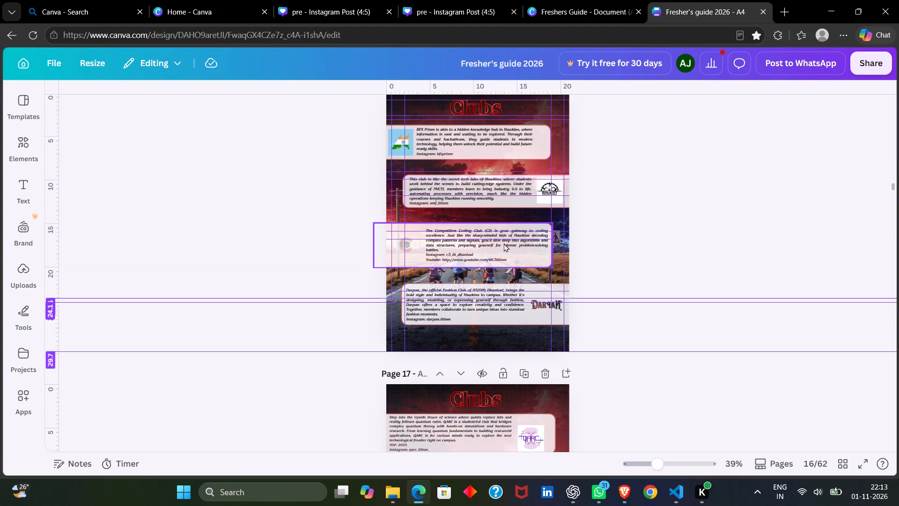
scroll(504, 243, down, 5)
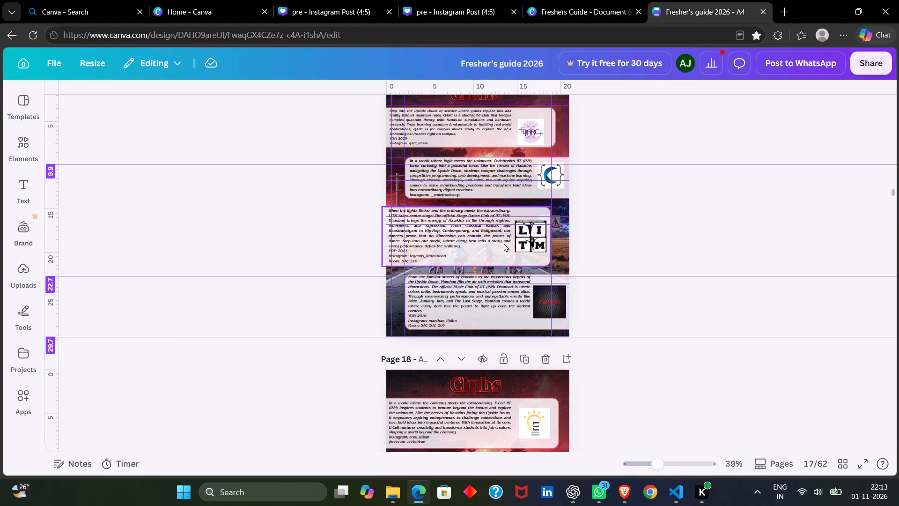
scroll(504, 243, down, 3)
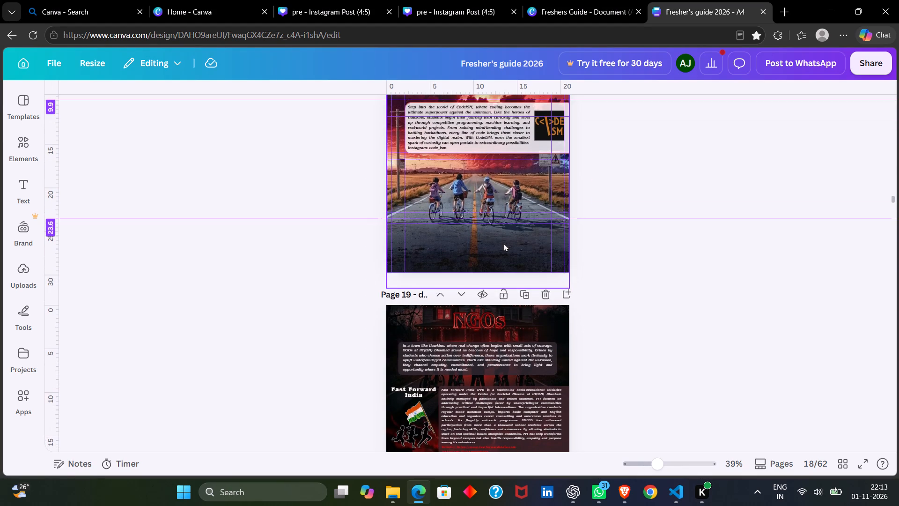
scroll(504, 243, down, 5)
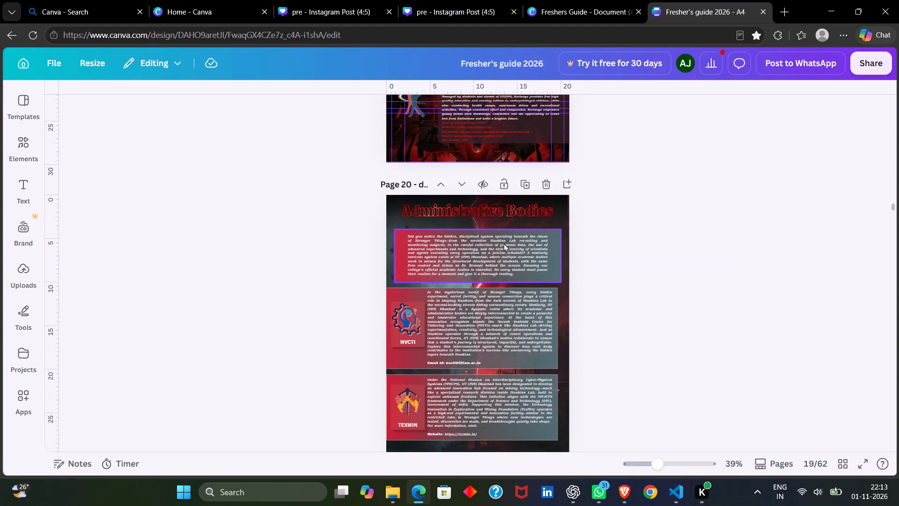
Examine the Administrative Bodies and Sports pages of the Fresher's guide 2026, from page 20 to page 27.
scroll(504, 243, down, 6)
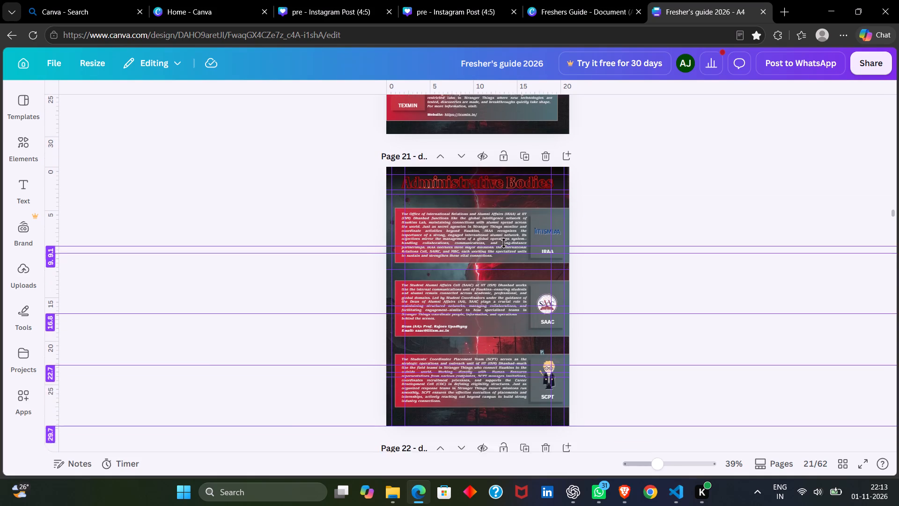
scroll(504, 243, down, 5)
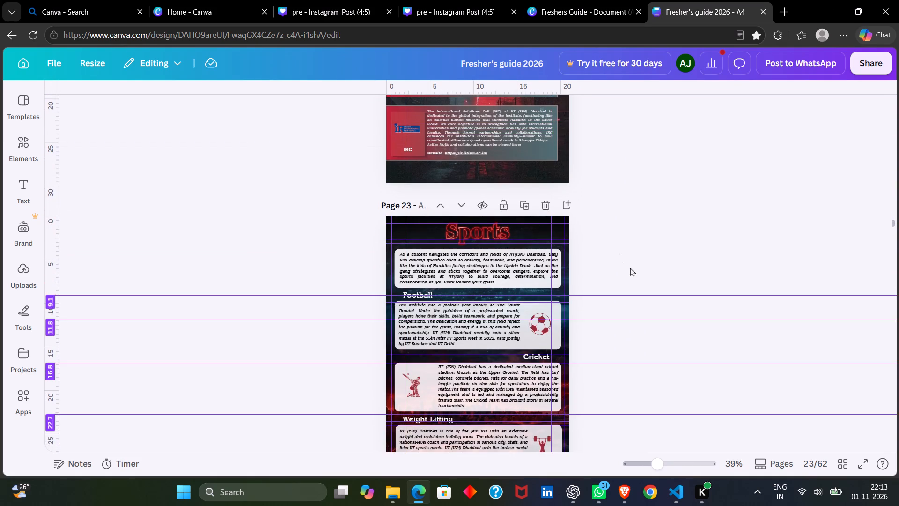
scroll(630, 268, down, 8)
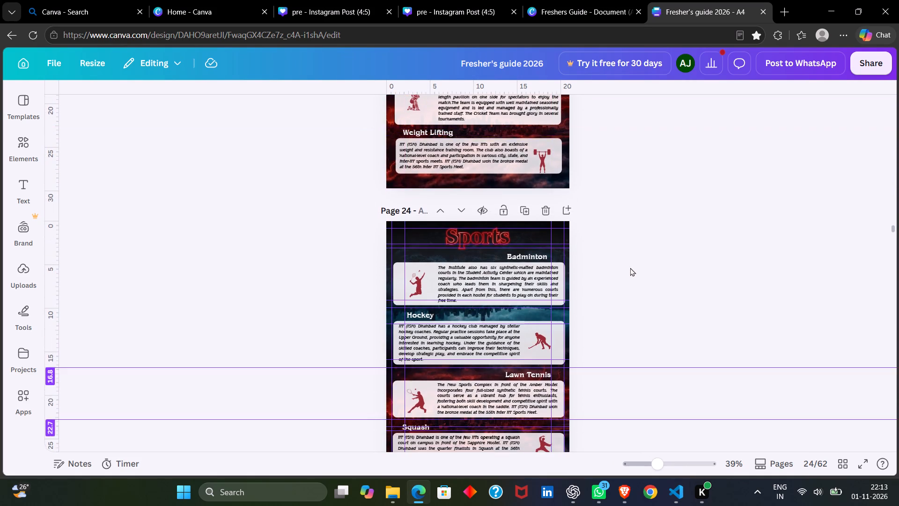
scroll(630, 268, down, 9)
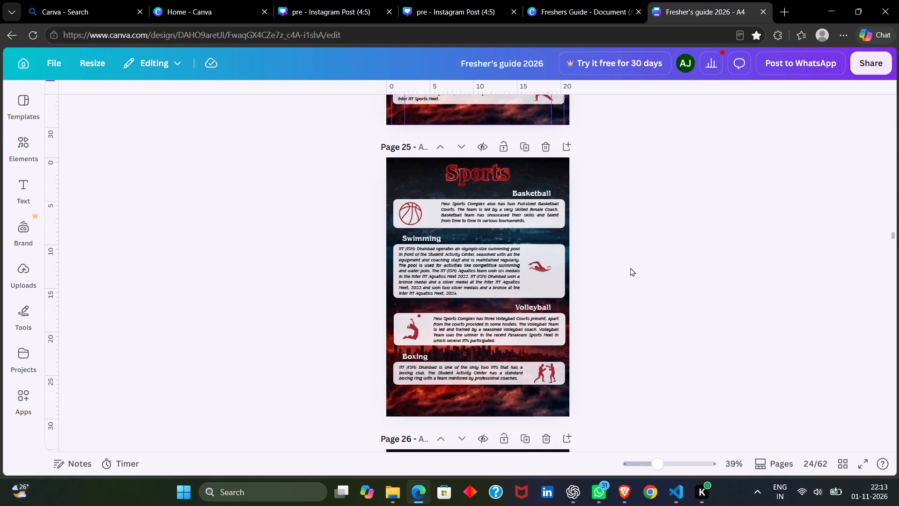
scroll(630, 268, down, 9)
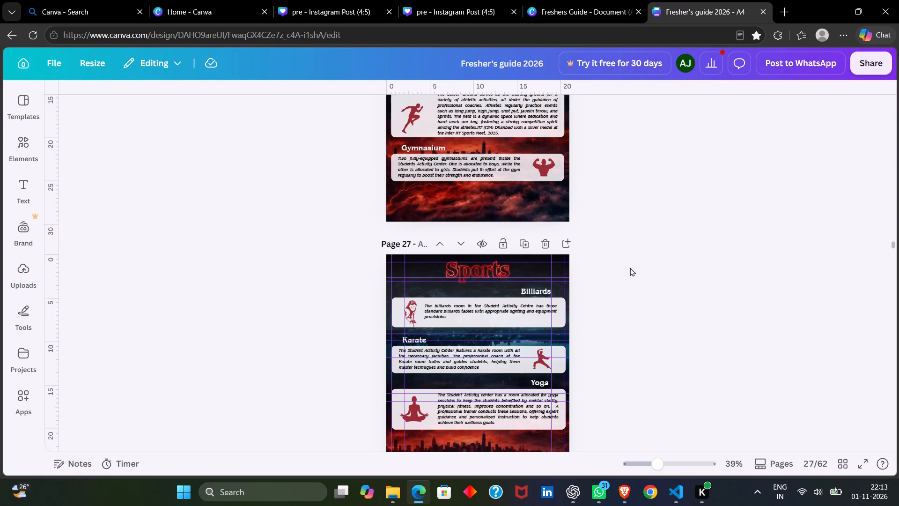
Examine the guide's Prohibited Places, Lingos, College Benefits, Emergency Contacts and Important Emails pages.
scroll(630, 268, down, 10)
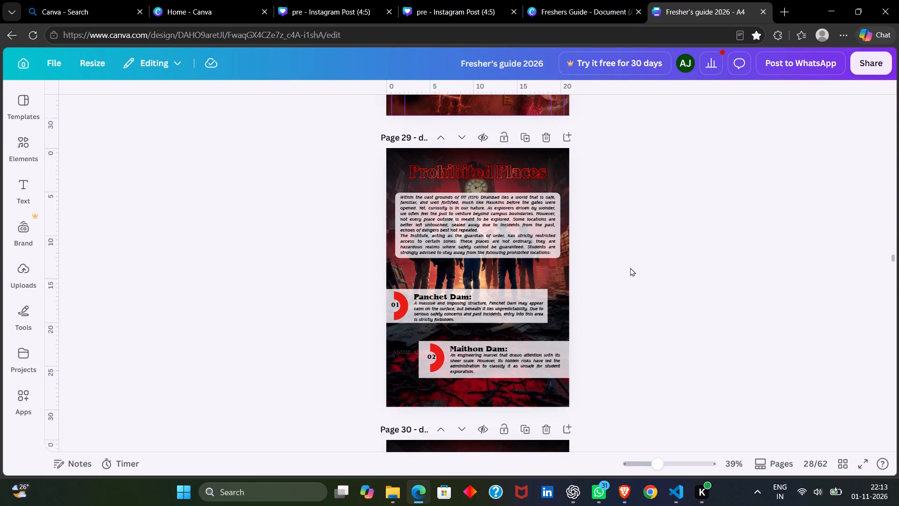
scroll(630, 268, down, 10)
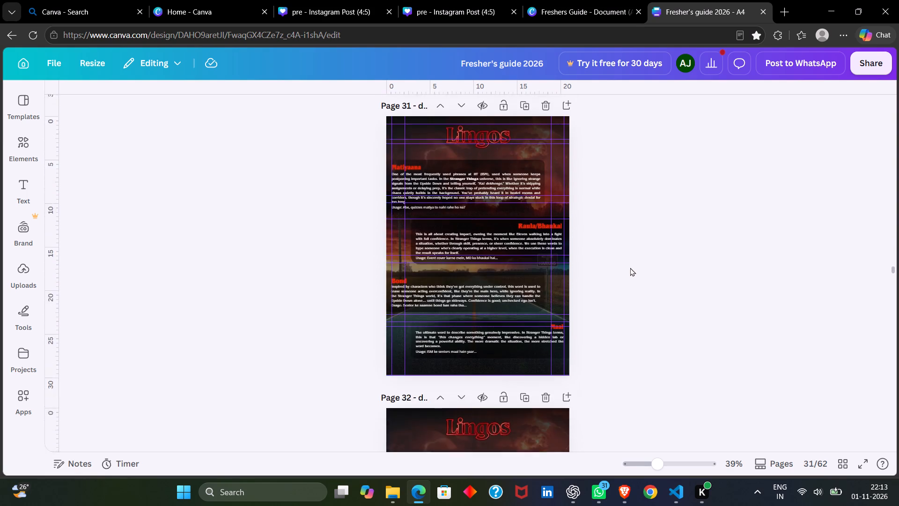
scroll(630, 268, down, 4)
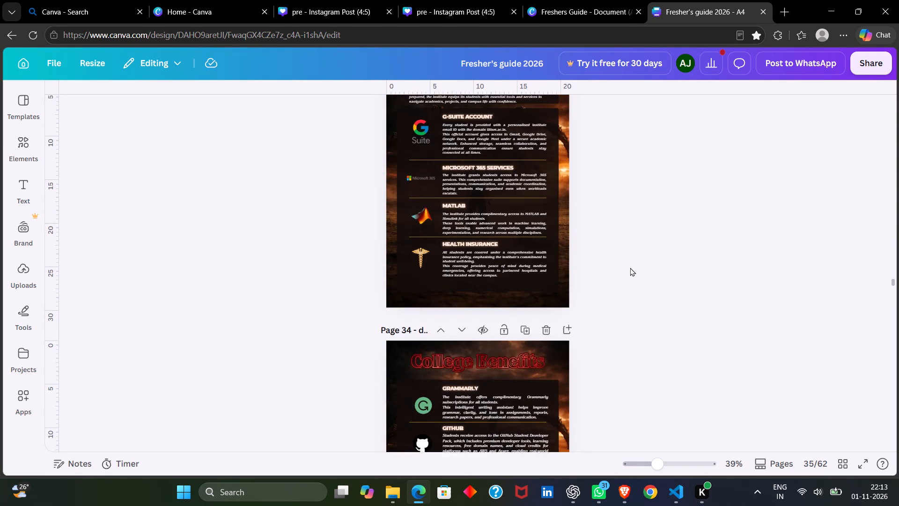
scroll(630, 268, down, 4)
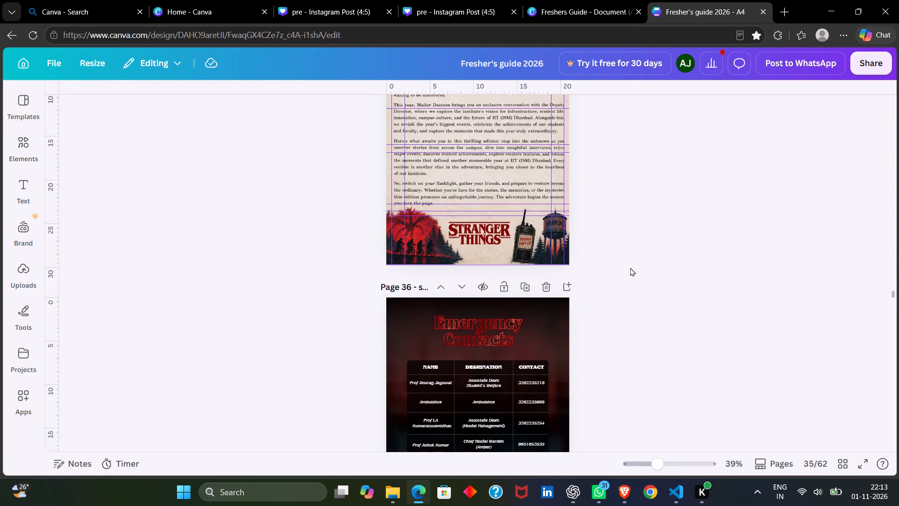
scroll(630, 268, down, 10)
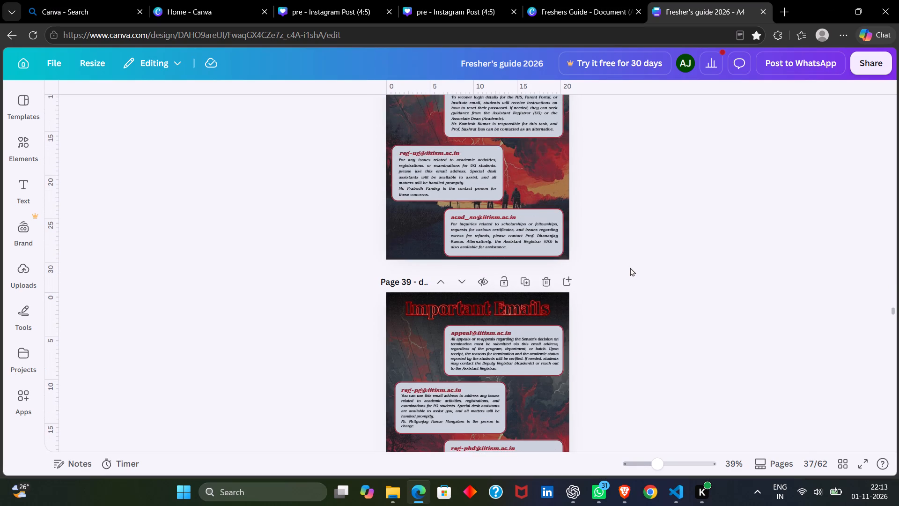
Examine the guide's timings and complaint pages, the Heritage Garden advertisement and the closing page with the social media QR codes.
scroll(630, 268, down, 8)
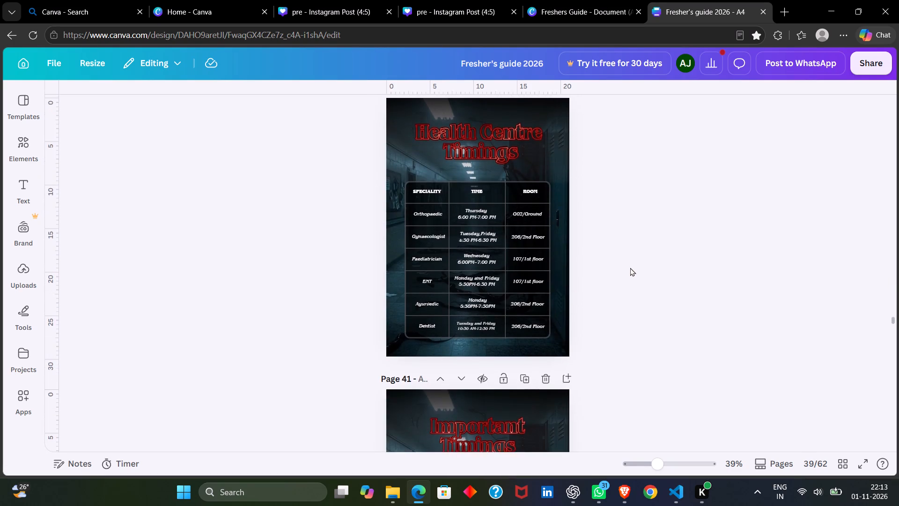
scroll(630, 268, down, 7)
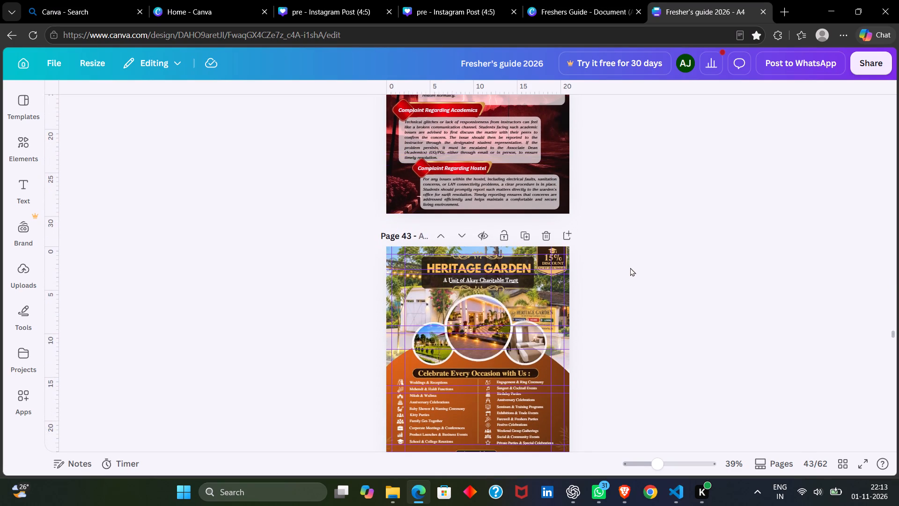
scroll(630, 268, down, 6)
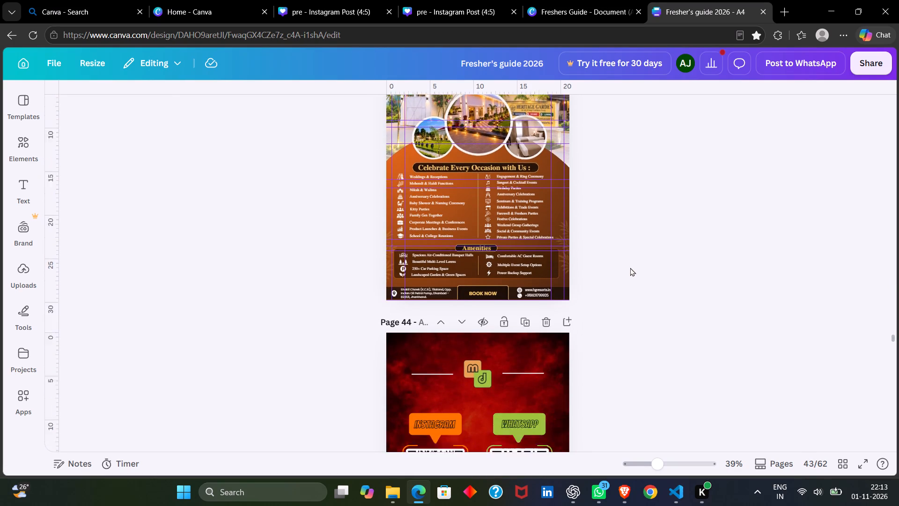
scroll(630, 268, down, 7)
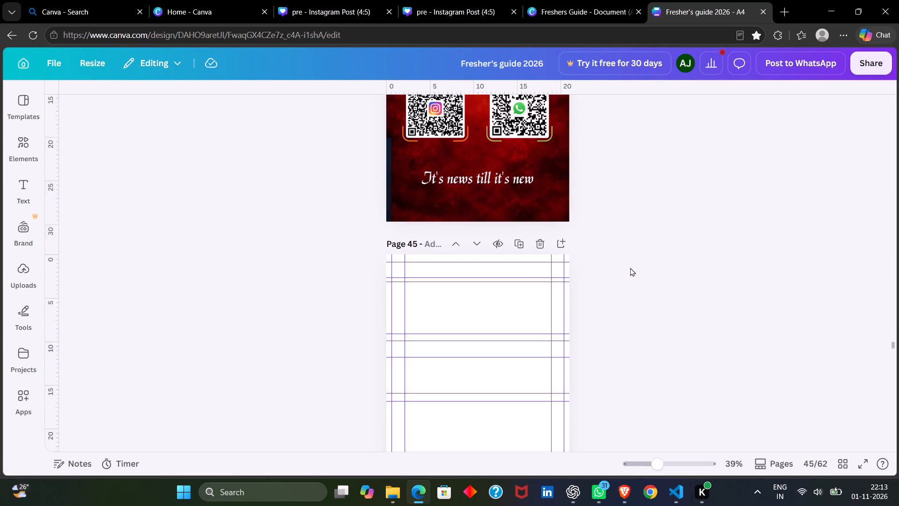
Examine the spare welcome page and the Stranger Things style artwork pages 46 to 49 beyond the guide's closing page.
scroll(630, 268, down, 6)
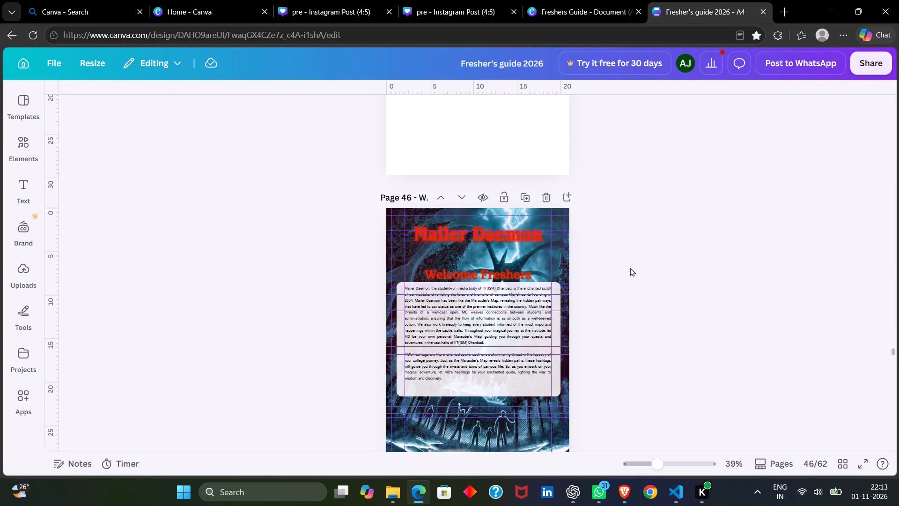
scroll(630, 268, down, 4)
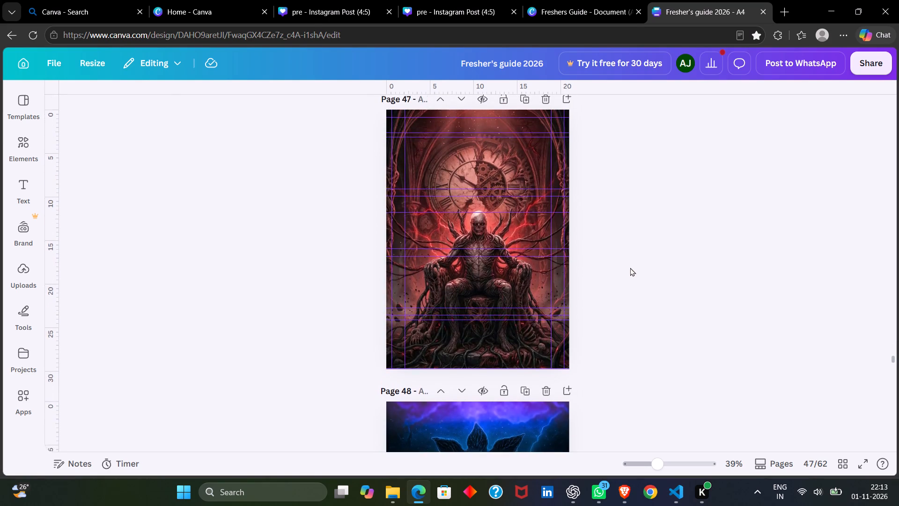
scroll(630, 268, down, 5)
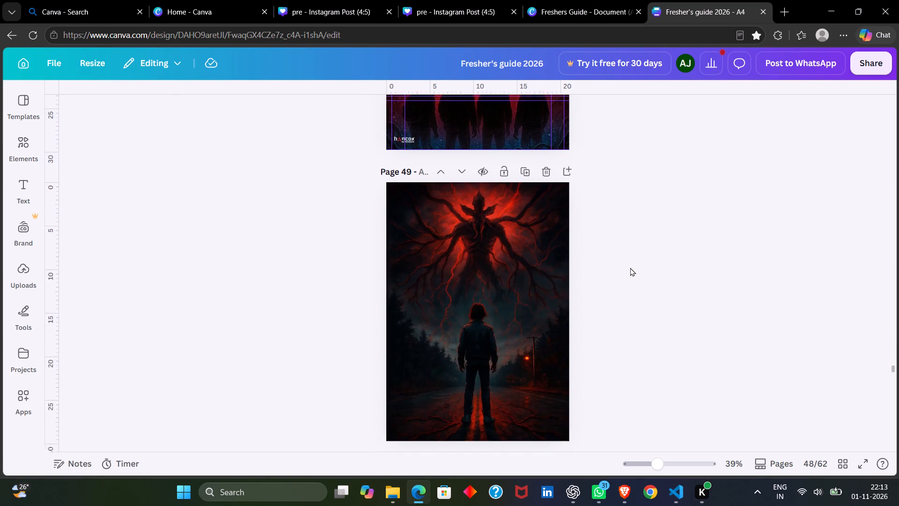
scroll(630, 268, down, 1)
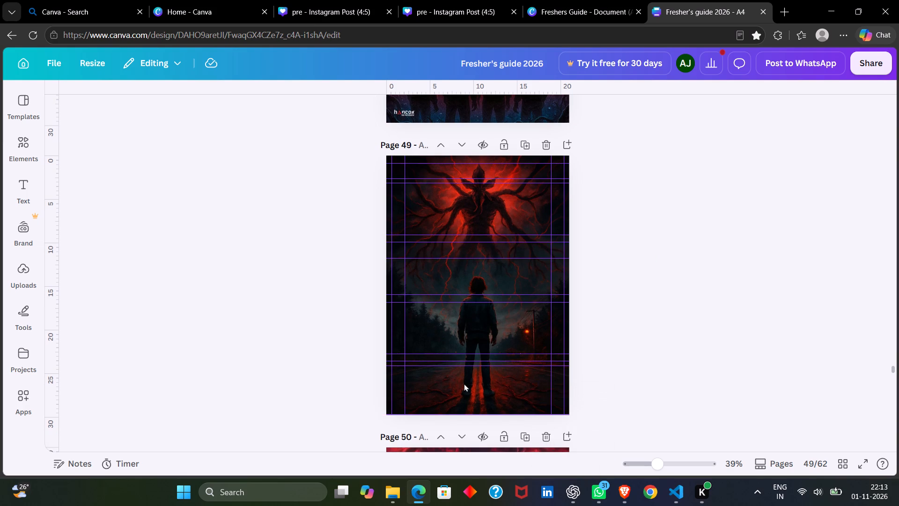
Go back to the pre Instagram post design and bring up the Stranger Things poster artwork on page 30.
click(331, 4)
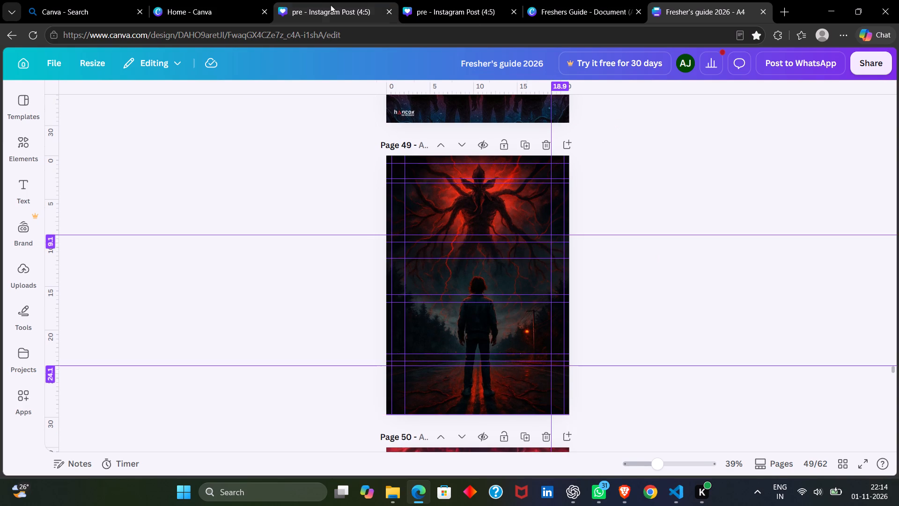
scroll(426, 198, up, 4)
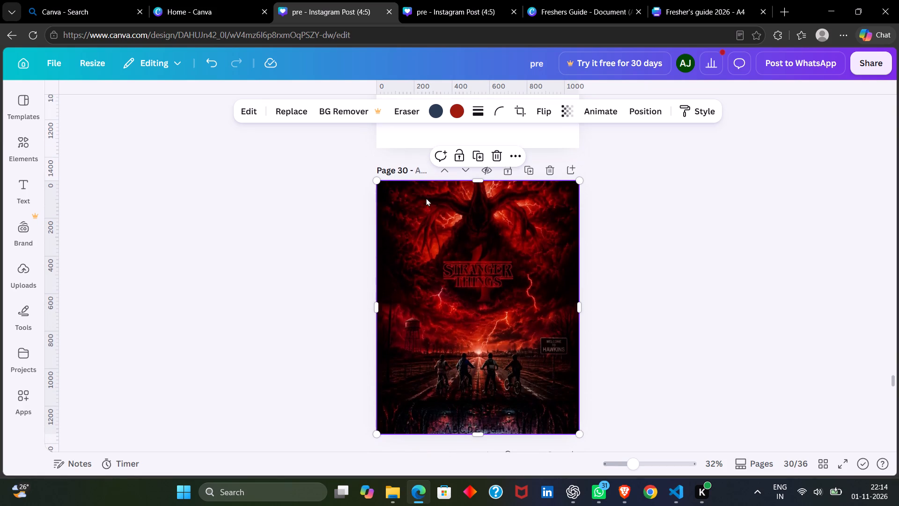
Look through the Stranger Things backgrounds around pages 29 to 33 of the "pre" Instagram post design.
scroll(426, 198, up, 1)
scroll(464, 208, up, 2)
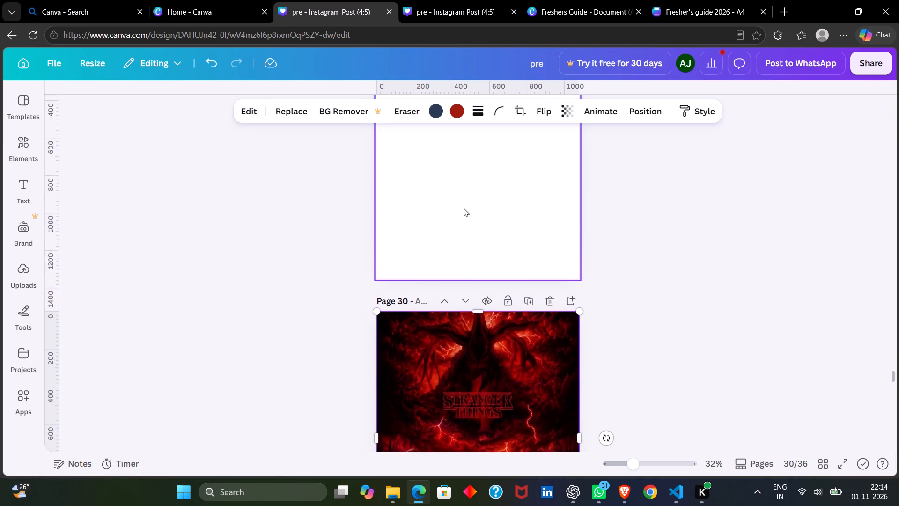
scroll(464, 208, down, 11)
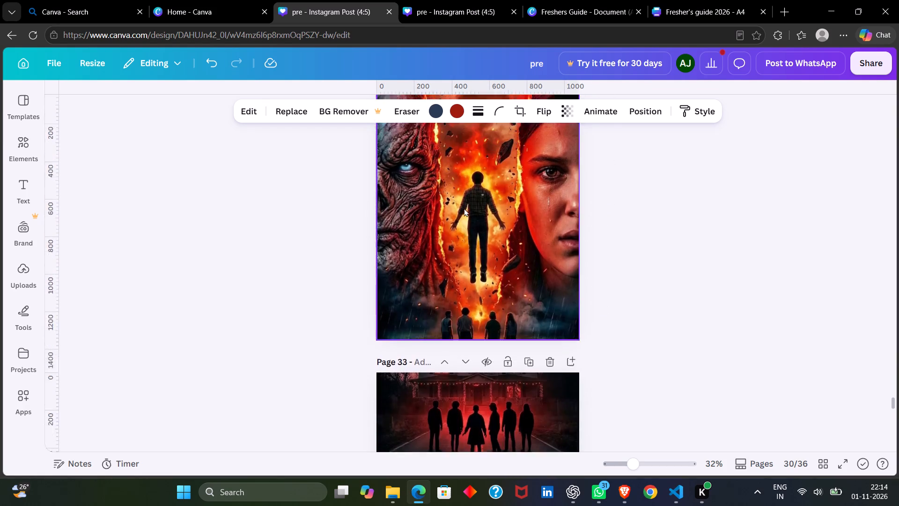
scroll(464, 208, down, 1)
Switch to the Fresher's guide 2026 design and examine the background artwork on pages 49 to 54.
click(707, 0)
scroll(551, 245, down, 1)
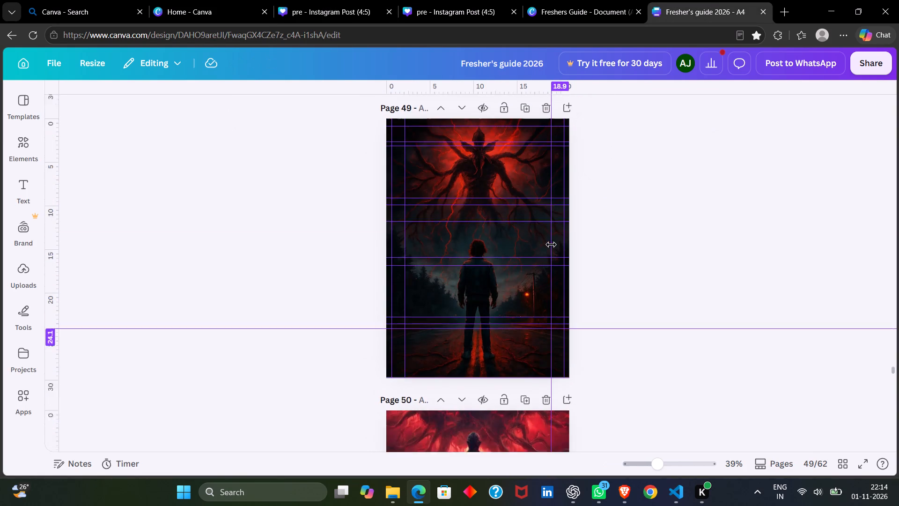
scroll(551, 245, down, 4)
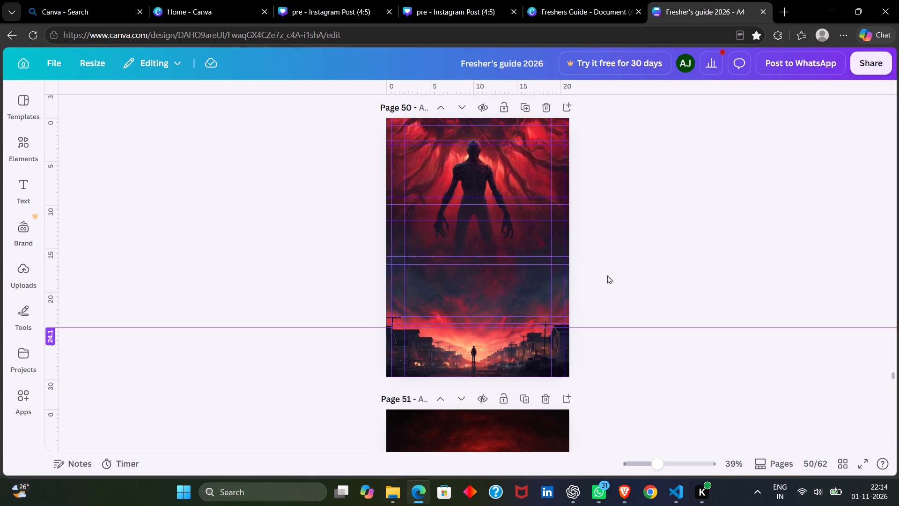
scroll(607, 275, down, 2)
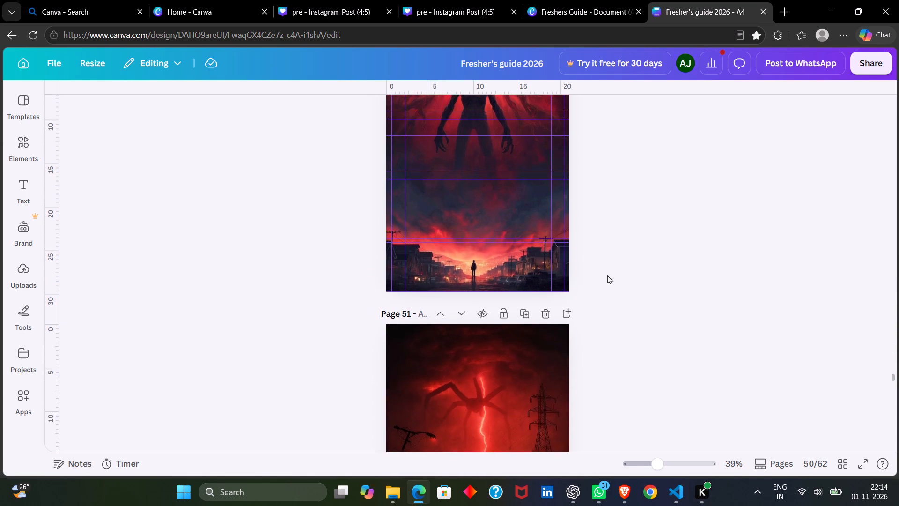
scroll(607, 275, down, 6)
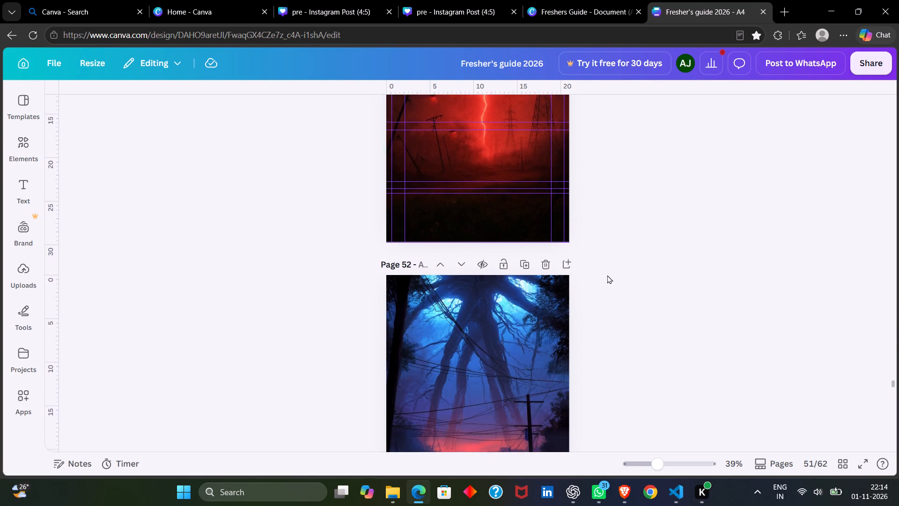
scroll(607, 275, down, 2)
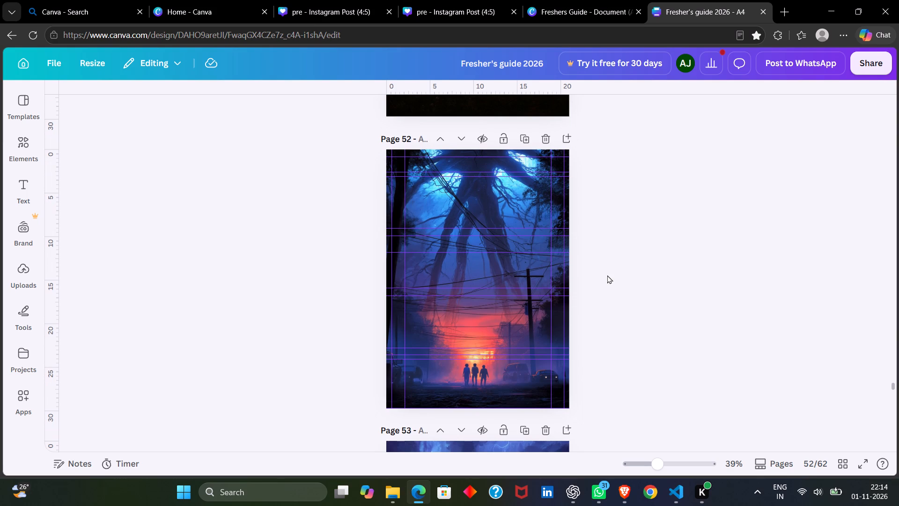
scroll(607, 275, down, 4)
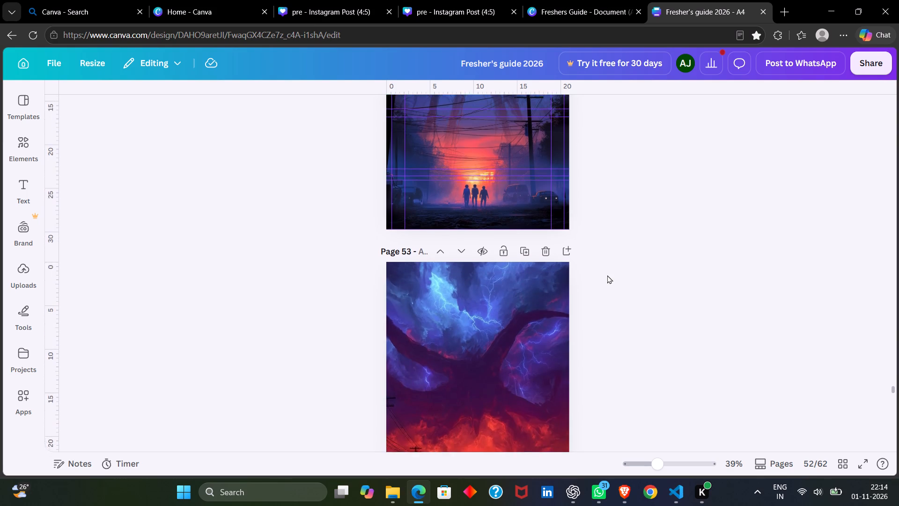
scroll(607, 275, down, 4)
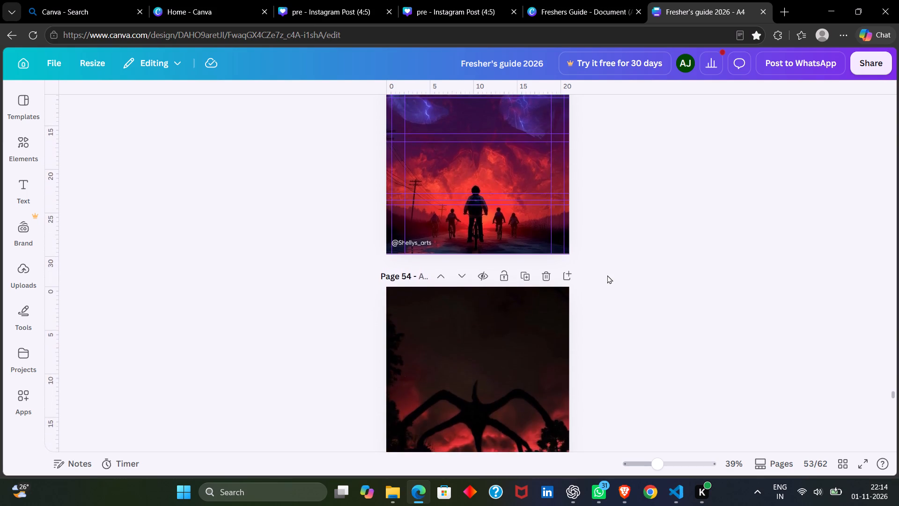
scroll(607, 275, down, 1)
Select the Welcome to Hawkins background on page 54 and open its transparency setting.
click(517, 281)
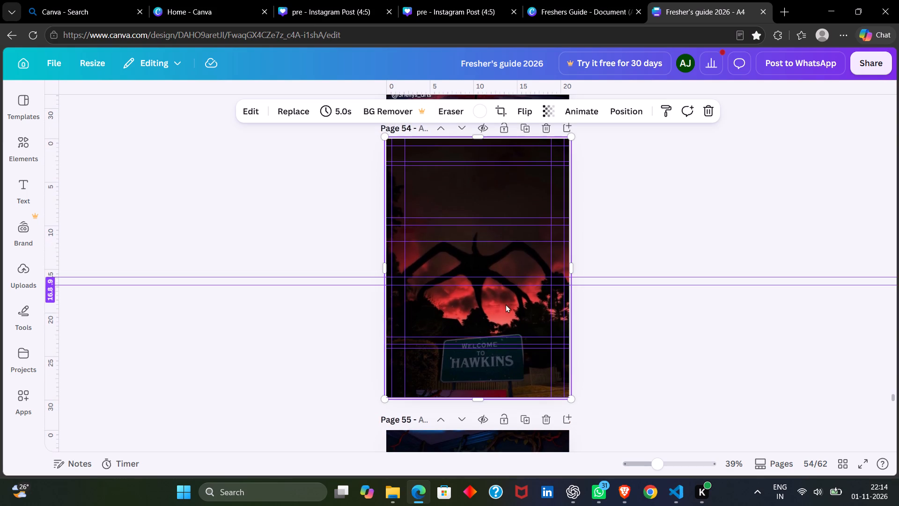
click(506, 304)
click(497, 319)
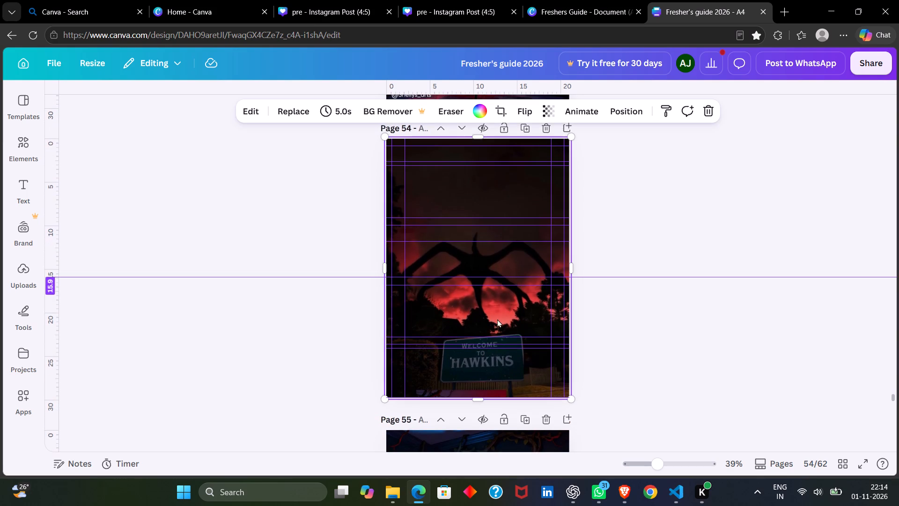
click(545, 112)
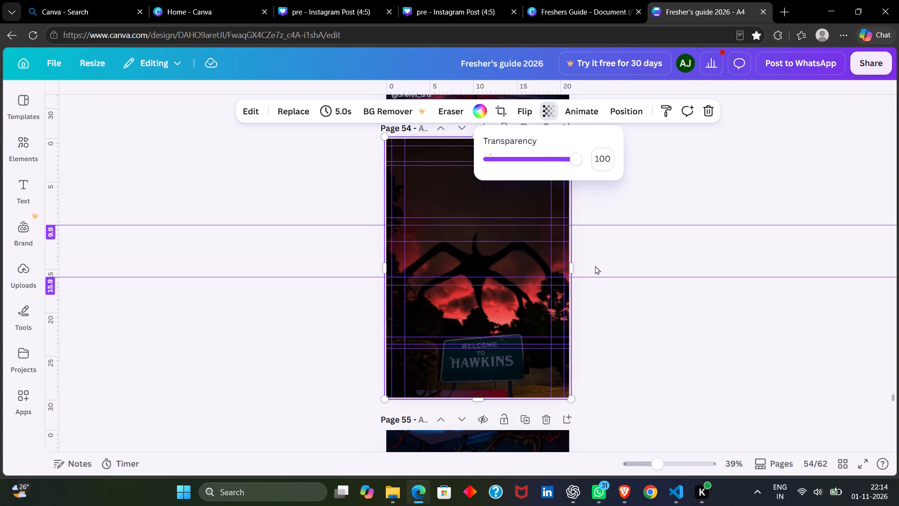
Examine the artwork and content layouts on pages 55 to 62 of the Fresher's guide.
scroll(595, 266, down, 9)
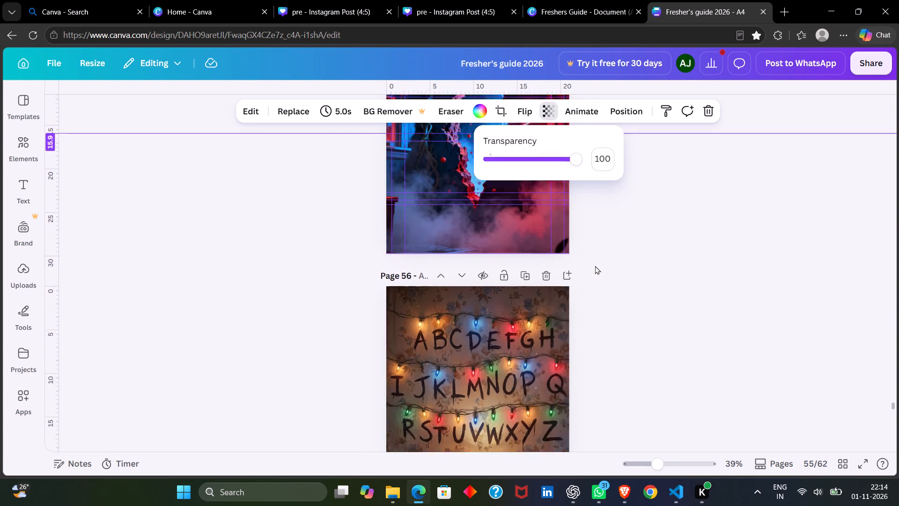
scroll(595, 266, down, 6)
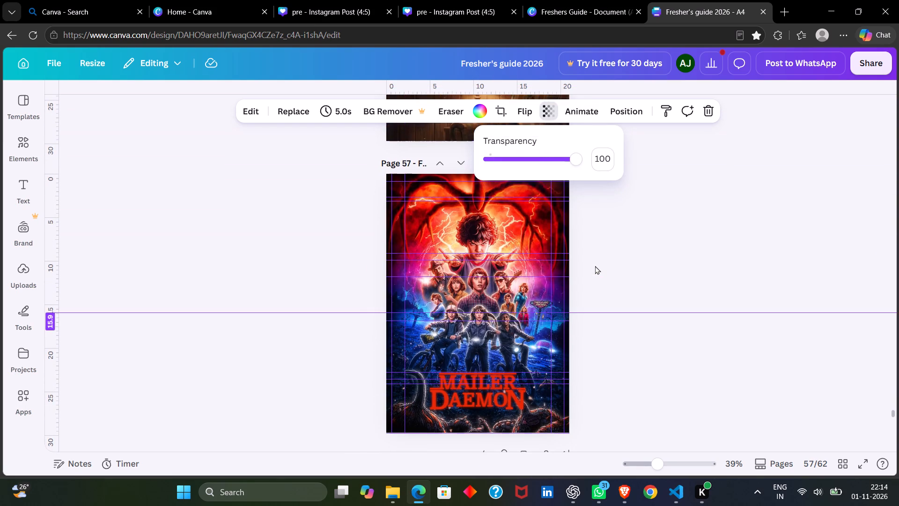
scroll(595, 266, down, 5)
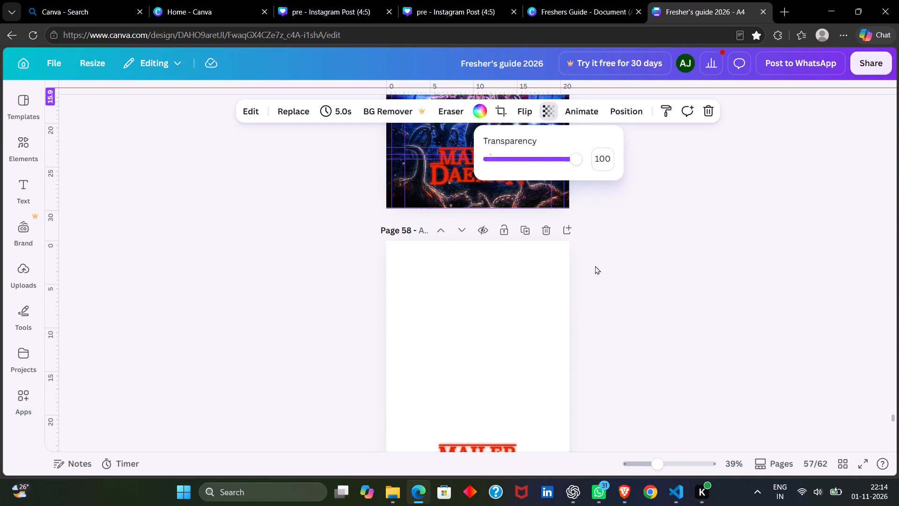
scroll(595, 266, down, 7)
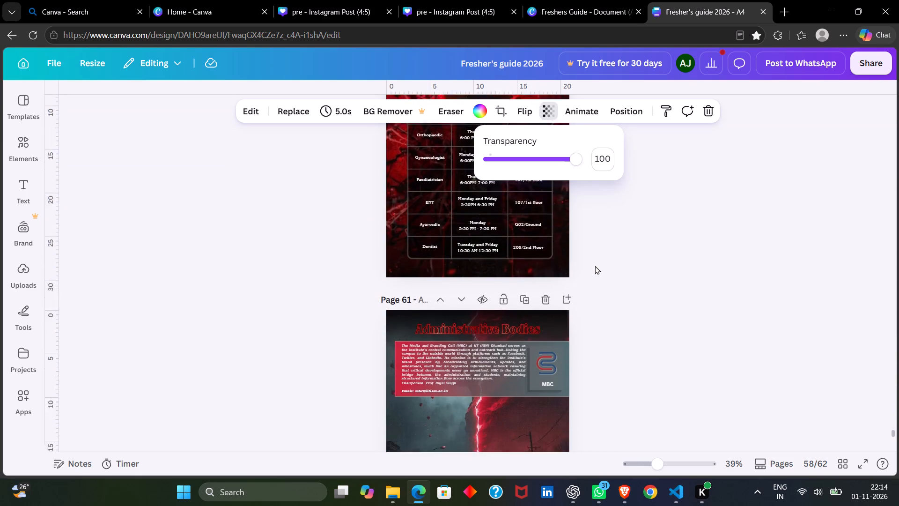
scroll(595, 266, down, 6)
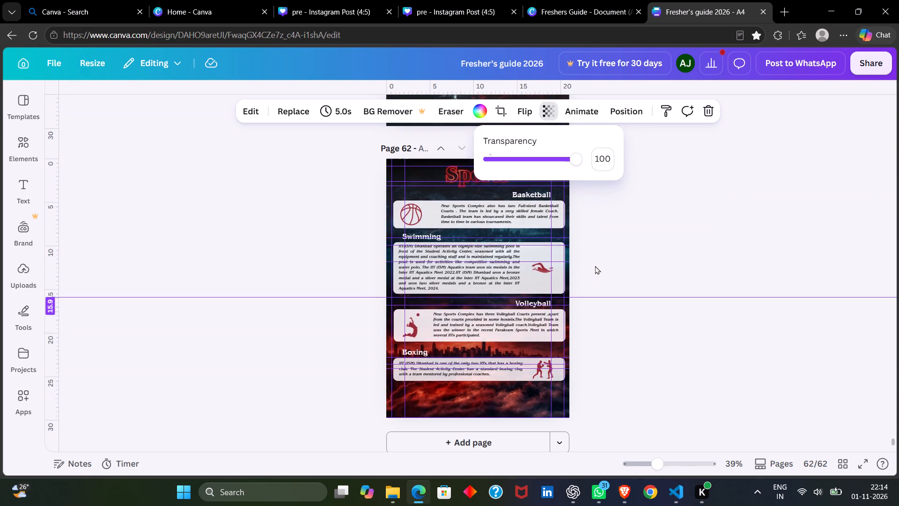
click(619, 257)
scroll(619, 257, down, 5)
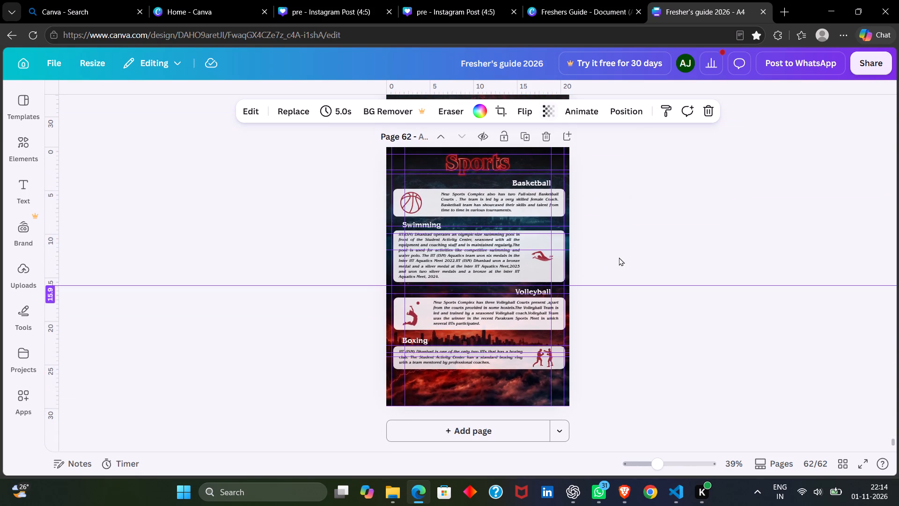
scroll(619, 257, down, 1)
Compare the guide's background images again, from the Administrative Bodies page back to page 52.
scroll(619, 257, up, 5)
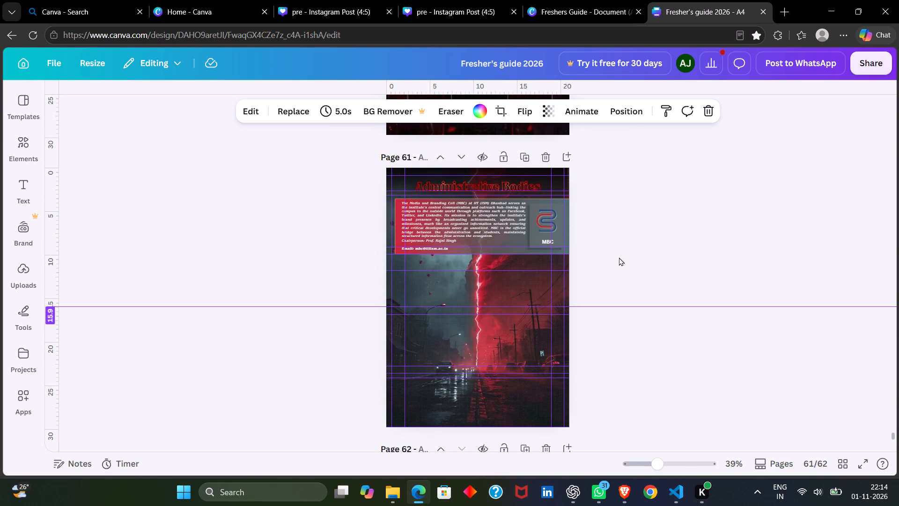
scroll(619, 257, up, 3)
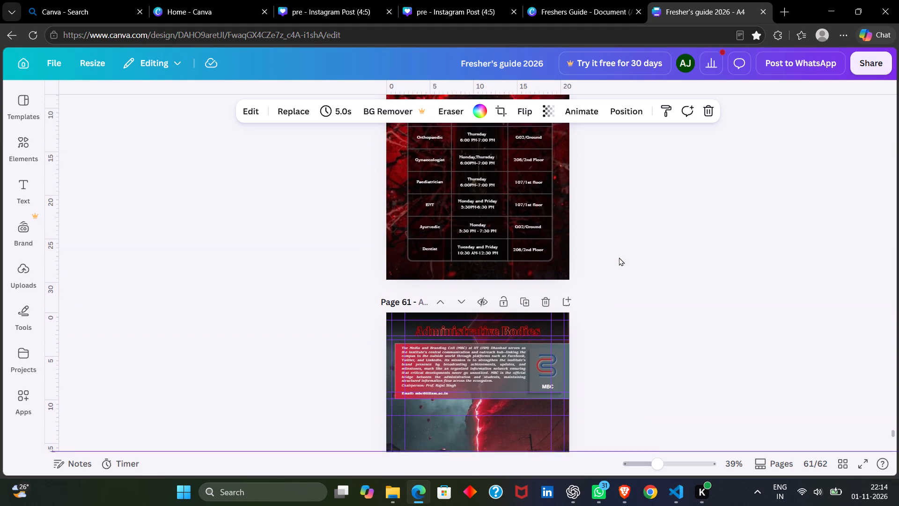
scroll(619, 257, up, 7)
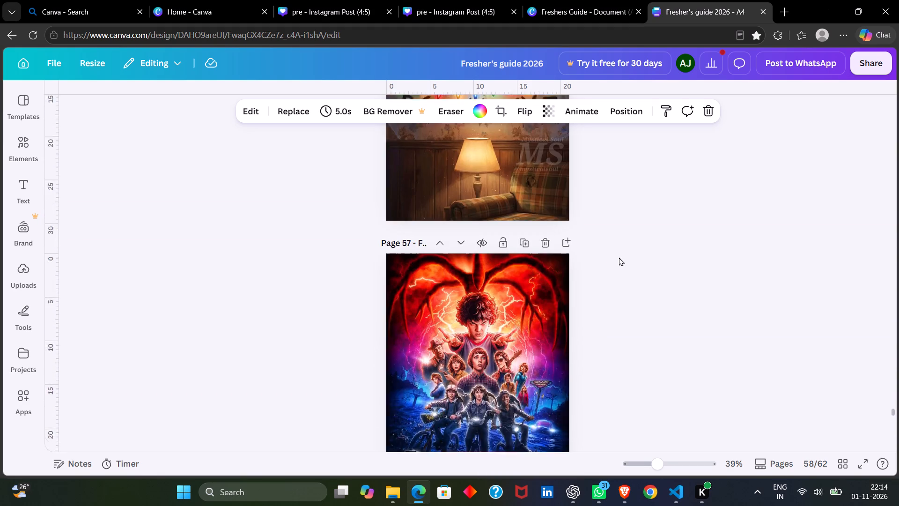
scroll(619, 257, up, 2)
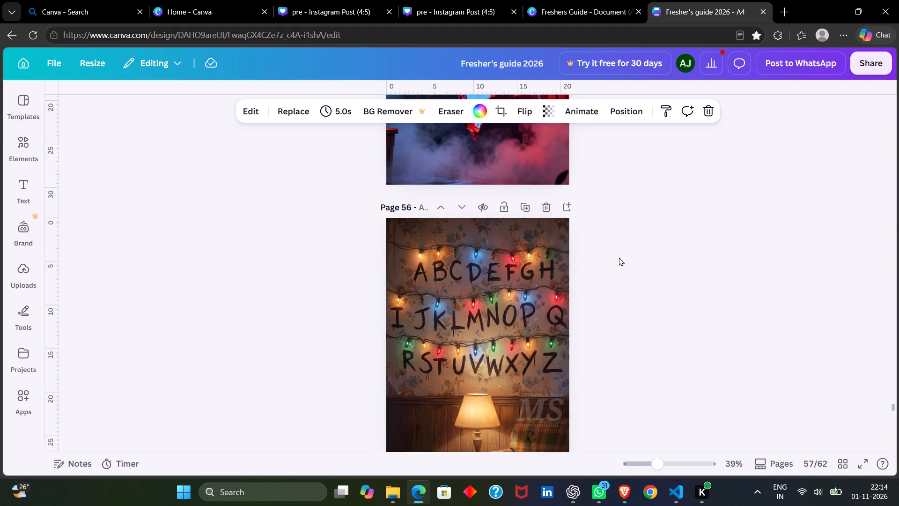
scroll(619, 257, up, 1)
scroll(619, 257, down, 2)
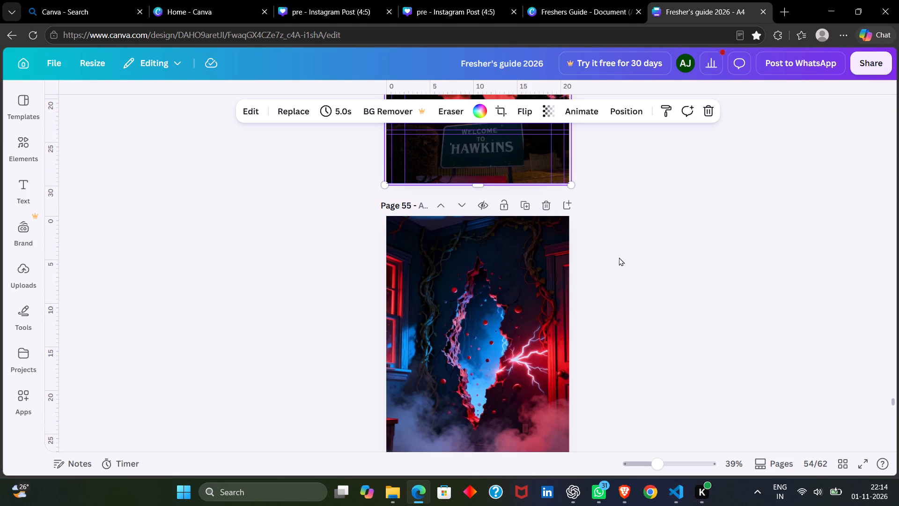
scroll(619, 257, down, 1)
scroll(619, 257, up, 1)
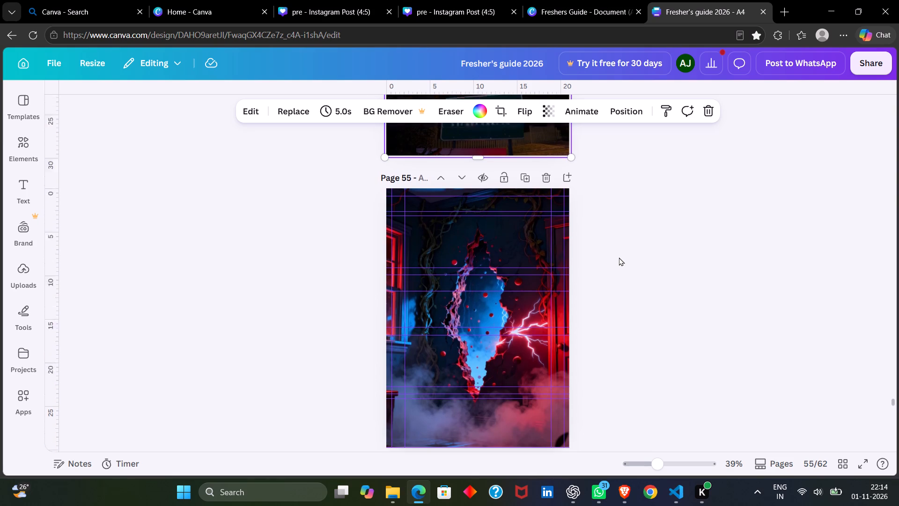
scroll(619, 257, up, 6)
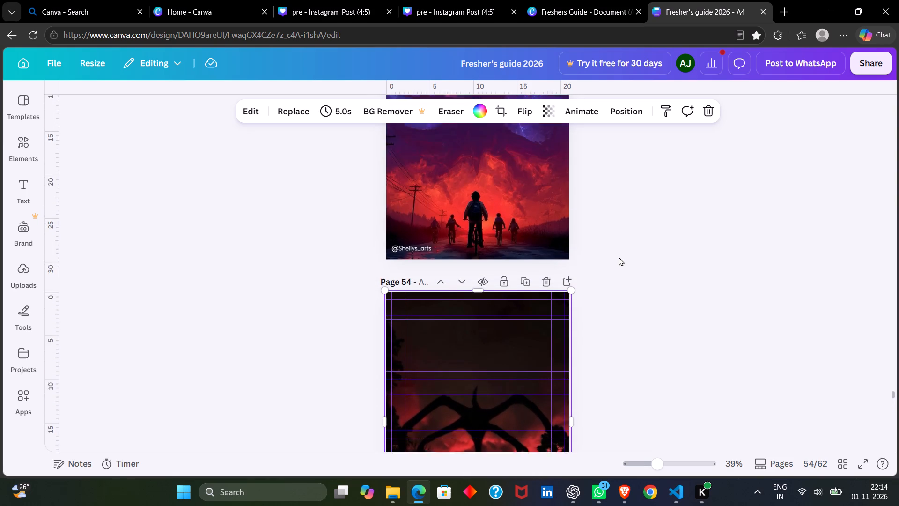
scroll(619, 257, up, 2)
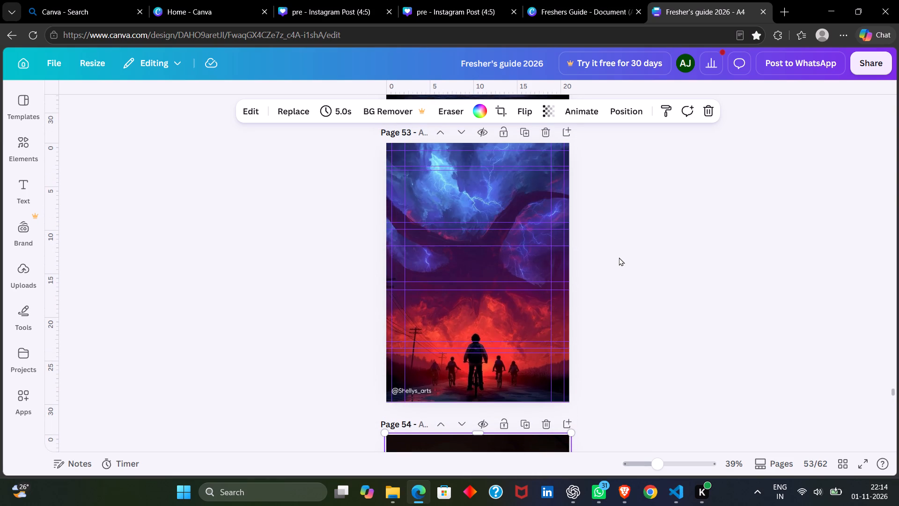
scroll(619, 257, up, 5)
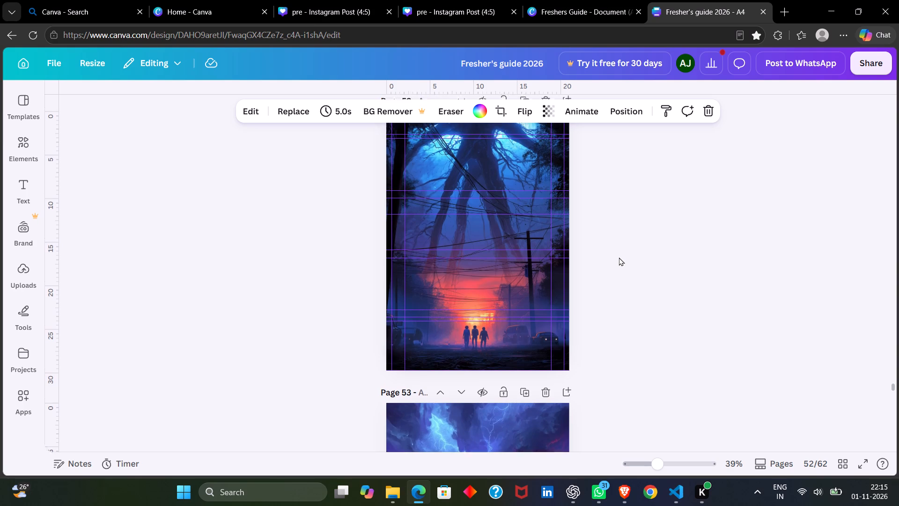
scroll(619, 257, up, 1)
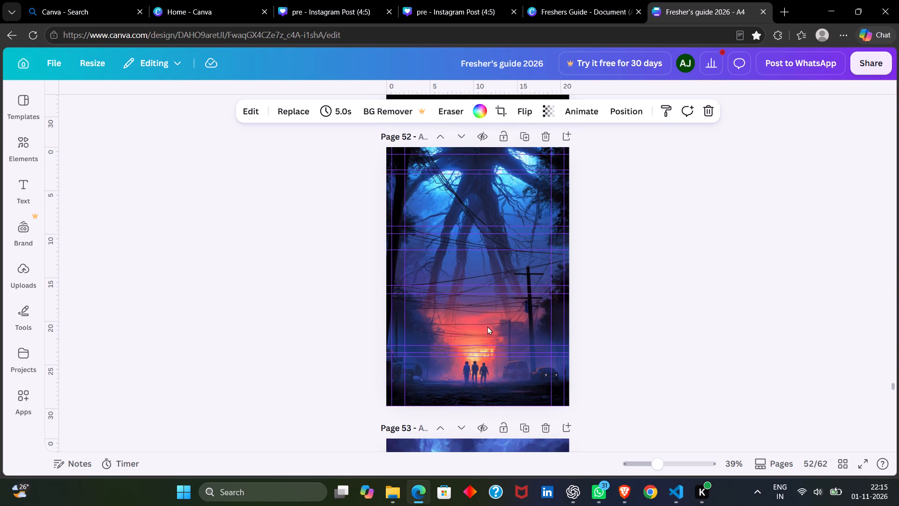
Copy the page 52 background image showing three silhouettes at a red sunset beneath a giant blue creature.
right_click(487, 326)
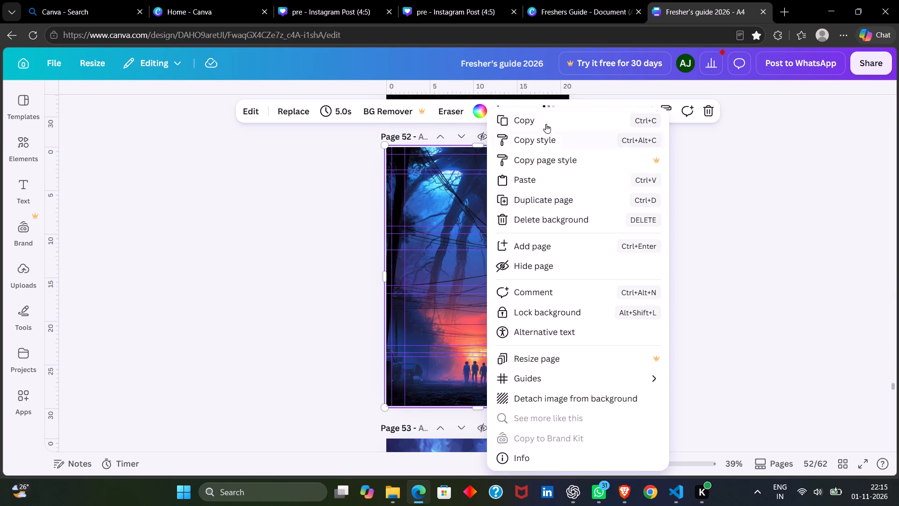
click(437, 324)
drag(437, 324, 625, 330)
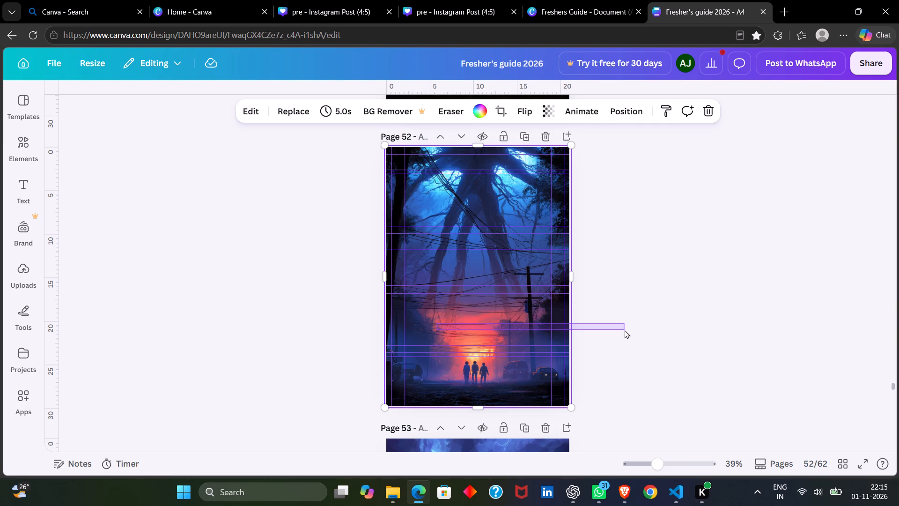
drag(625, 330, 624, 330)
right_click(432, 318)
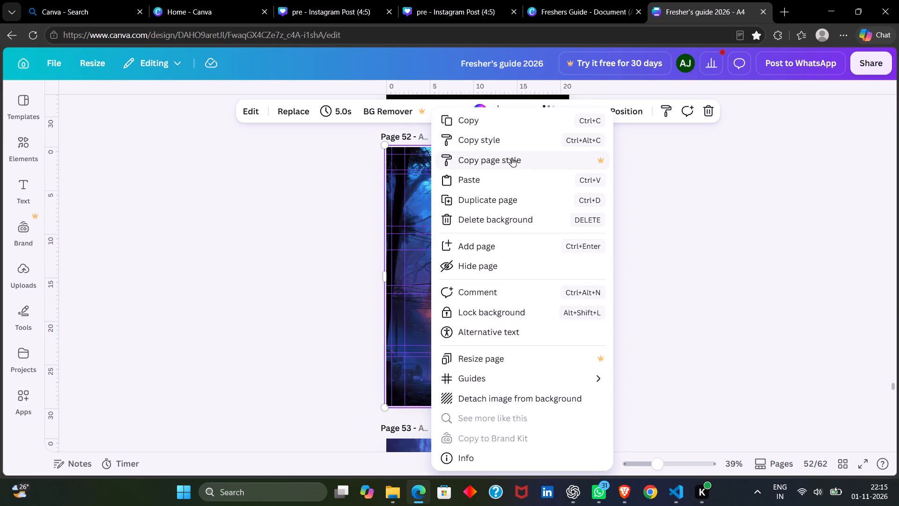
click(496, 121)
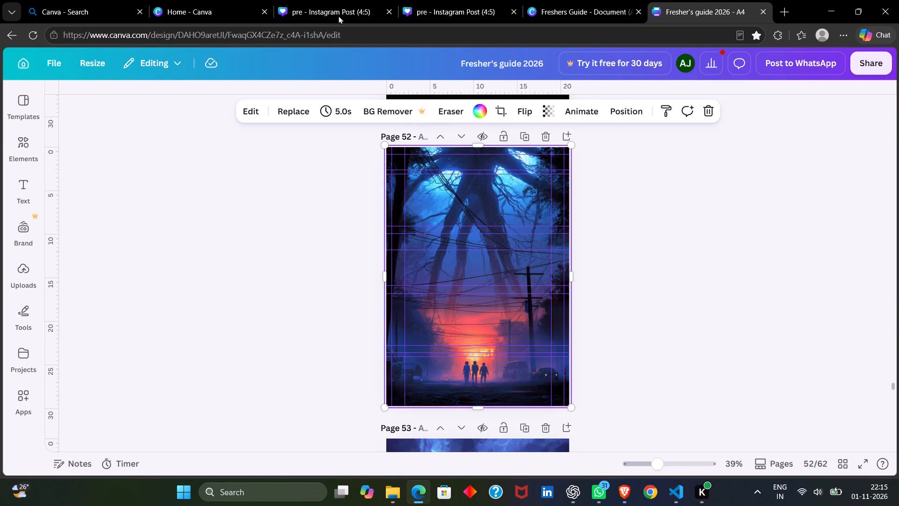
In the "pre" Instagram post design, add a blank page after page 32.
click(337, 3)
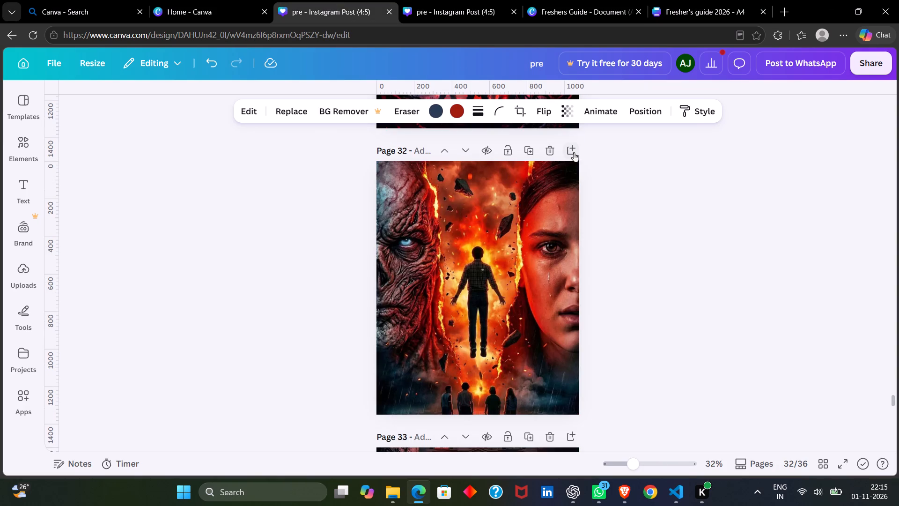
click(574, 152)
click(456, 294)
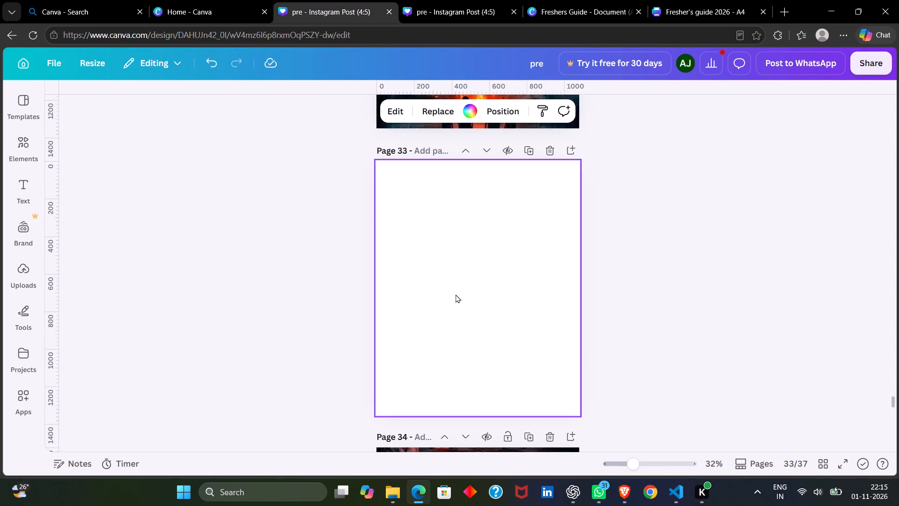
key(ctrl+v)
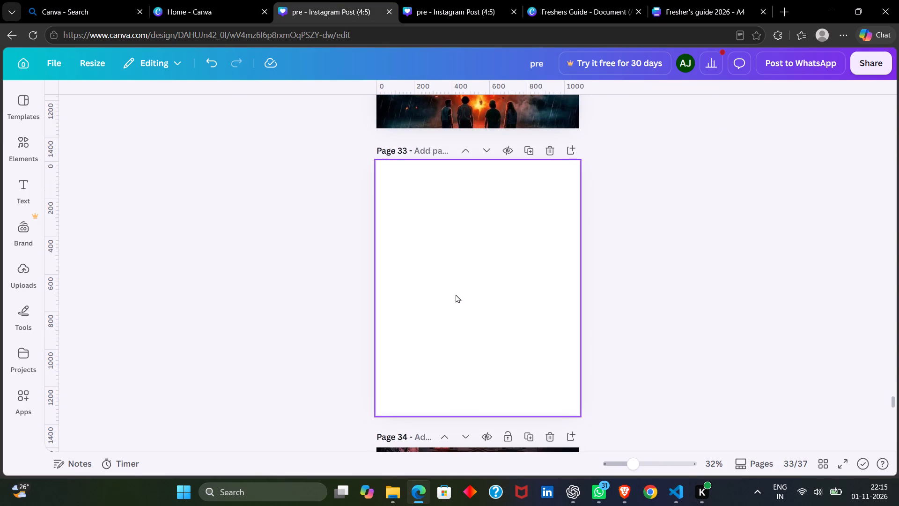
right_click(456, 294)
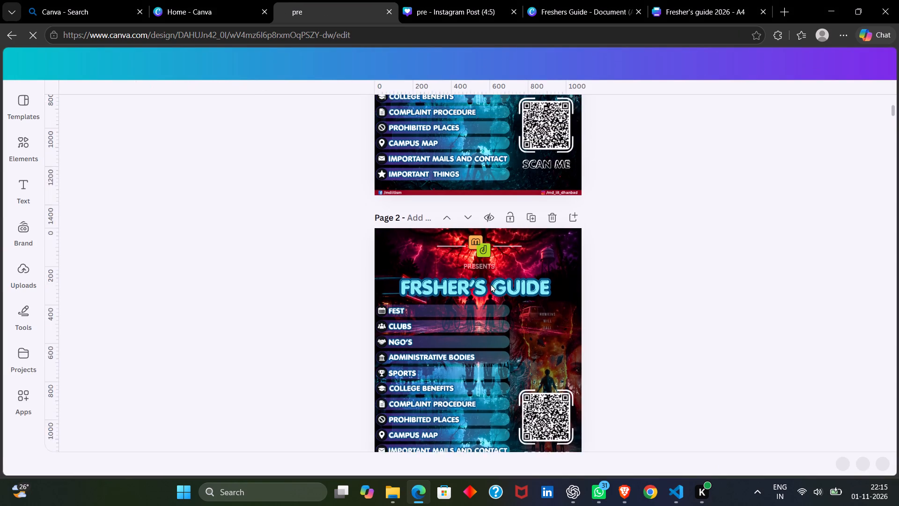
scroll(491, 284, down, 11)
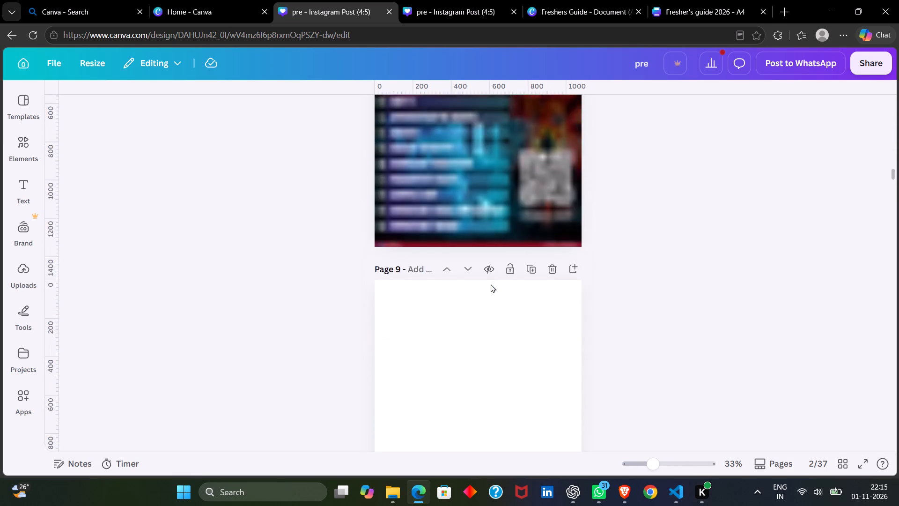
scroll(491, 284, down, 10)
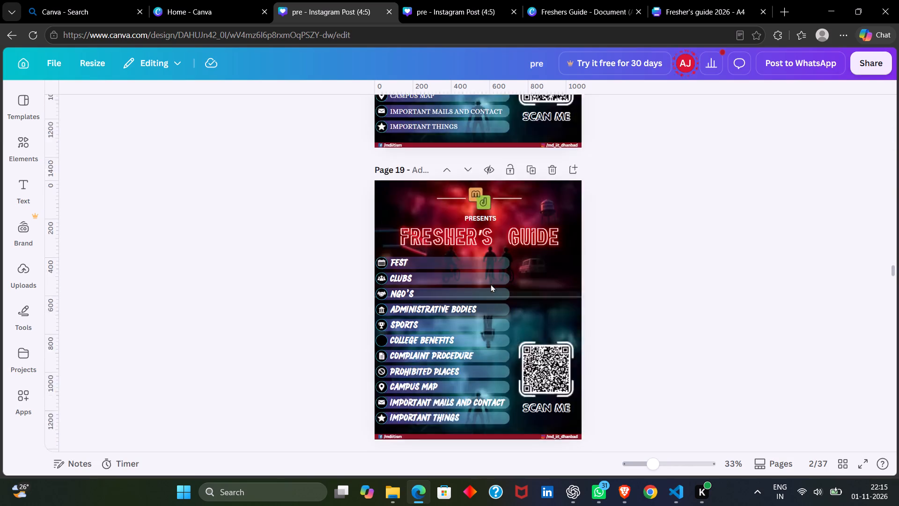
scroll(491, 284, down, 20)
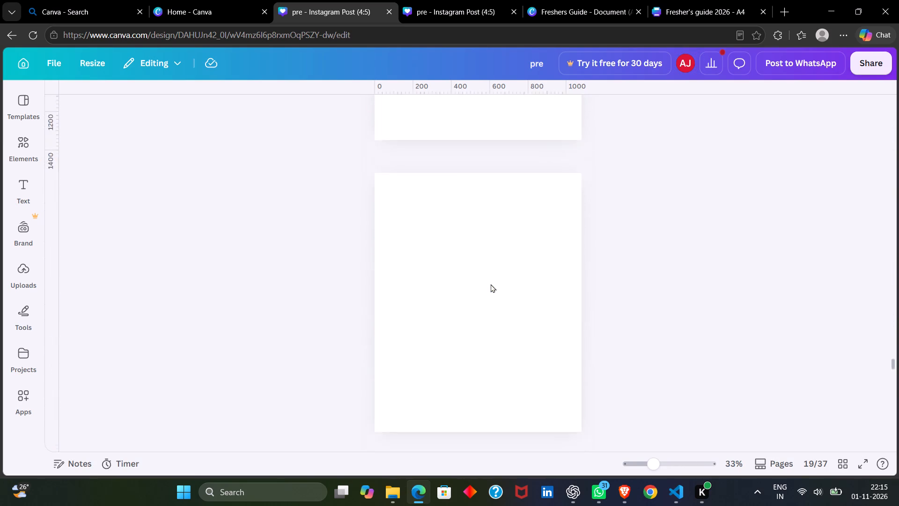
scroll(491, 284, down, 7)
scroll(491, 284, up, 6)
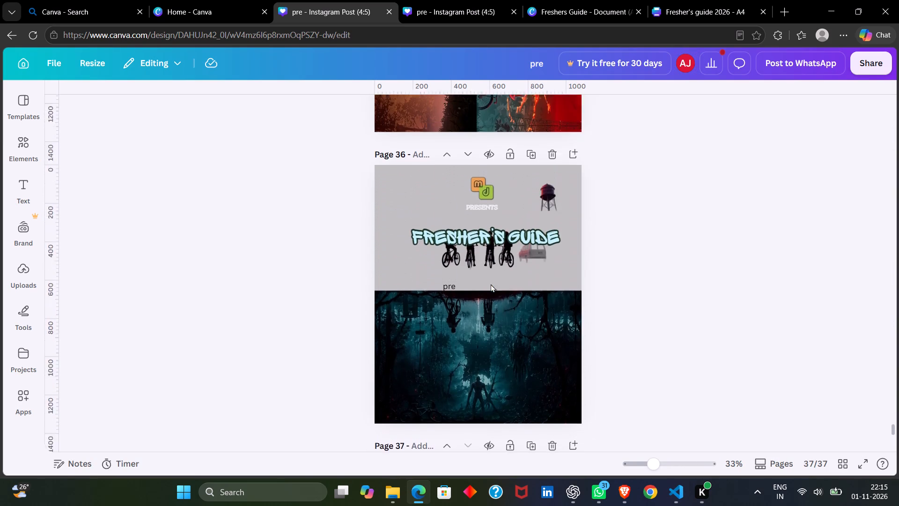
scroll(491, 284, up, 4)
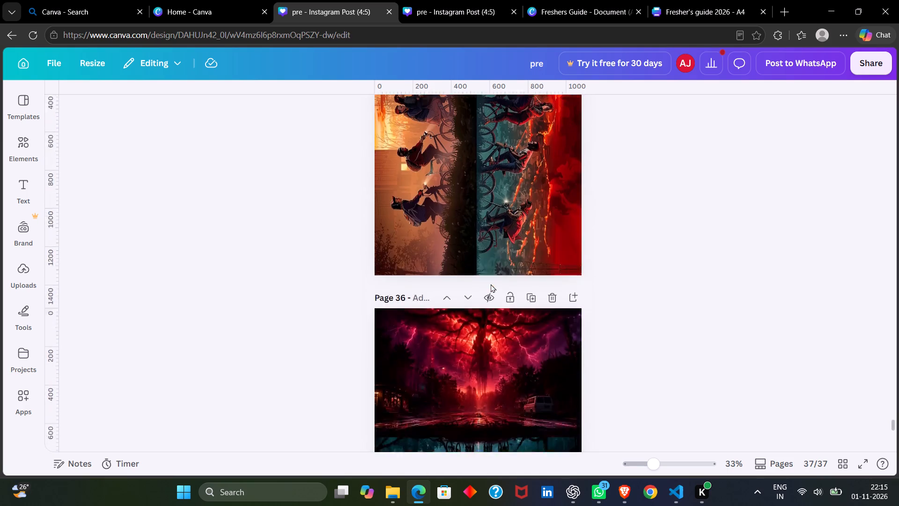
scroll(491, 284, up, 3)
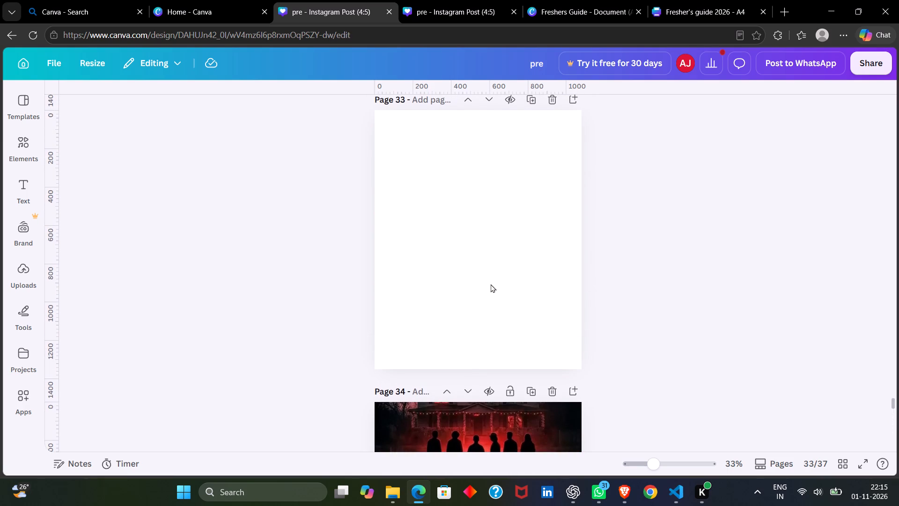
scroll(491, 284, up, 2)
right_click(491, 284)
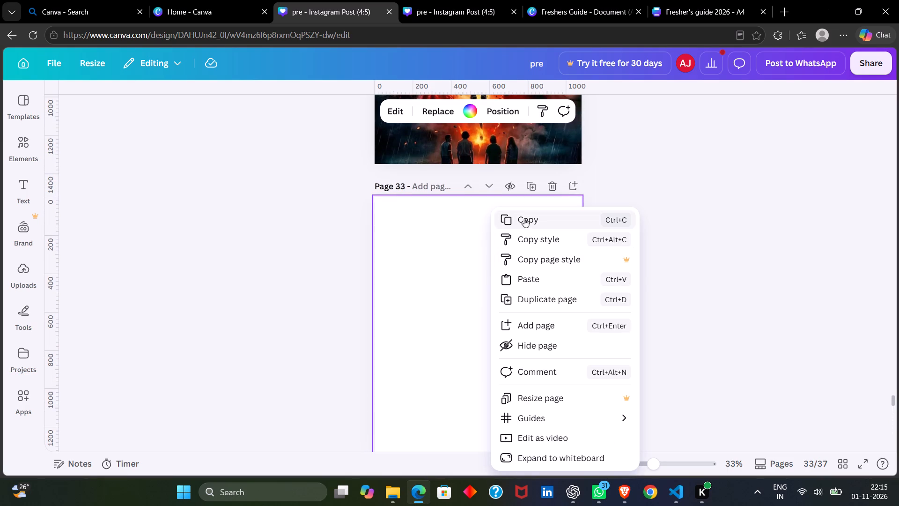
click(528, 274)
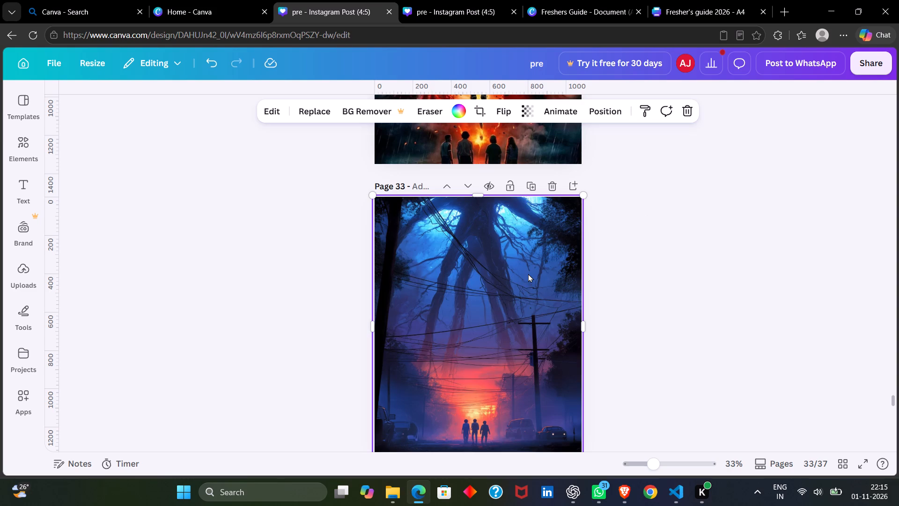
Open the image adjustment settings for the background pasted on page 33.
scroll(528, 274, down, 1)
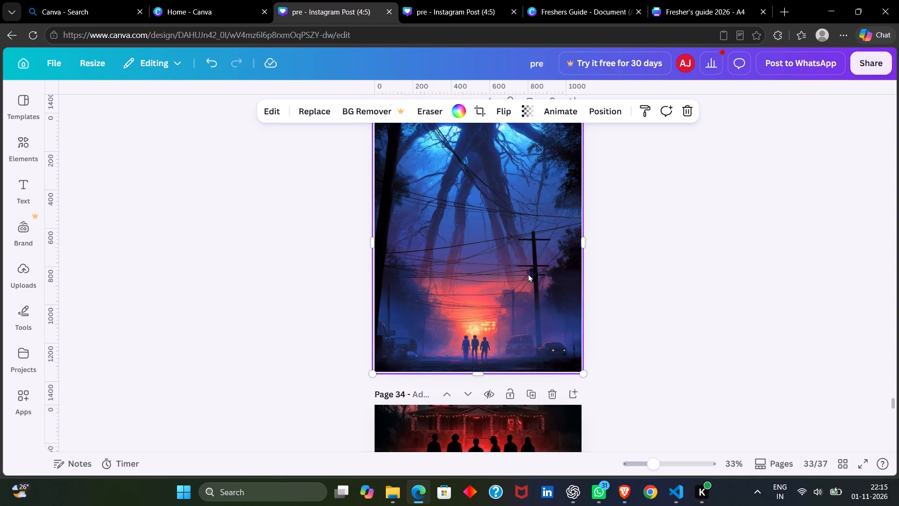
click(528, 274)
scroll(528, 274, up, 1)
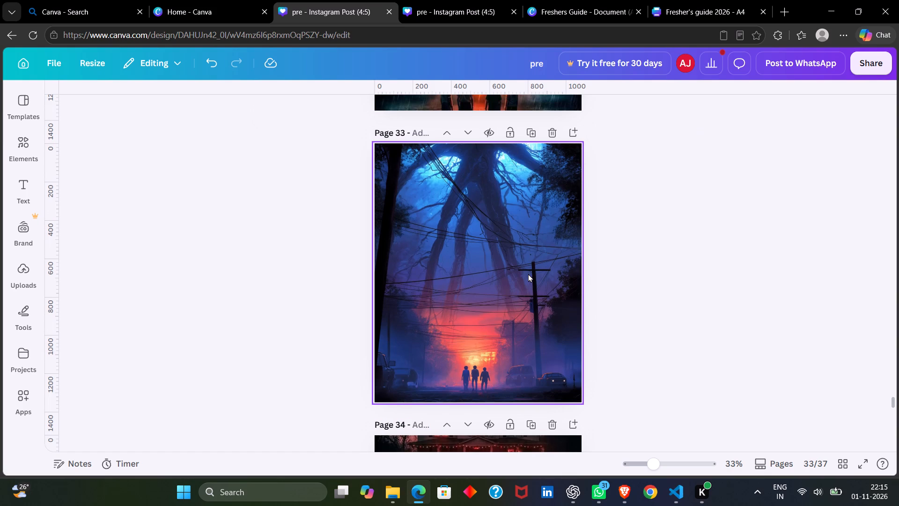
click(414, 211)
click(265, 107)
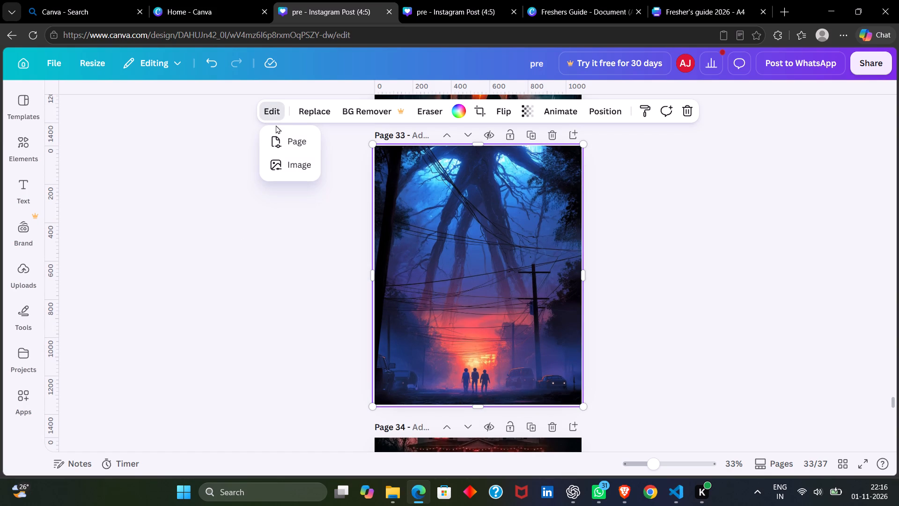
click(297, 141)
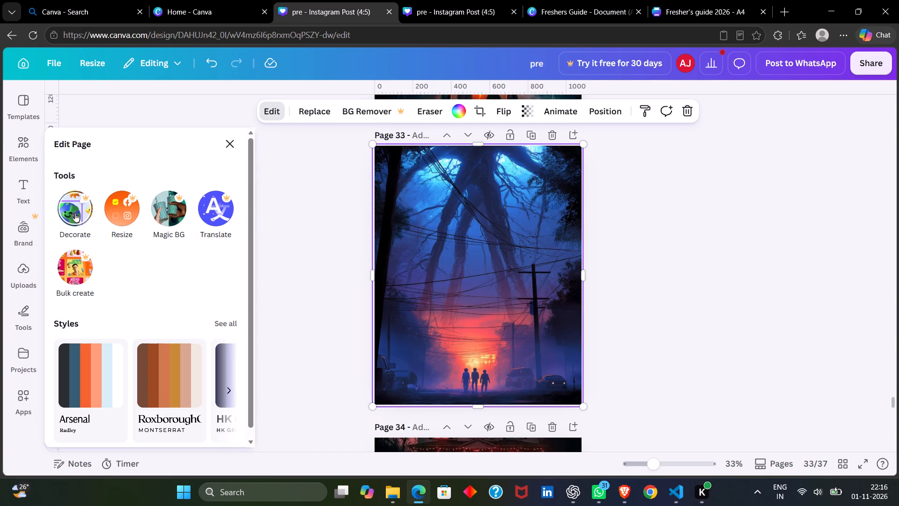
click(271, 110)
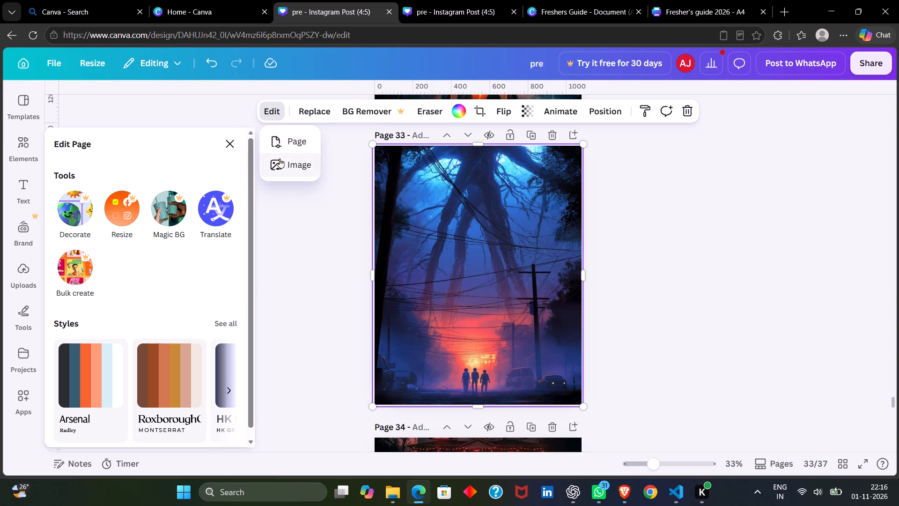
click(280, 158)
click(75, 274)
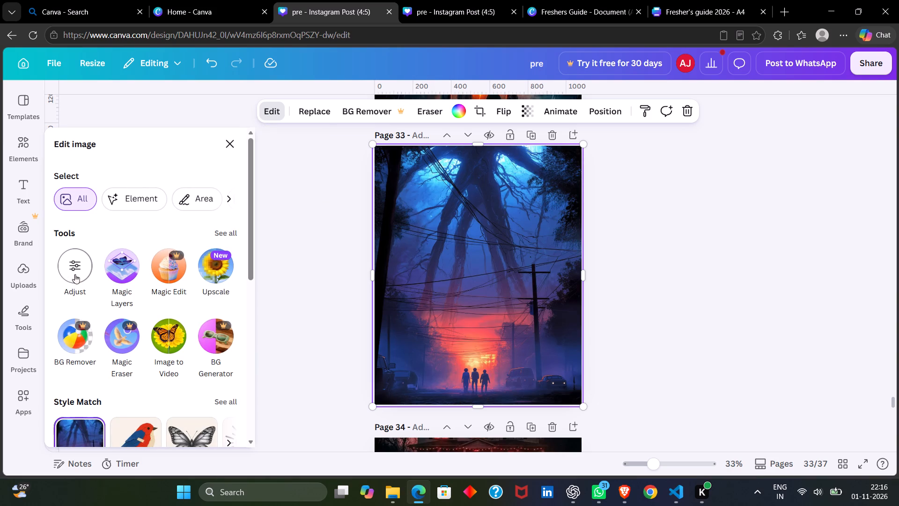
Set the page 33 background's tint to -50, keeping its temperature at 0.
scroll(174, 303, down, 1)
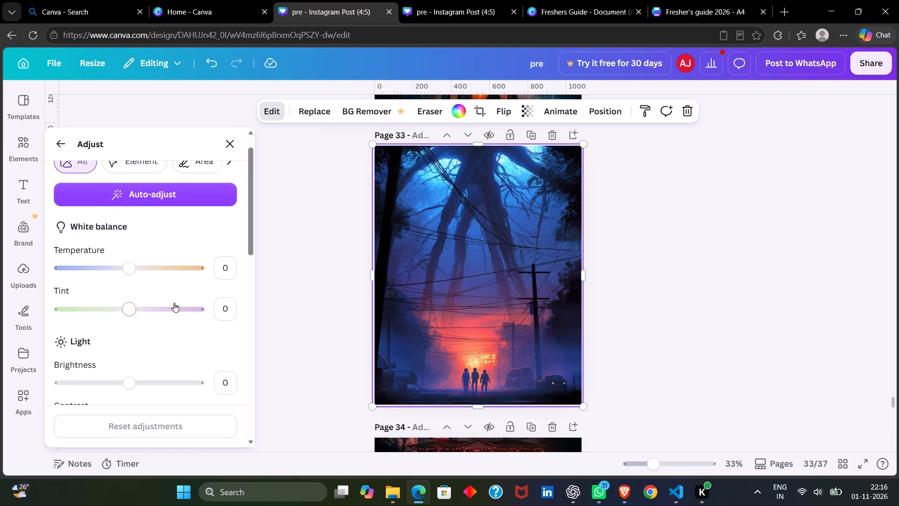
click(128, 264)
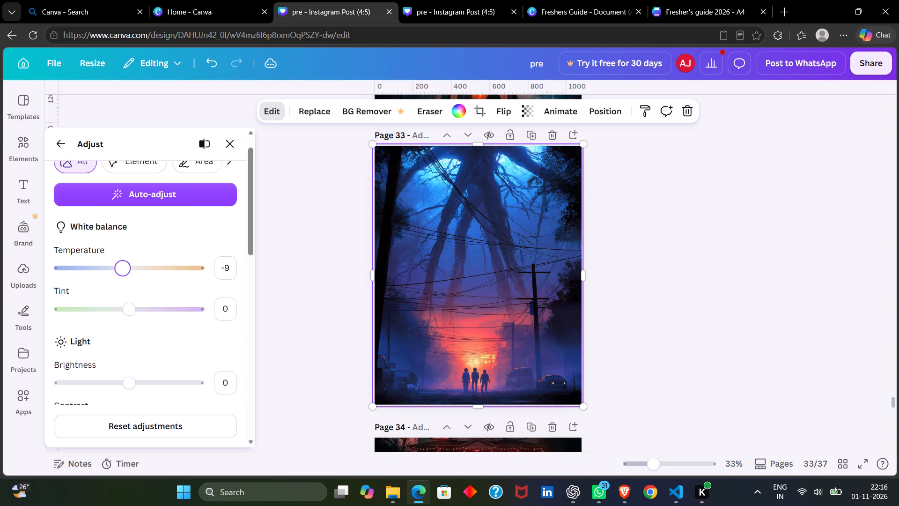
drag(130, 318, 104, 315)
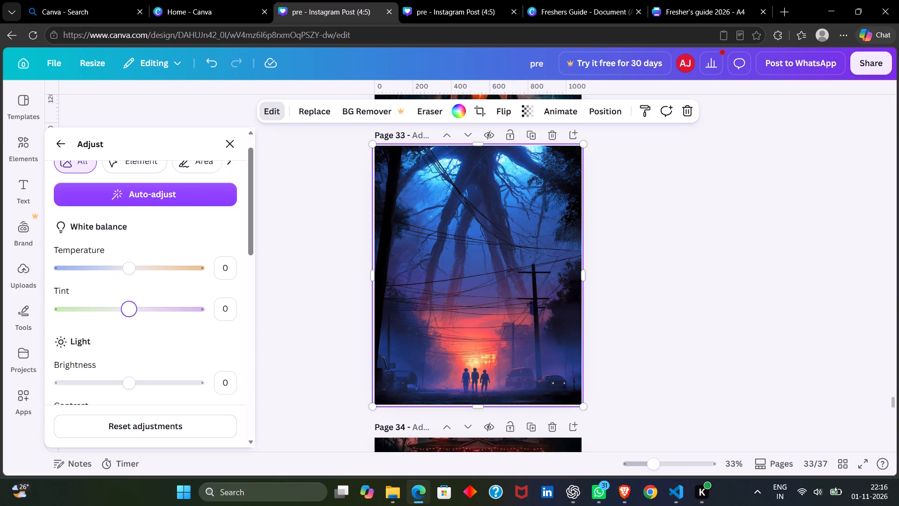
drag(104, 315, 49, 309)
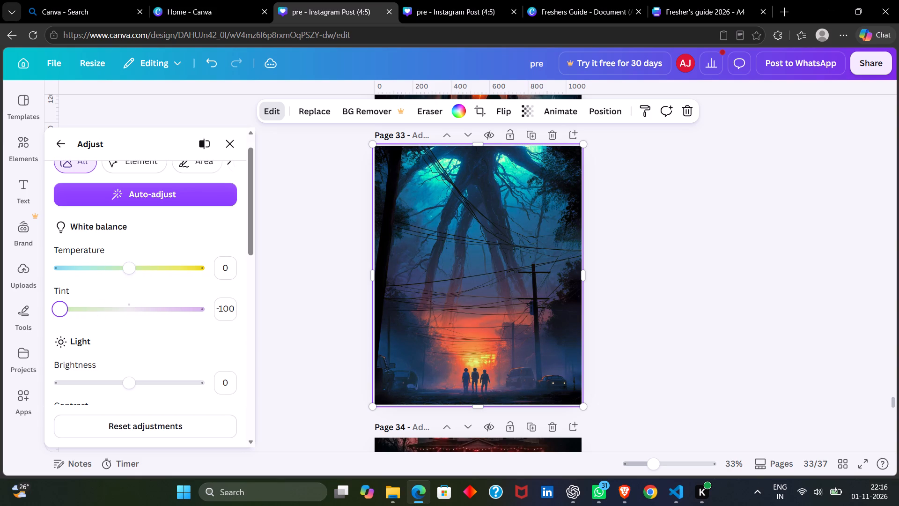
drag(49, 309, 81, 314)
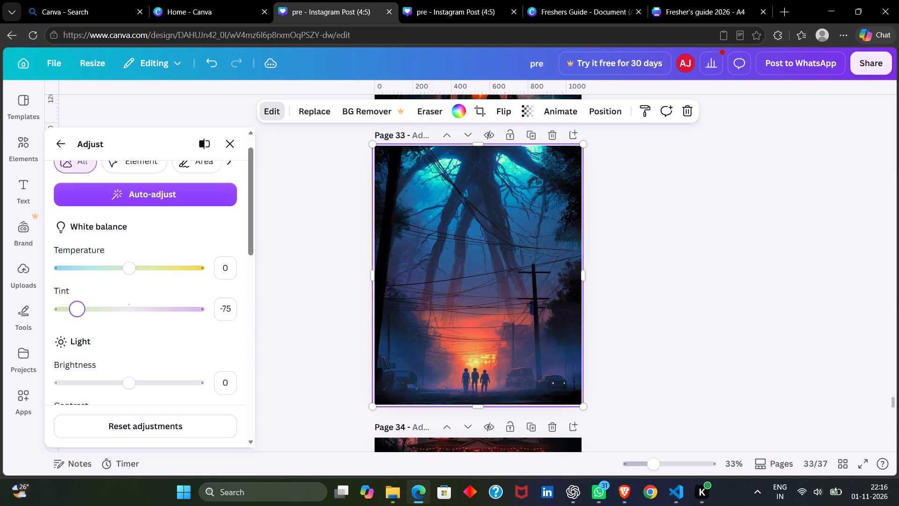
drag(81, 314, 87, 316)
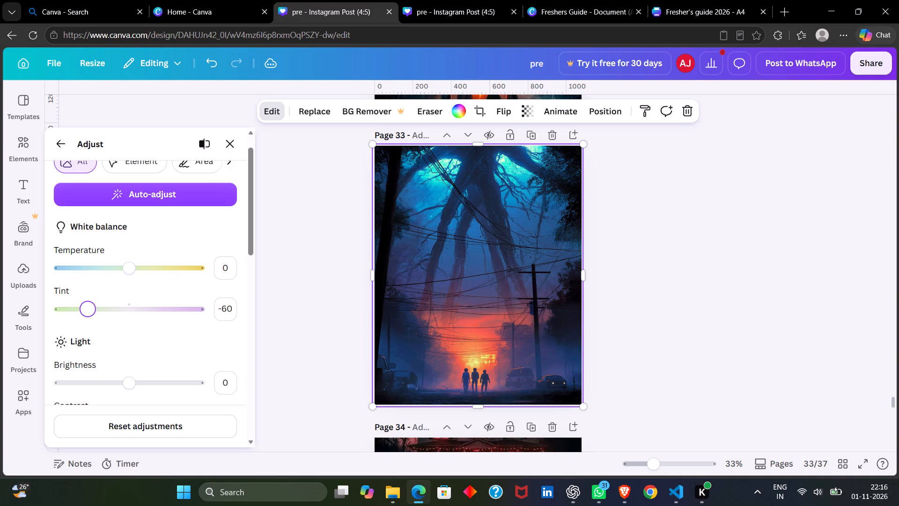
drag(87, 316, 148, 315)
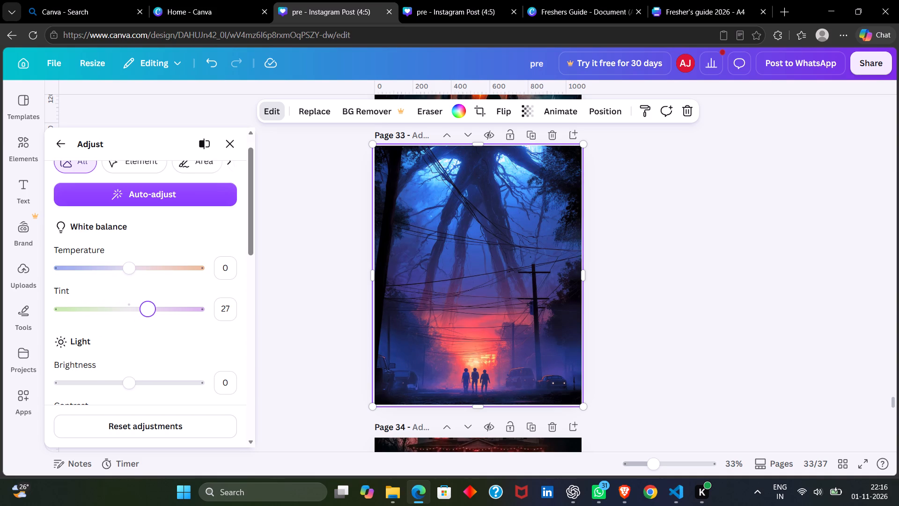
drag(148, 315, 96, 329)
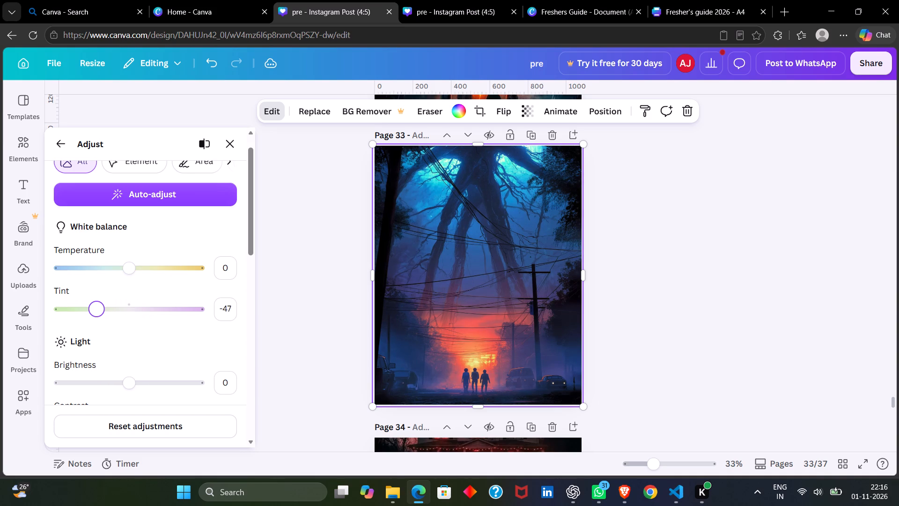
drag(96, 329, 95, 328)
drag(95, 328, 94, 328)
Set the page 33 background's brightness to 20 and its contrast to 28.
scroll(94, 328, down, 2)
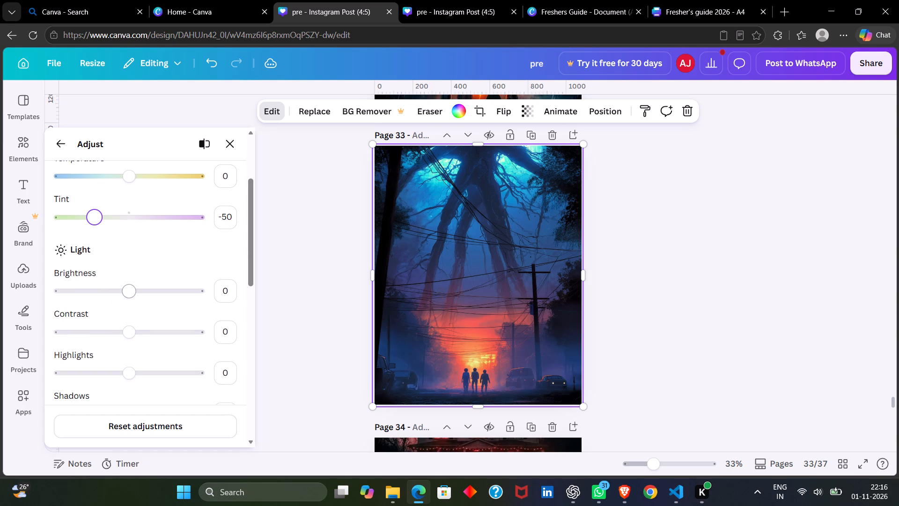
drag(127, 289, 155, 286)
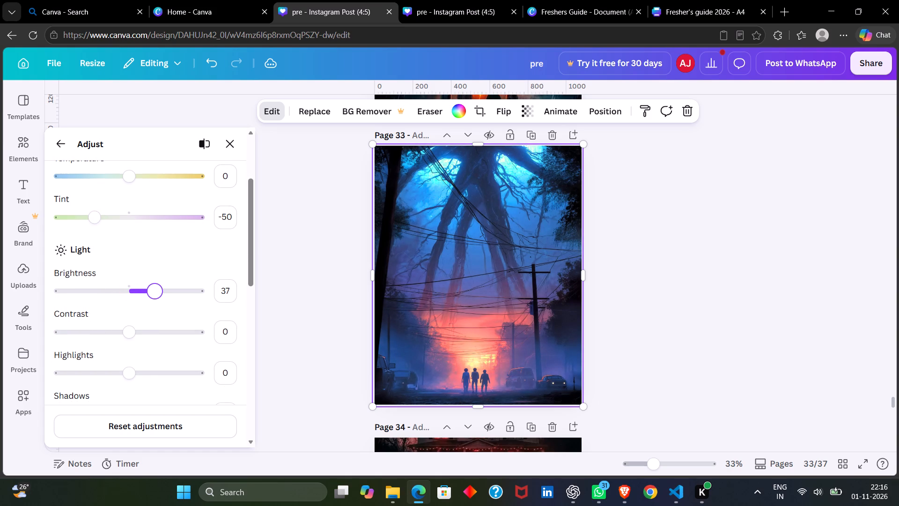
drag(155, 286, 145, 293)
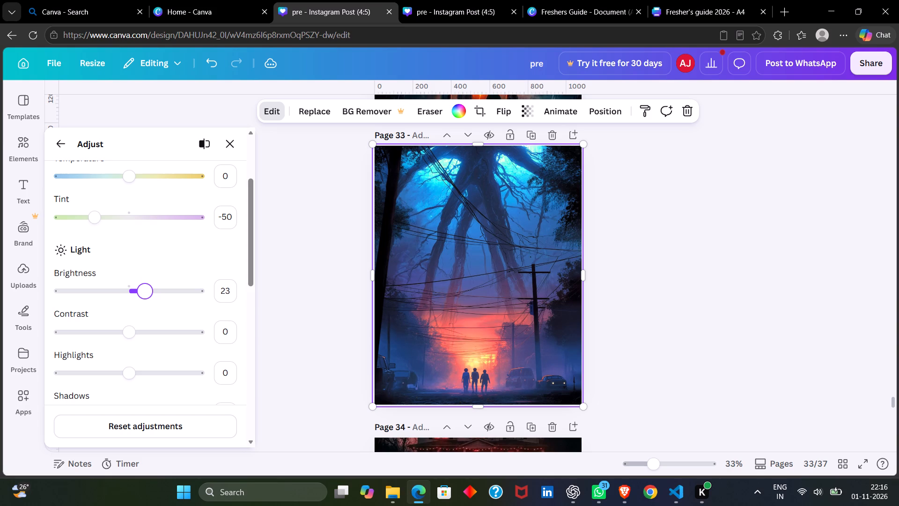
drag(145, 293, 143, 293)
drag(132, 340, 149, 336)
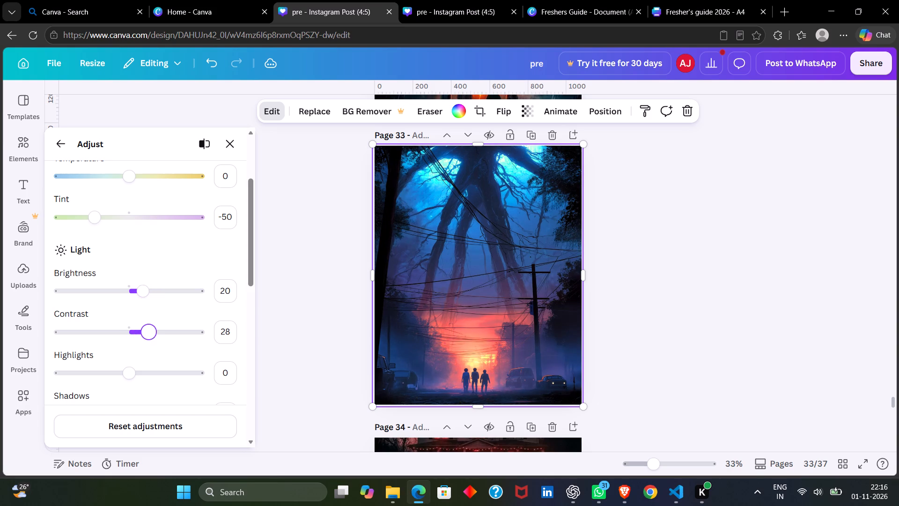
Set the page 33 background's contrast to 17 and its highlights to 10.
drag(149, 336, 109, 335)
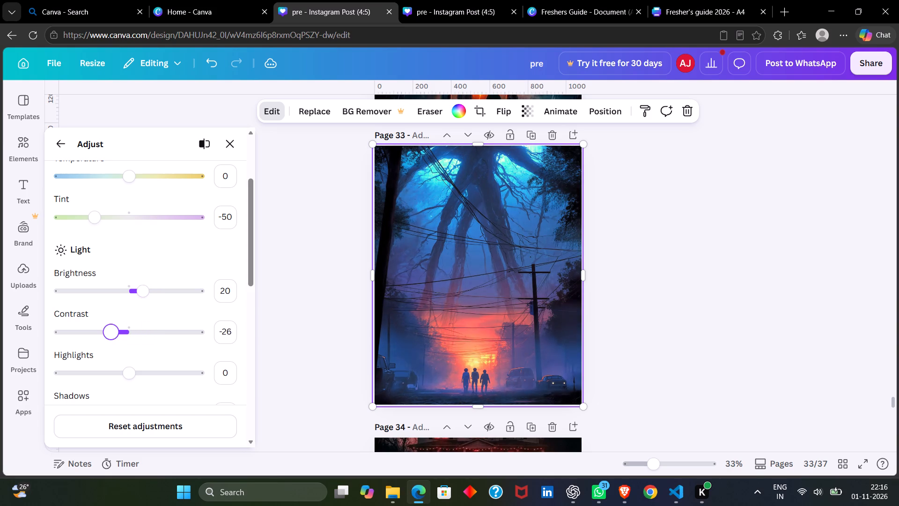
drag(109, 335, 167, 344)
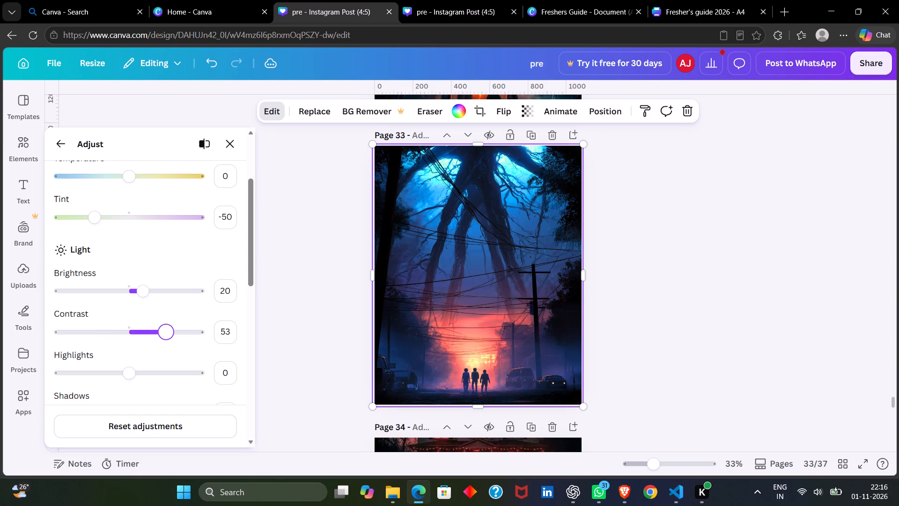
drag(167, 344, 141, 346)
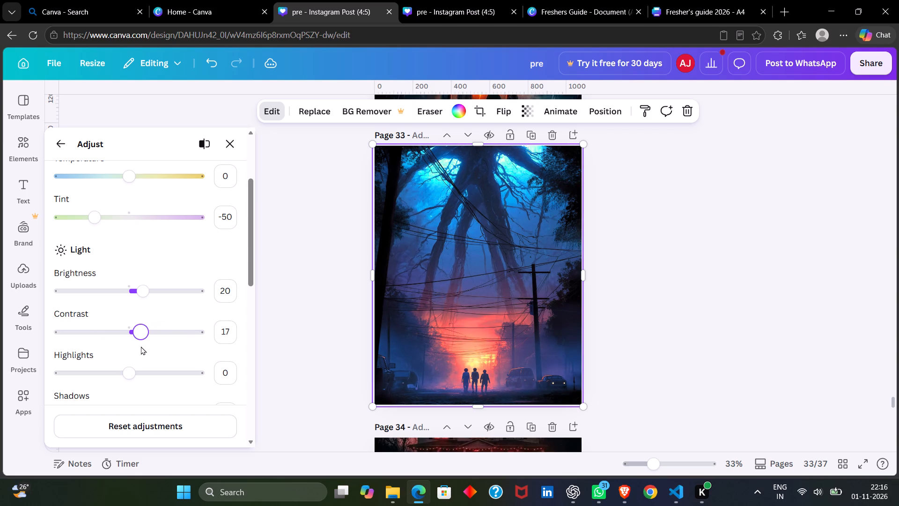
drag(123, 373, 150, 372)
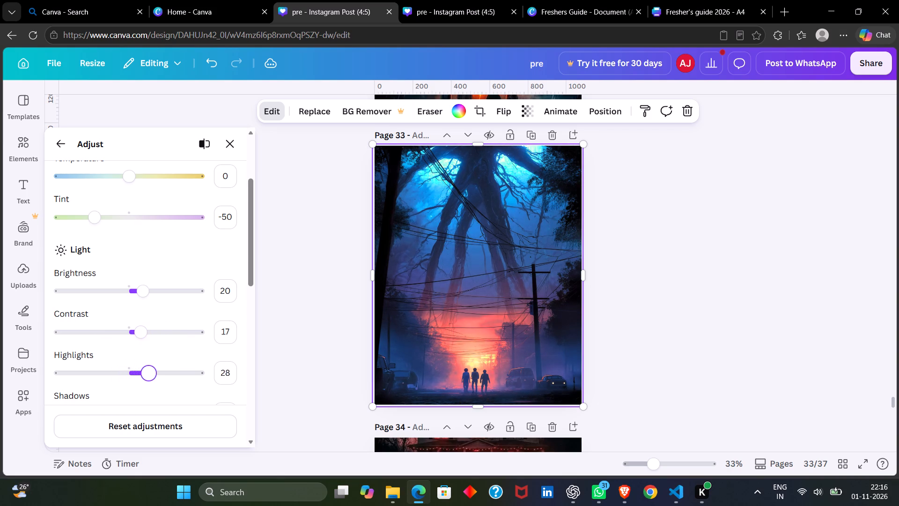
drag(150, 372, 228, 377)
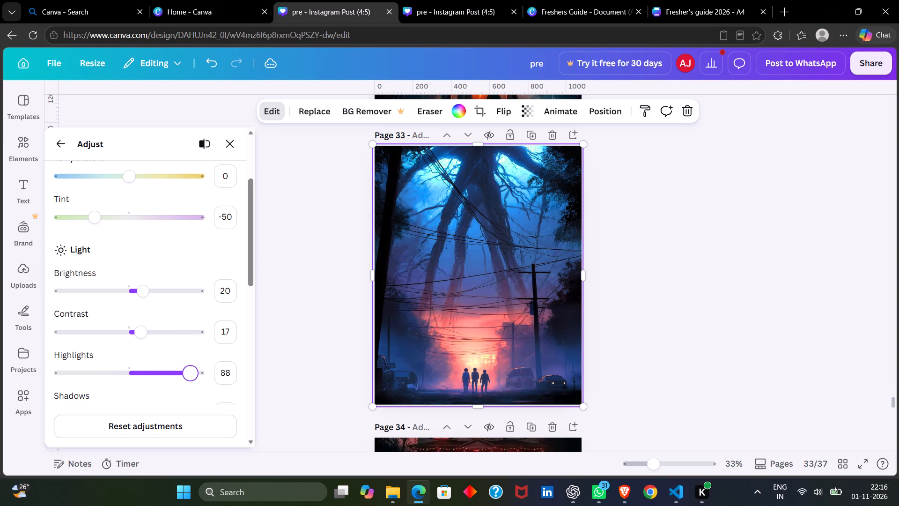
drag(228, 377, 136, 392)
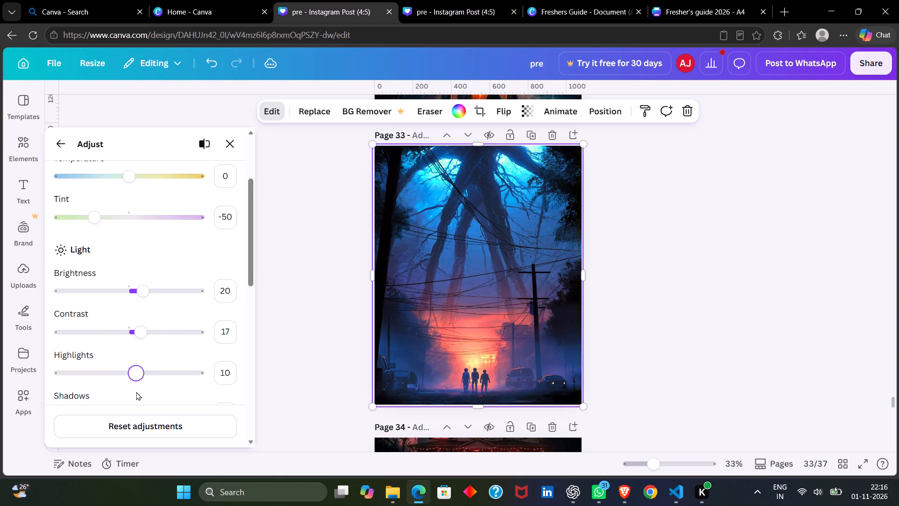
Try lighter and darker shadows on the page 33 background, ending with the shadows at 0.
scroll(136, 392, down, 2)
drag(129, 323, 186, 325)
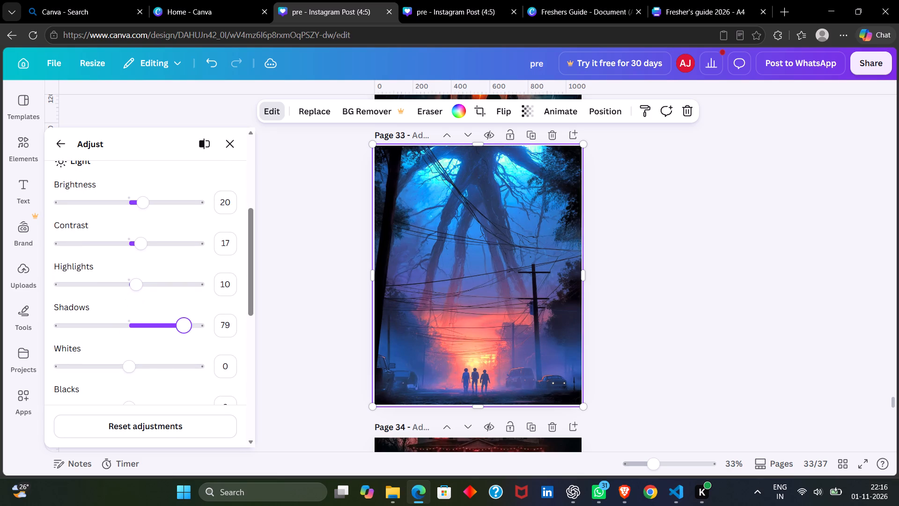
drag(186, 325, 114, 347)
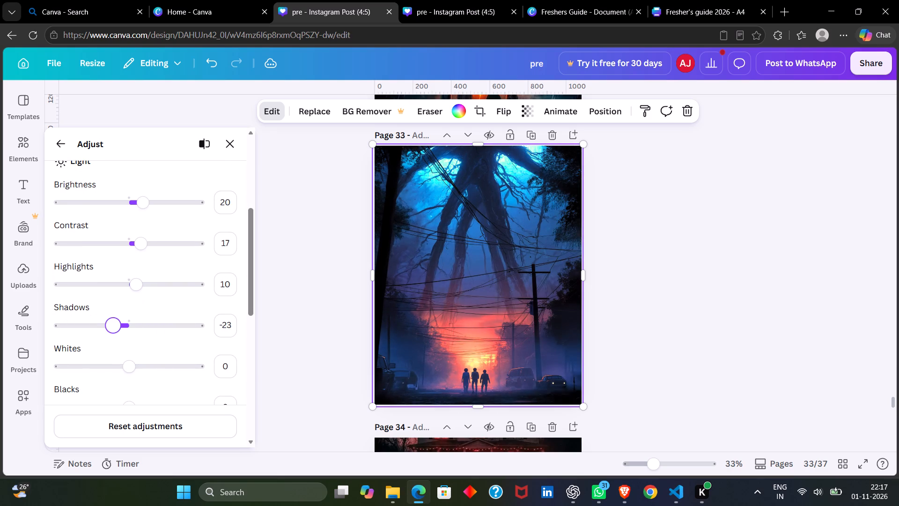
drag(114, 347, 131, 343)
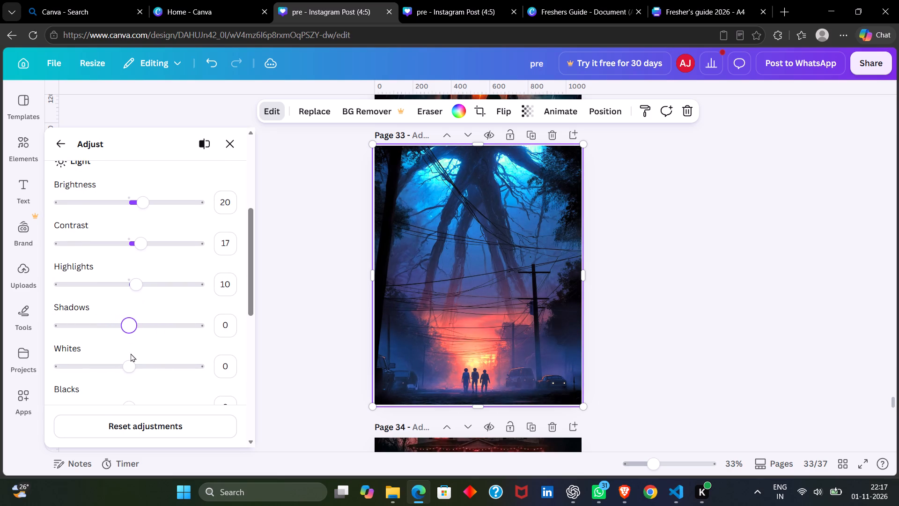
Set the page 33 background's saturation to 20 and its vibrance to 17.
scroll(131, 353, down, 4)
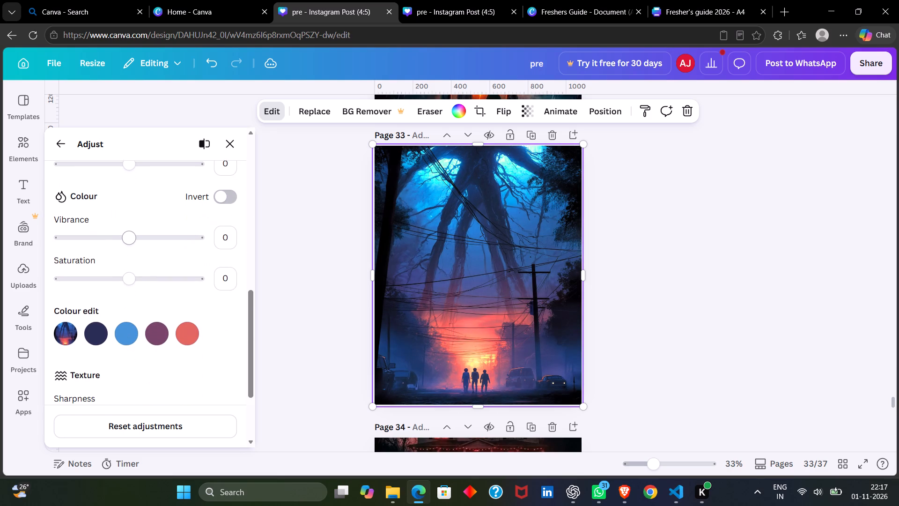
drag(131, 238, 149, 238)
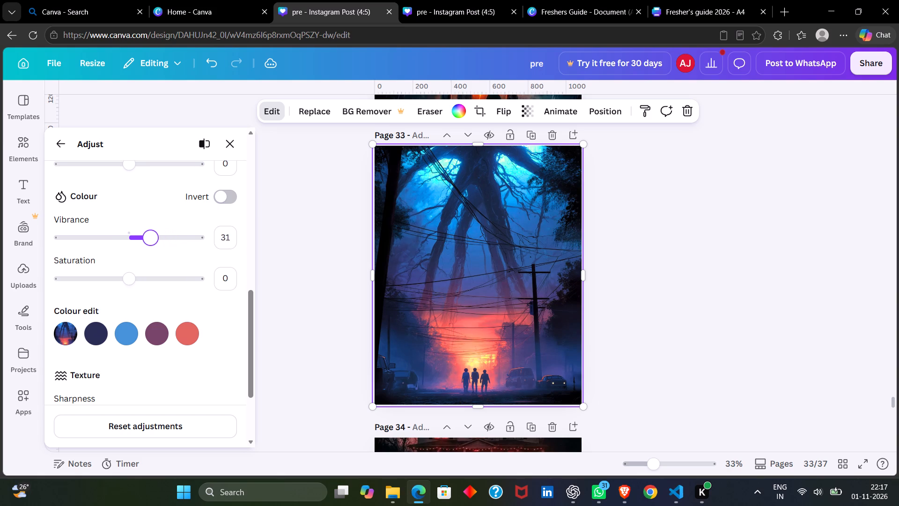
drag(149, 238, 143, 243)
drag(143, 243, 143, 245)
drag(133, 276, 144, 275)
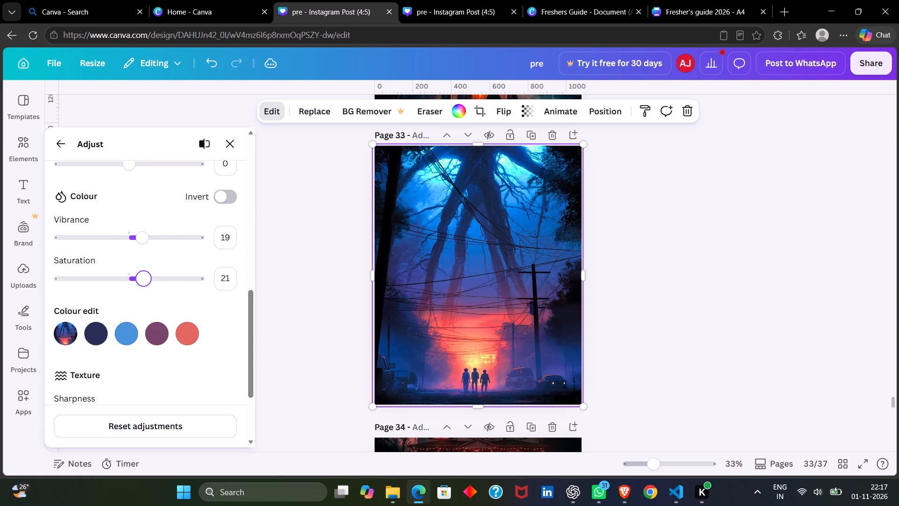
drag(144, 275, 143, 276)
drag(143, 276, 142, 278)
click(227, 278)
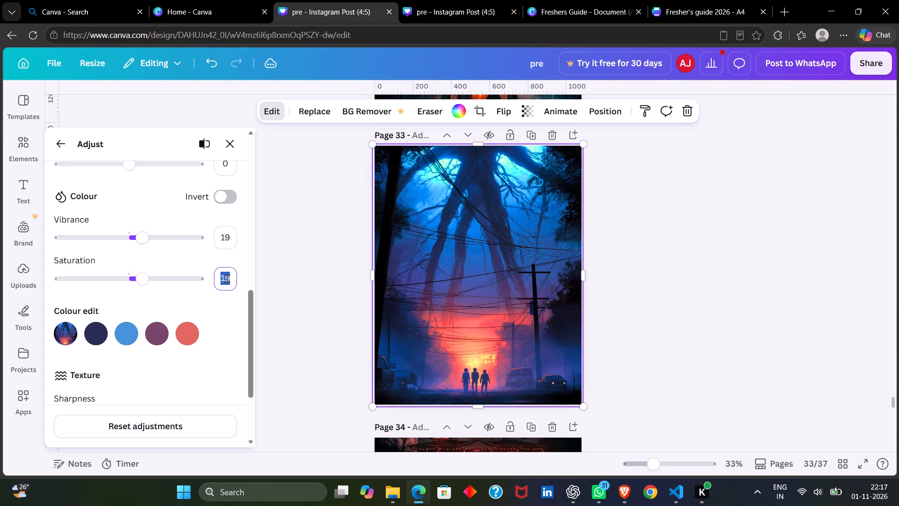
text(20)
key(Return)
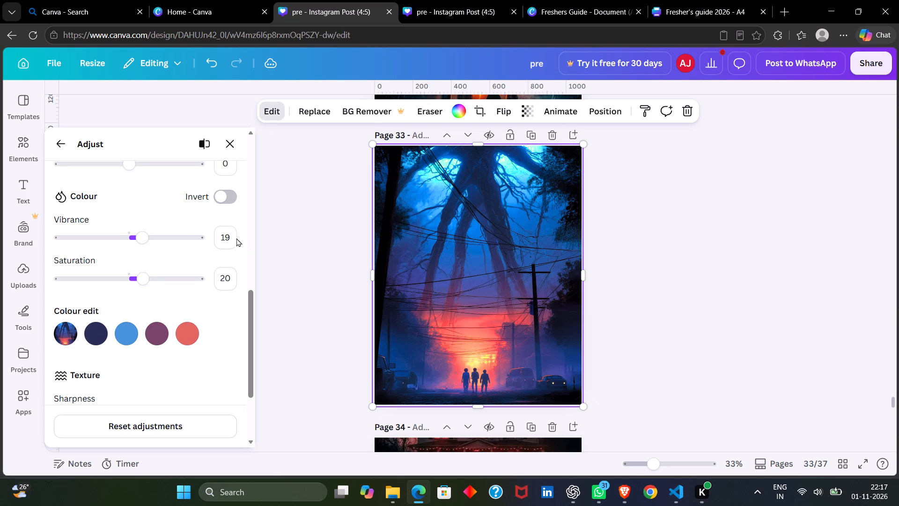
click(234, 238)
text(17)
key(Return)
Set the page 33 background's clarity to 10 and close the image adjustments.
scroll(234, 238, down, 4)
click(224, 354)
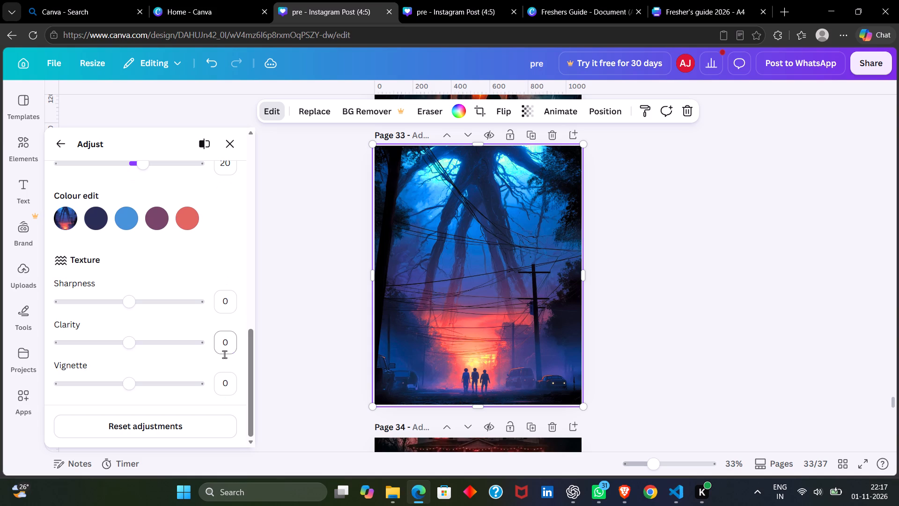
text(10)
key(Return)
click(310, 317)
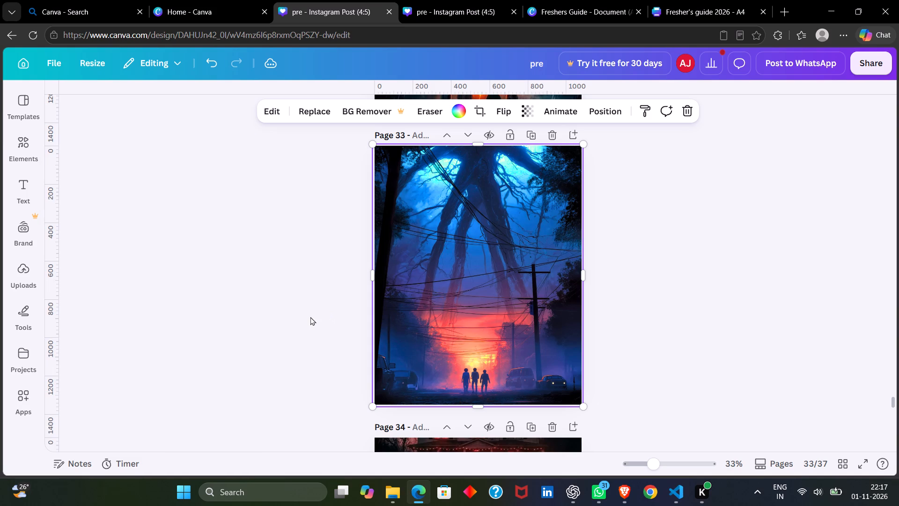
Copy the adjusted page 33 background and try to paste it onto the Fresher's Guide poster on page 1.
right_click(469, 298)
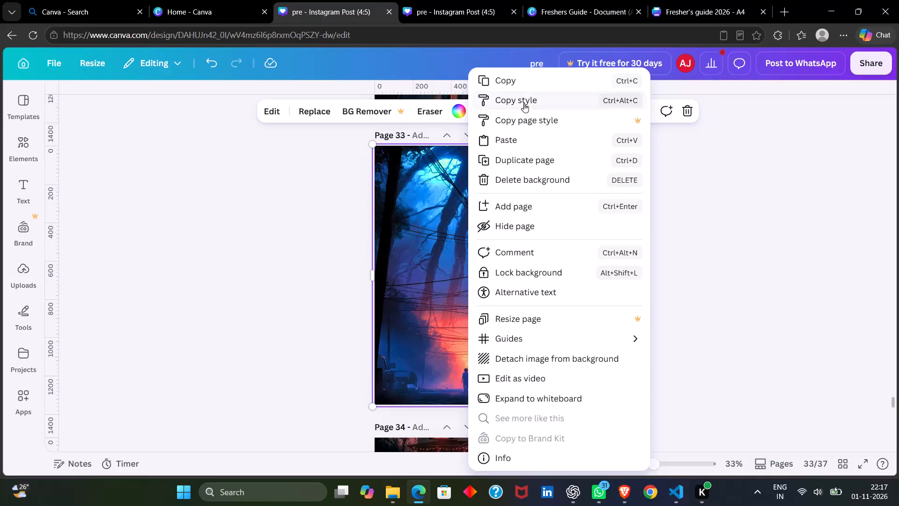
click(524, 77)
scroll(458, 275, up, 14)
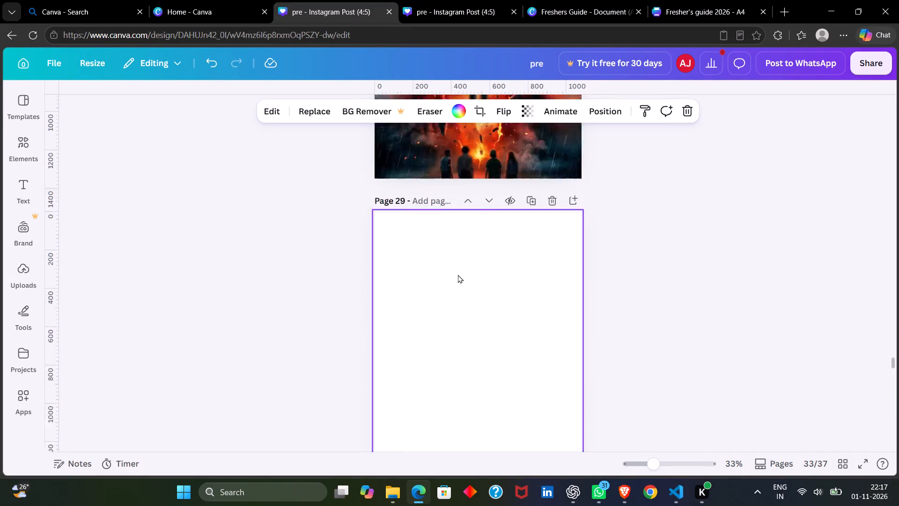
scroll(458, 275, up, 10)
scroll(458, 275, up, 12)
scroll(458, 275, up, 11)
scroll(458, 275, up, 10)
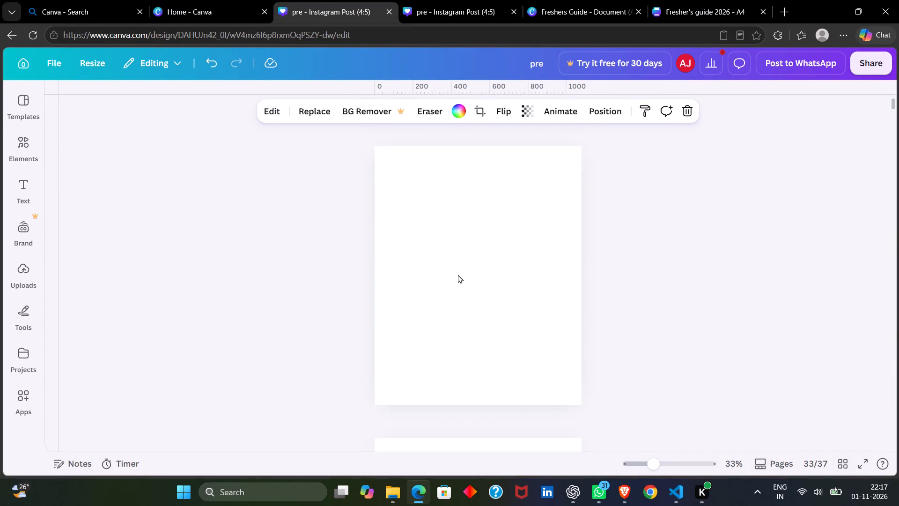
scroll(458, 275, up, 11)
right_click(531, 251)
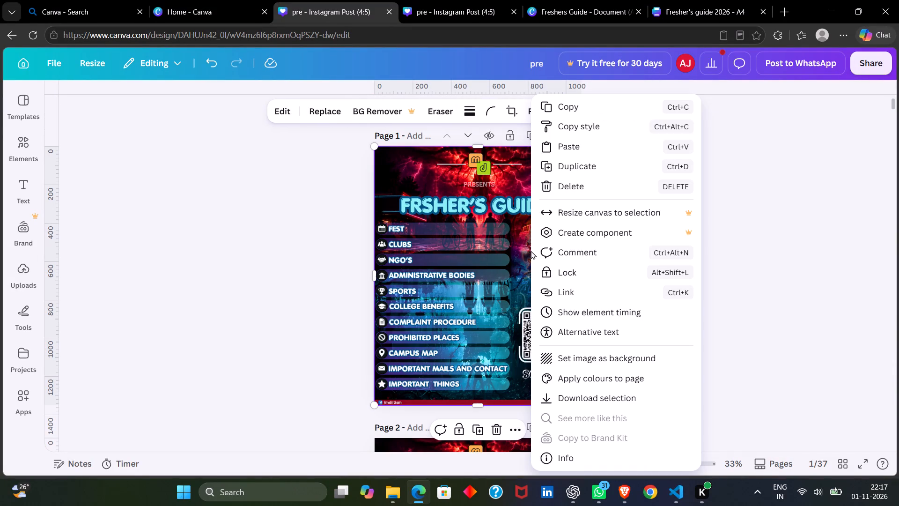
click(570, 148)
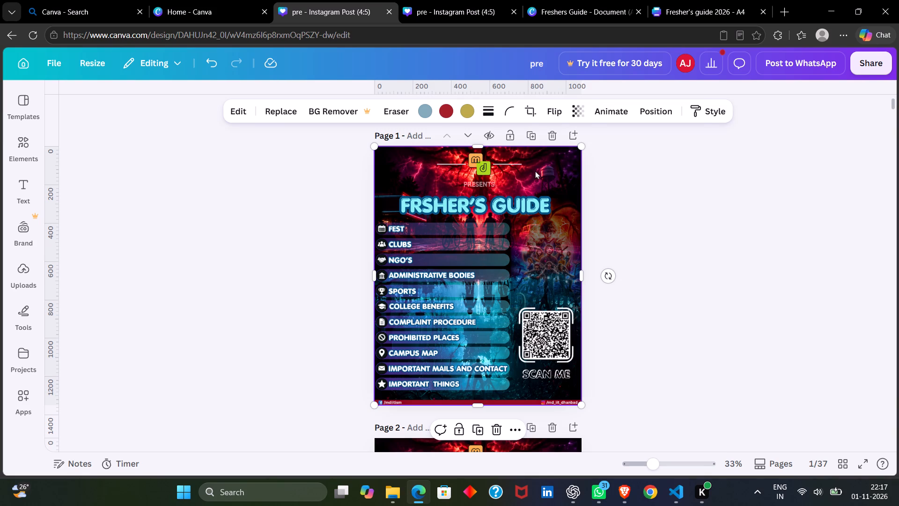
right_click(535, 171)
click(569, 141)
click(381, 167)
Find the Fresher's Guide poster on page 12, select its monster image and show the page's layer list.
scroll(400, 164, down, 10)
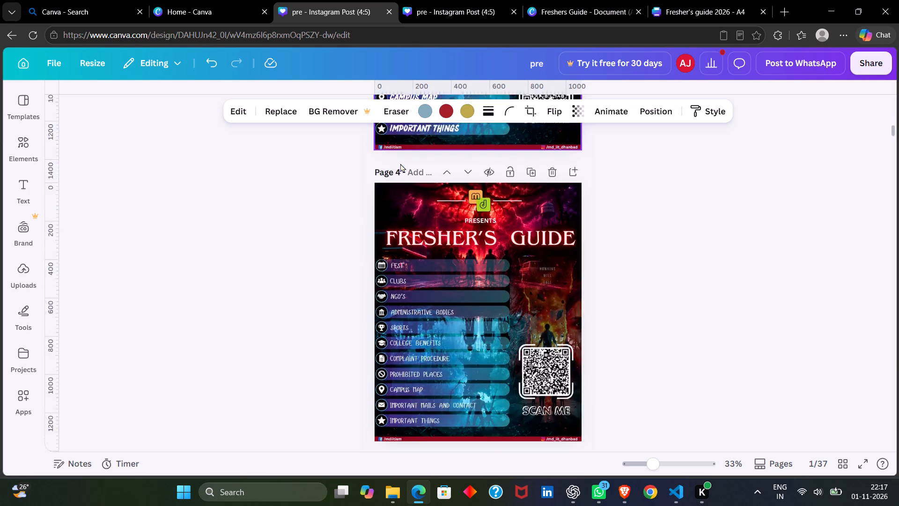
scroll(400, 164, down, 10)
scroll(400, 164, up, 1)
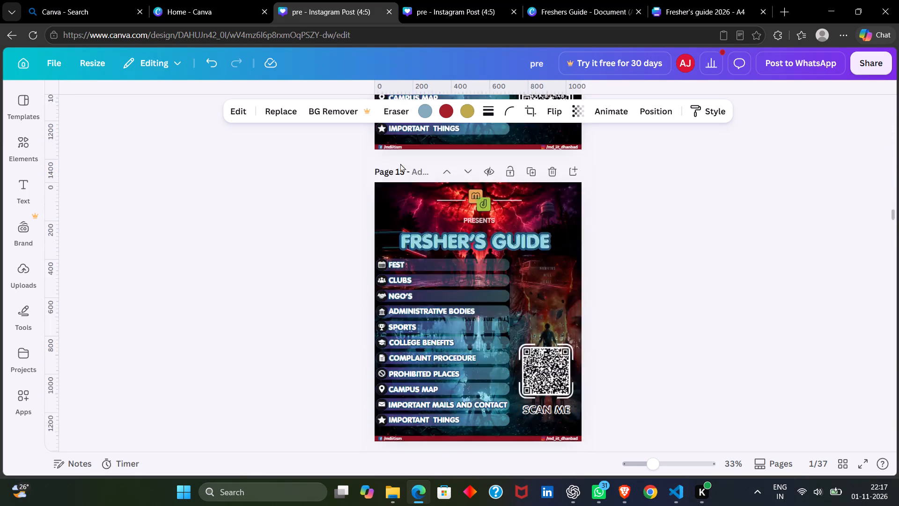
scroll(400, 164, up, 1)
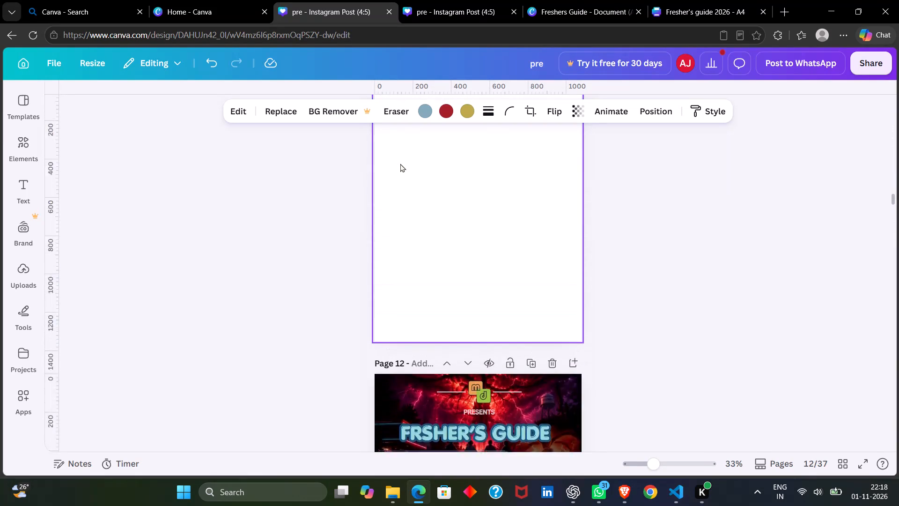
scroll(400, 164, up, 1)
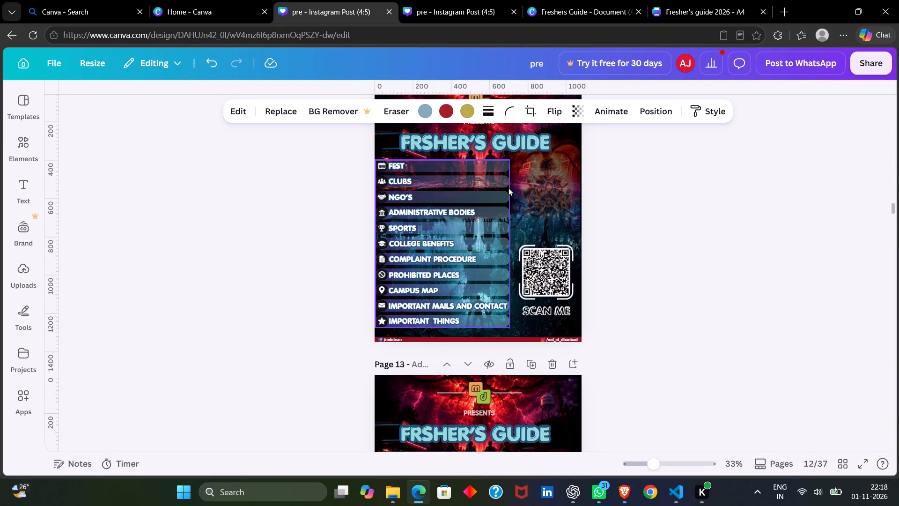
scroll(508, 187, up, 2)
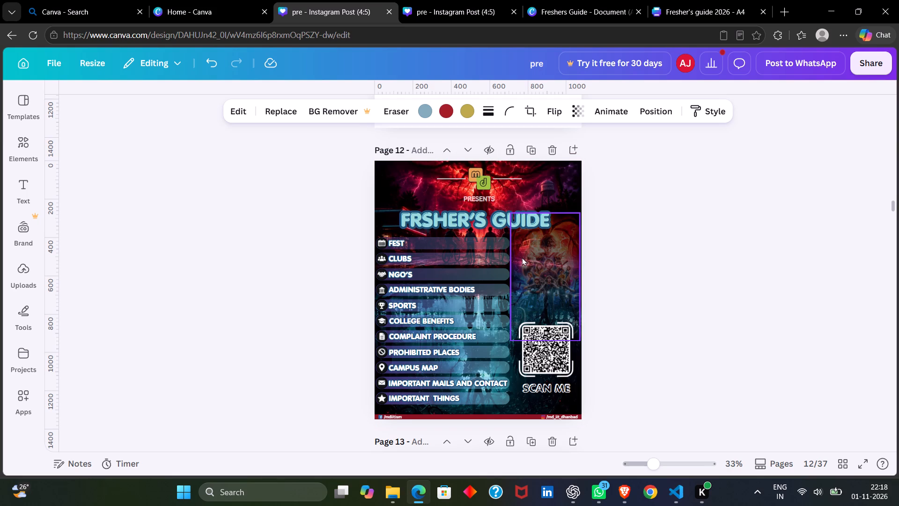
right_click(522, 257)
click(553, 97)
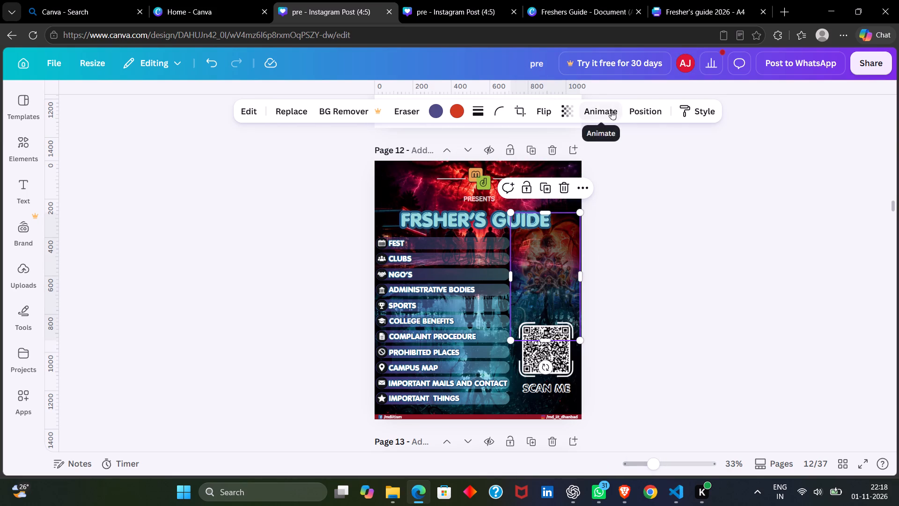
click(626, 111)
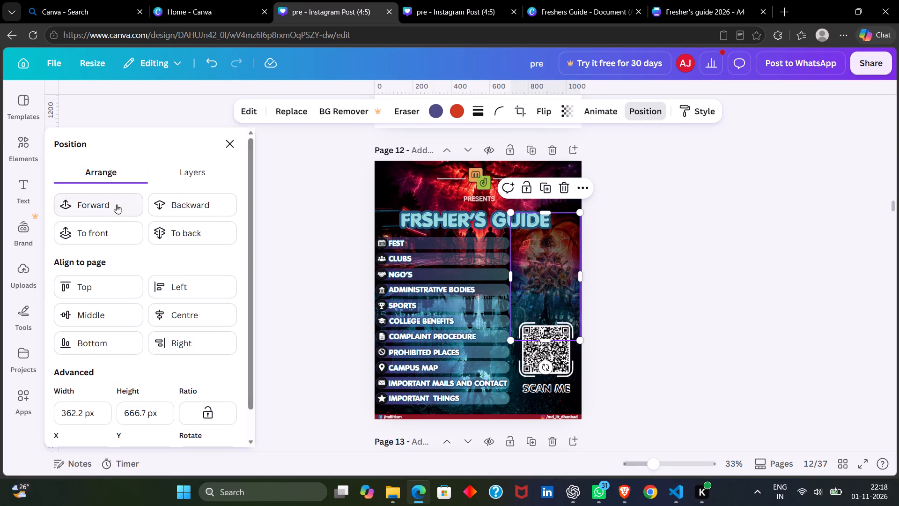
click(177, 172)
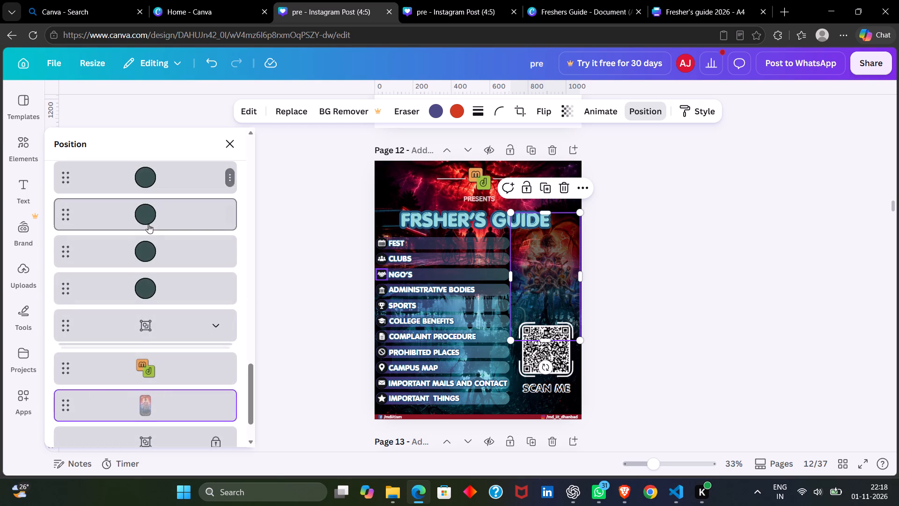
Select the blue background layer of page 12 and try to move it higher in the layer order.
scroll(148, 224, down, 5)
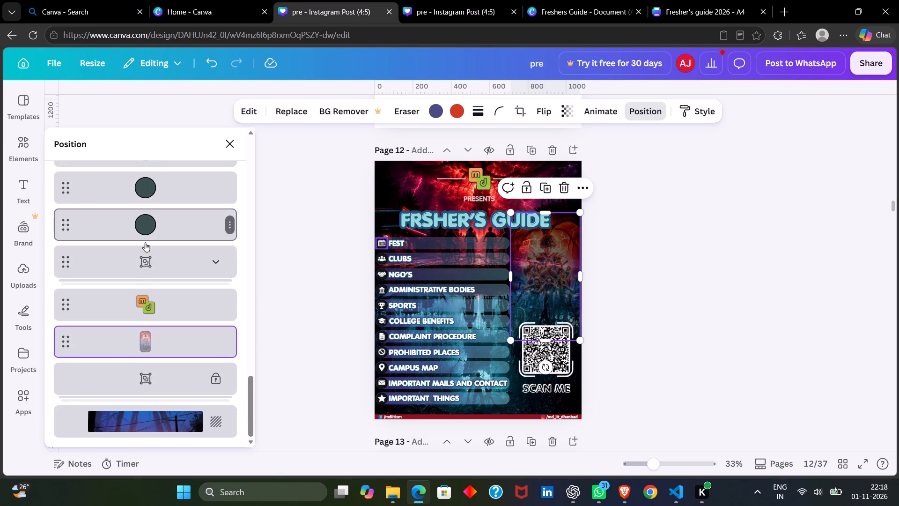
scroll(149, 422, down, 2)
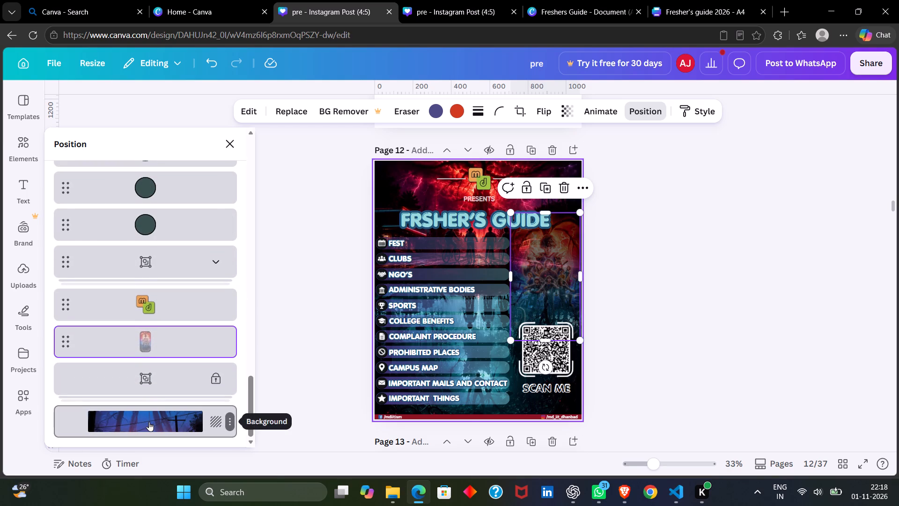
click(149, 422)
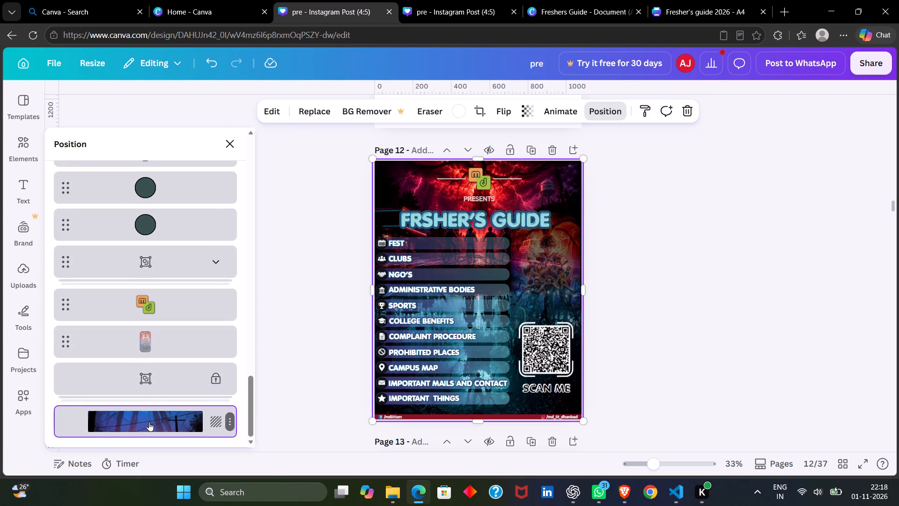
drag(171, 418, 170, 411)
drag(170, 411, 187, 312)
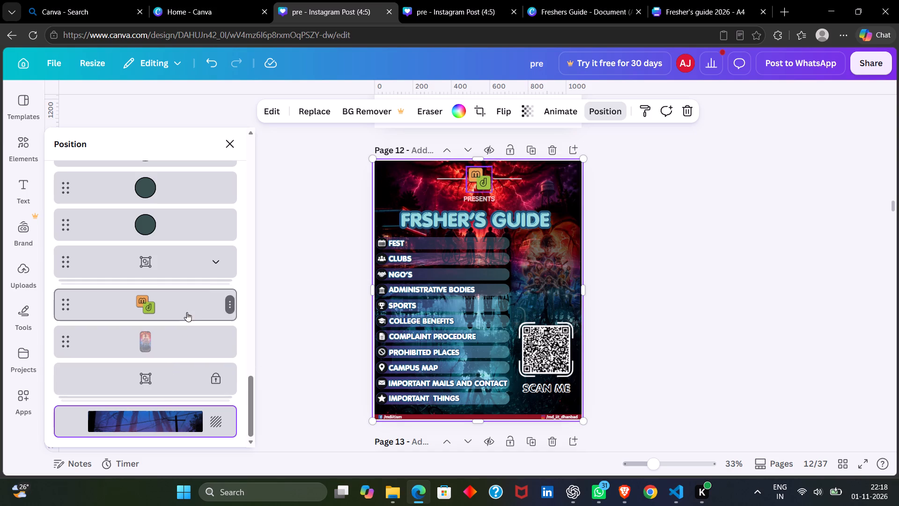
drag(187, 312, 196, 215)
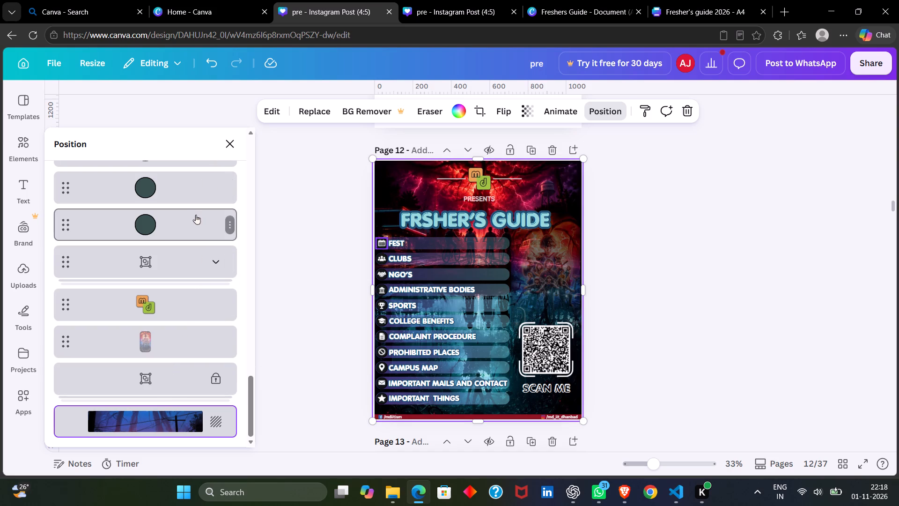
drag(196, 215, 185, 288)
Look through the whole layer list of page 12 from the title down to the background.
scroll(185, 288, down, 2)
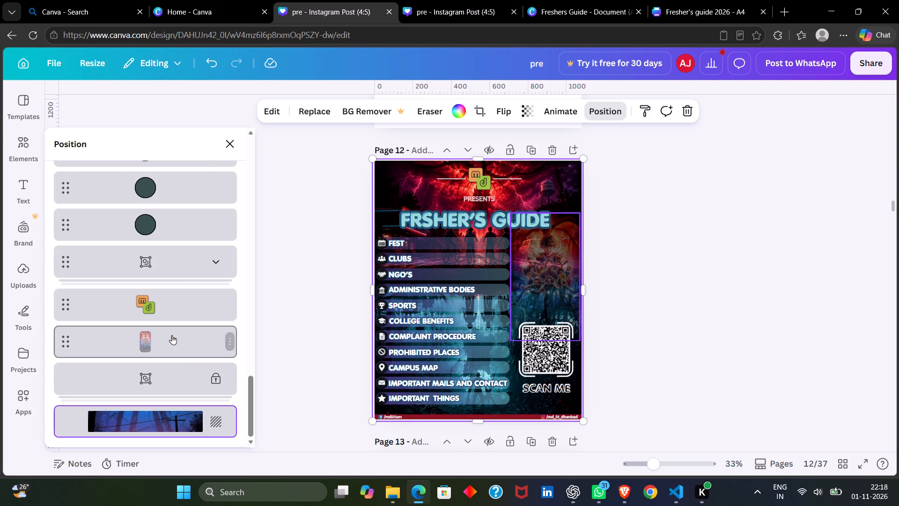
scroll(172, 335, up, 14)
scroll(172, 335, up, 7)
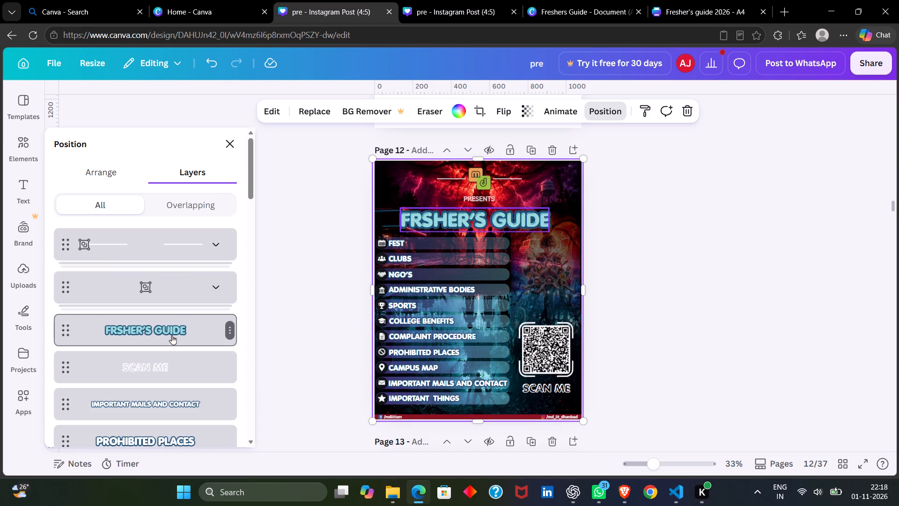
scroll(172, 335, up, 5)
scroll(172, 335, down, 6)
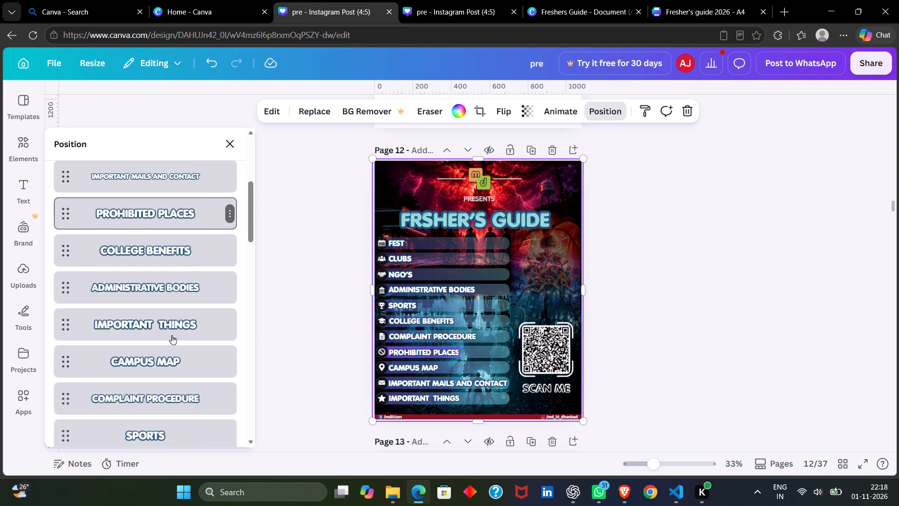
scroll(172, 335, down, 10)
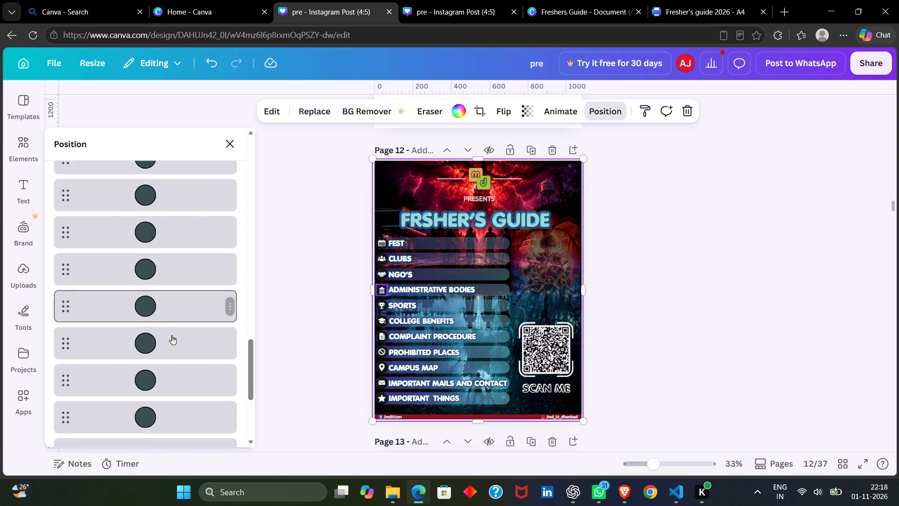
scroll(172, 335, down, 8)
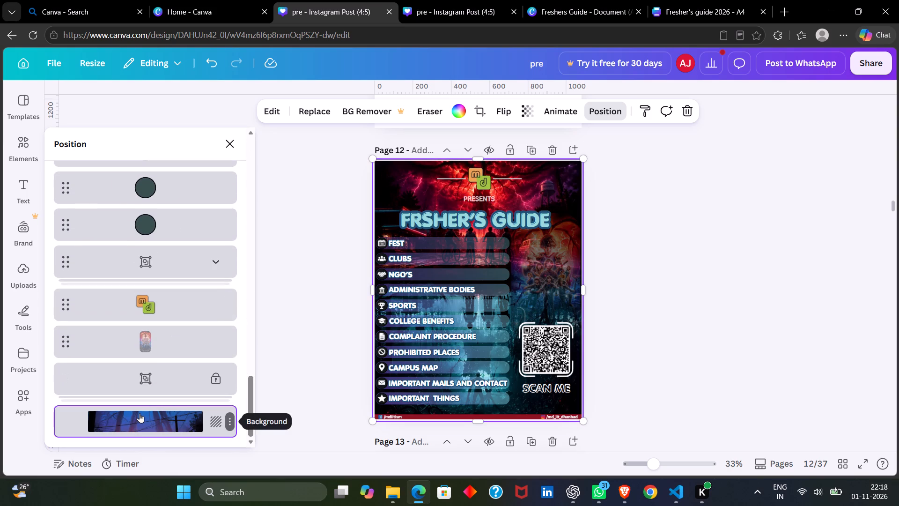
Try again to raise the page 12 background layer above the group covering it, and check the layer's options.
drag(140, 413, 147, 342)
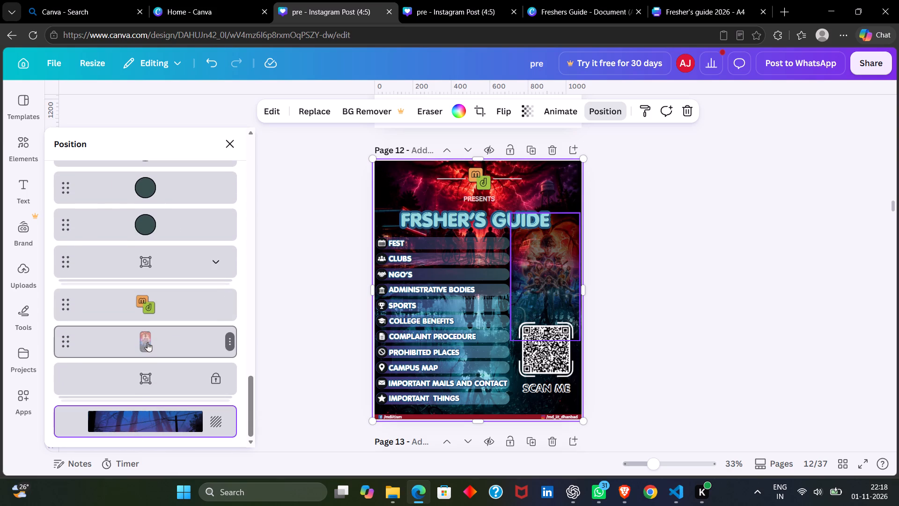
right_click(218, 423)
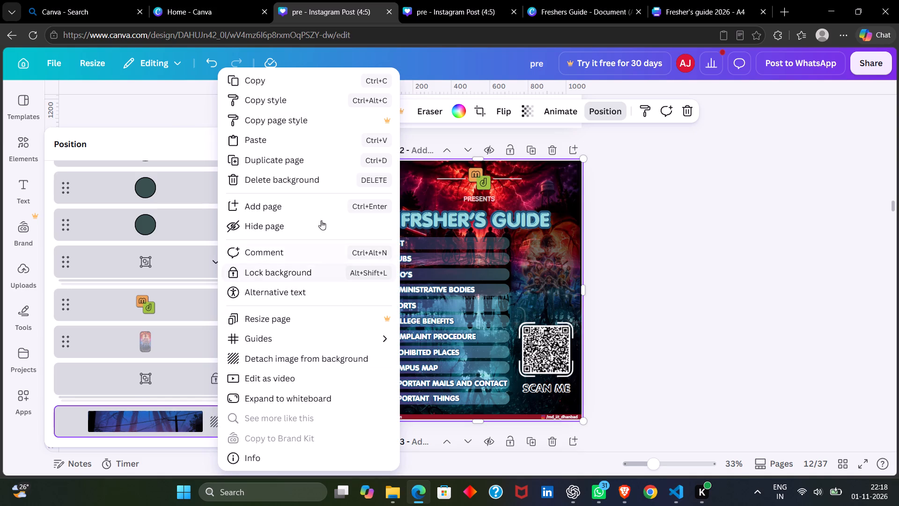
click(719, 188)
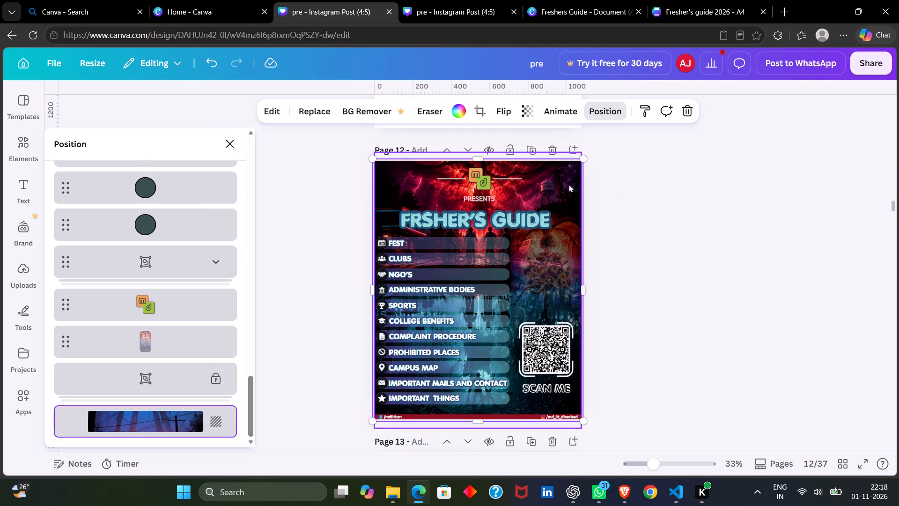
Unlock the full-page red artwork group that covers the background on page 12.
right_click(569, 184)
click(627, 162)
right_click(538, 182)
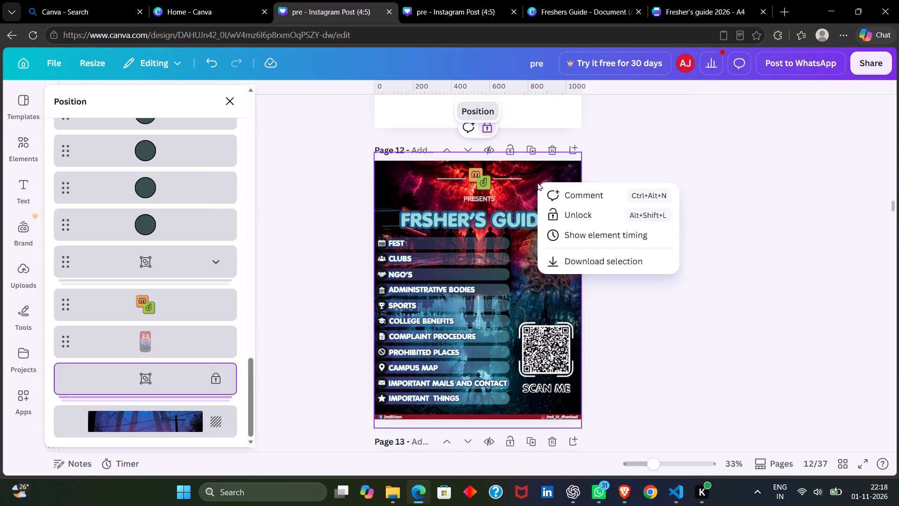
click(522, 186)
right_click(522, 186)
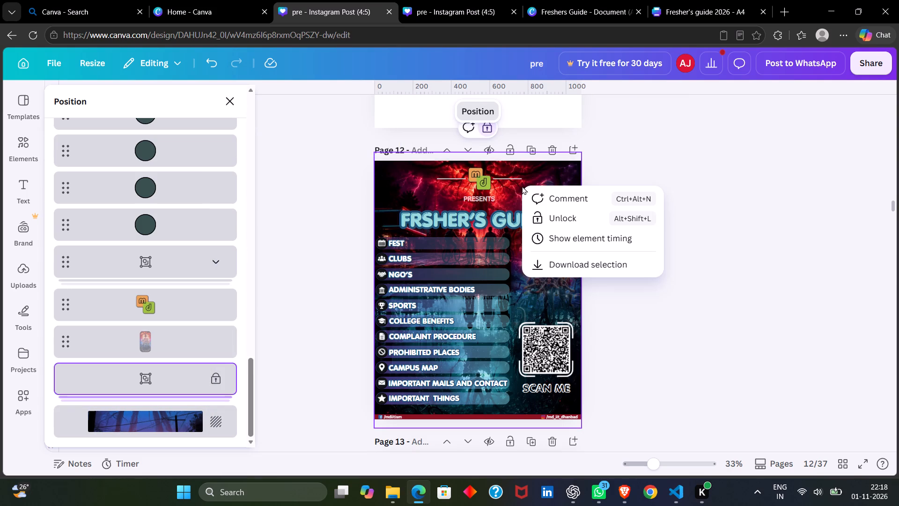
click(554, 216)
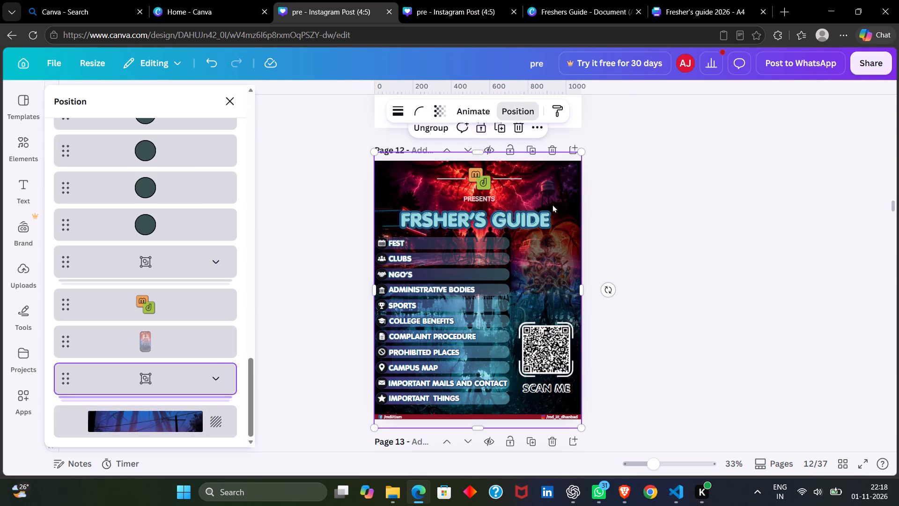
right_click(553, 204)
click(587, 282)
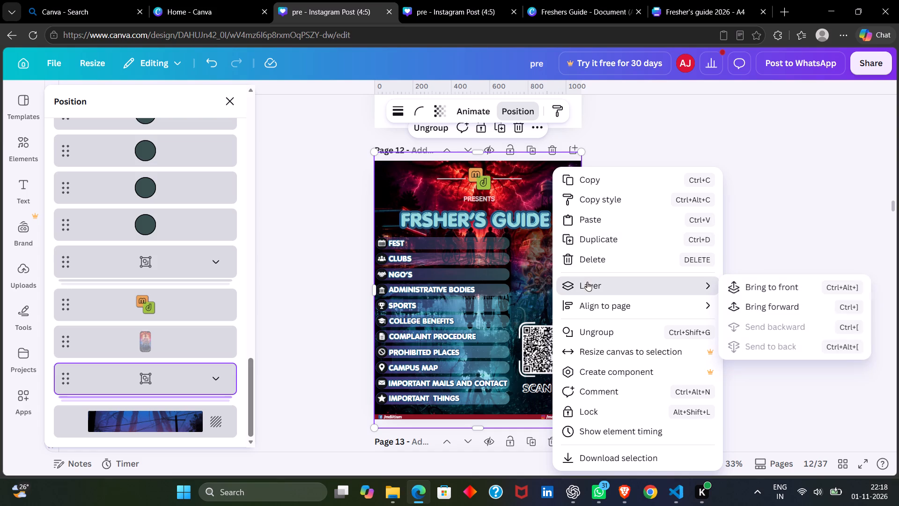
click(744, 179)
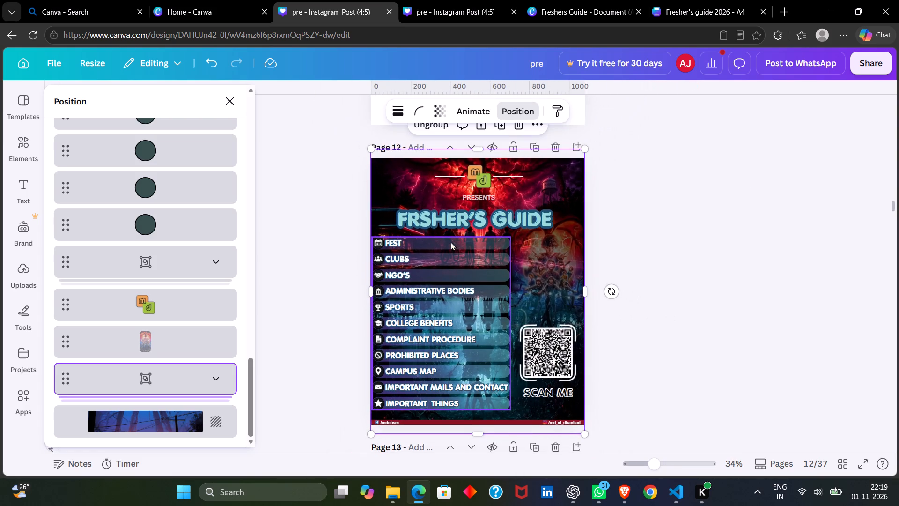
Move the unlocked full-page artwork group completely off page 12, leaving the blue background behind the poster content.
drag(408, 188, 426, 189)
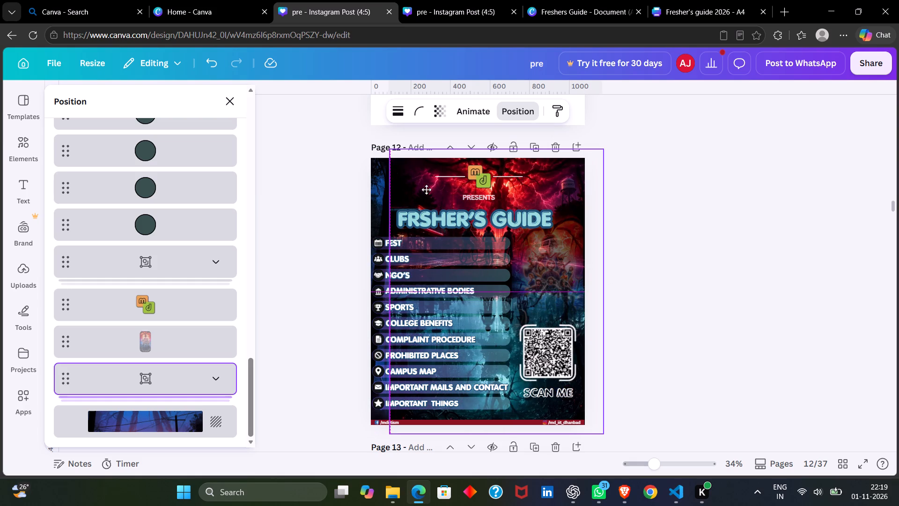
drag(426, 189, 596, 183)
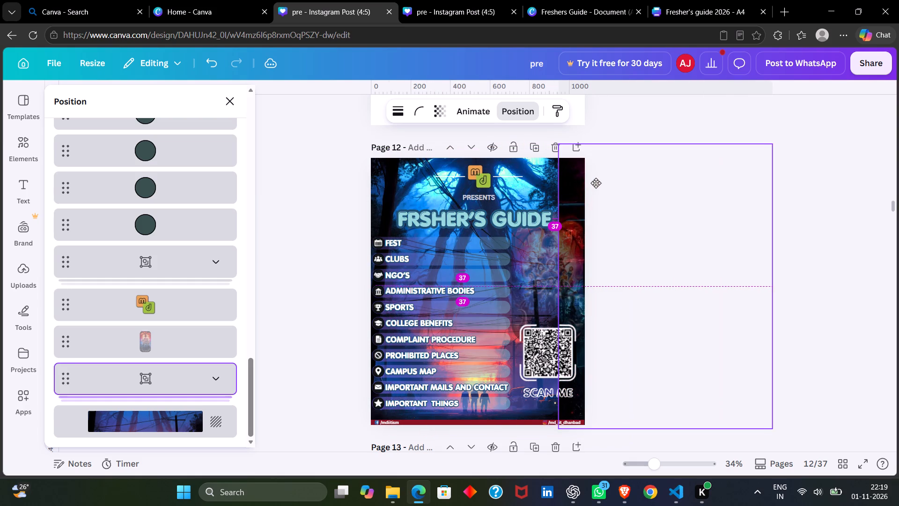
drag(596, 183, 691, 187)
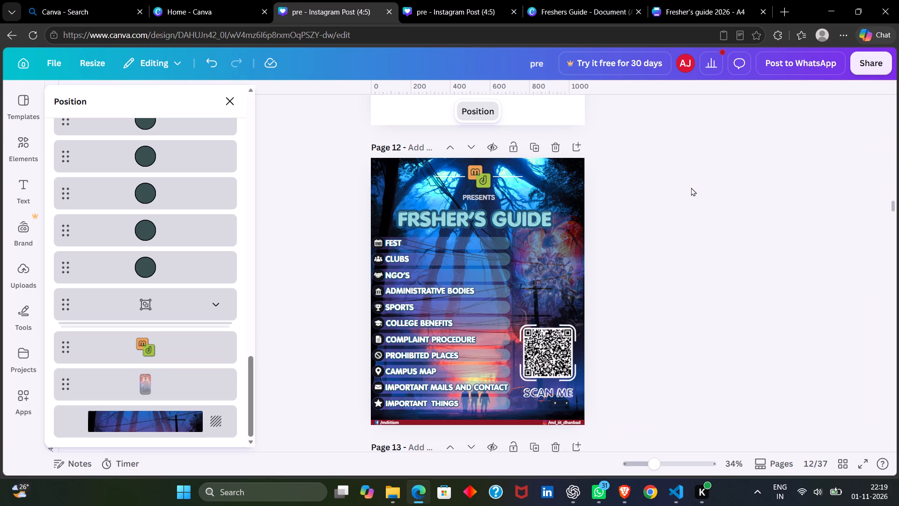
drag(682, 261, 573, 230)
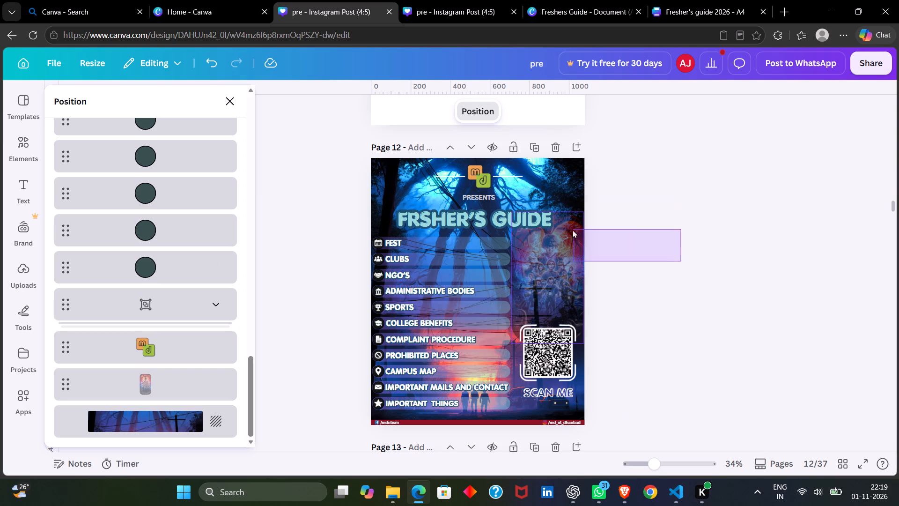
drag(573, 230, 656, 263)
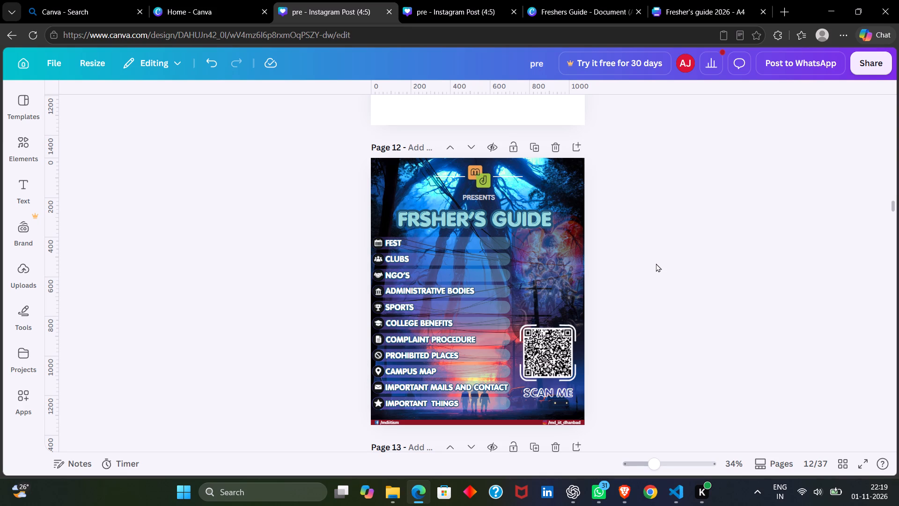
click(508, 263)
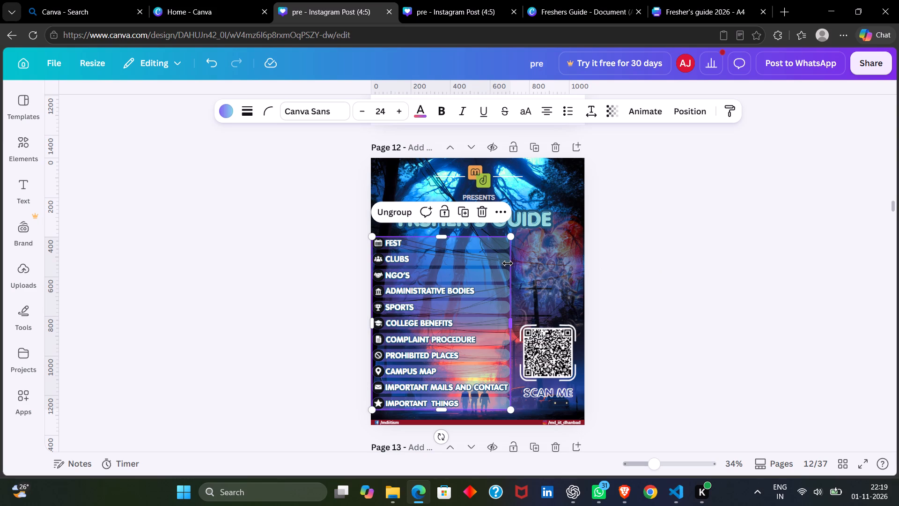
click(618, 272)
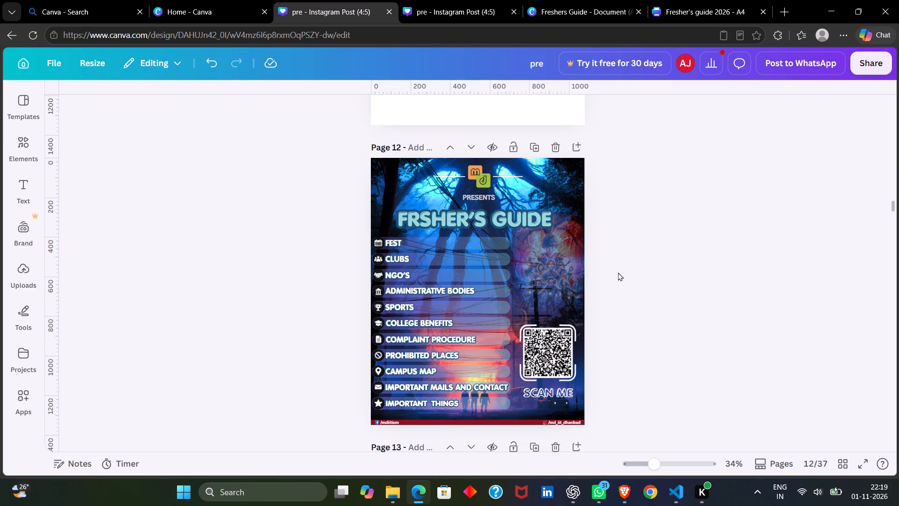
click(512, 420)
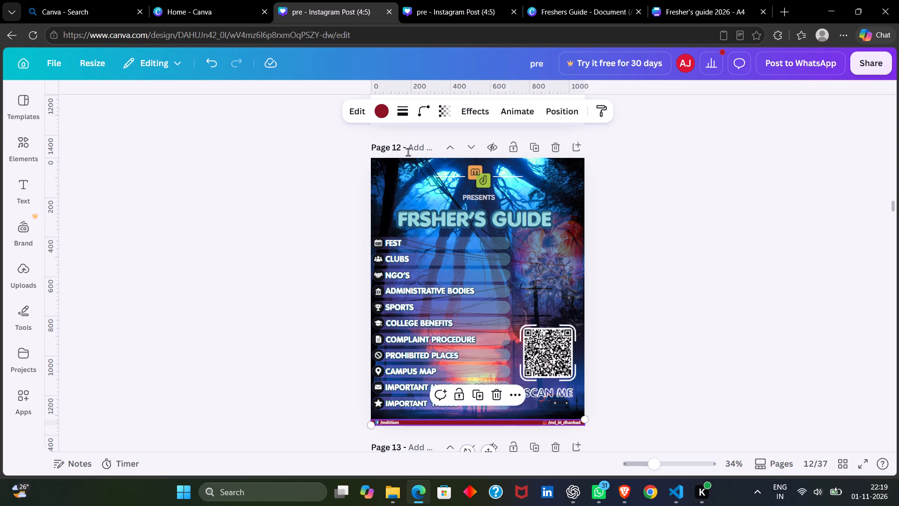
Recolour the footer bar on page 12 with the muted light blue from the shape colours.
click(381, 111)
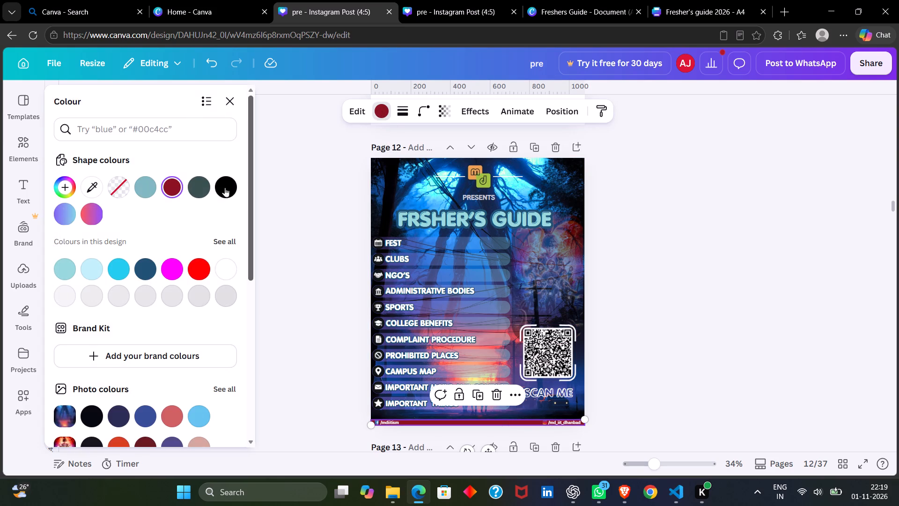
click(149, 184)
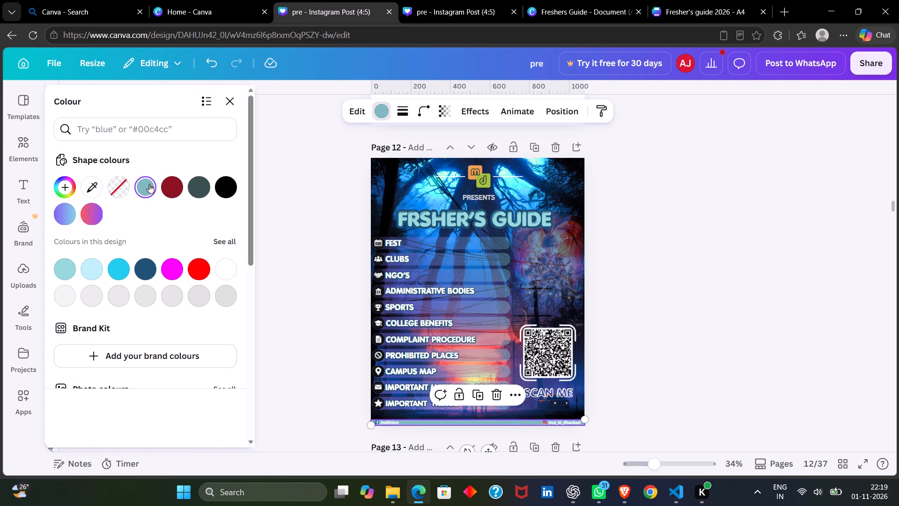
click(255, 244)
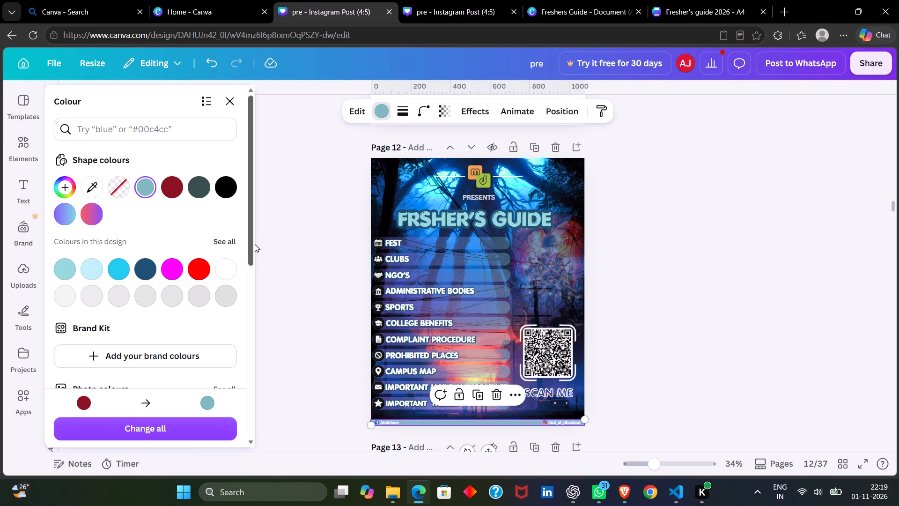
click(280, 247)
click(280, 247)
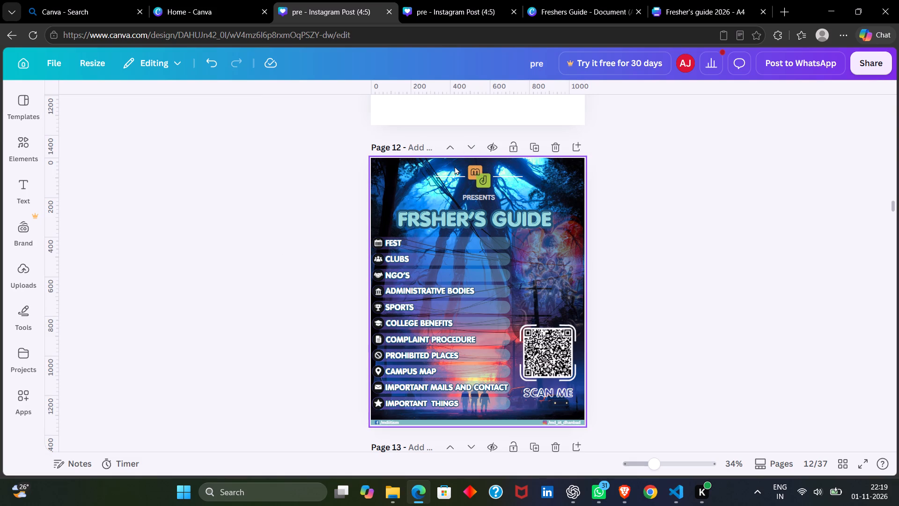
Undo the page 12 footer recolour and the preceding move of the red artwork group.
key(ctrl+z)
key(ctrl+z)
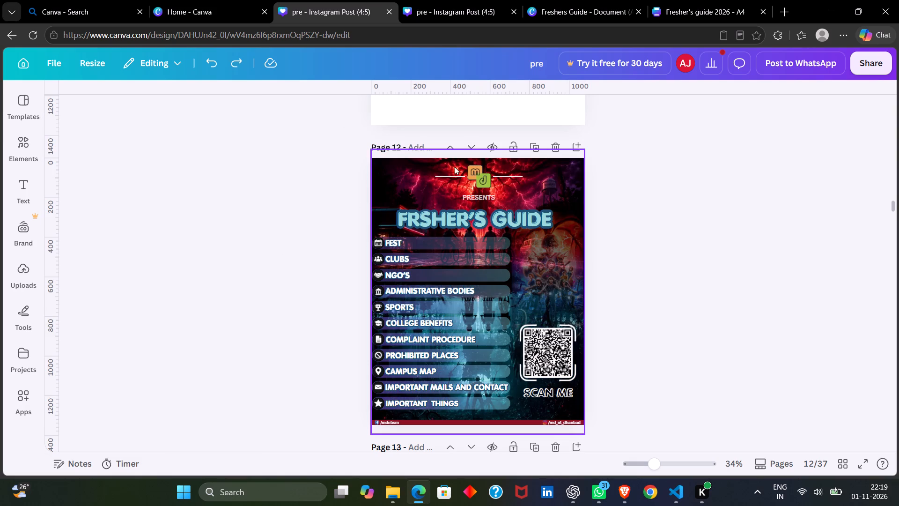
Move the full-page red artwork group completely off page 12 again to expose the blue background.
drag(531, 187, 683, 192)
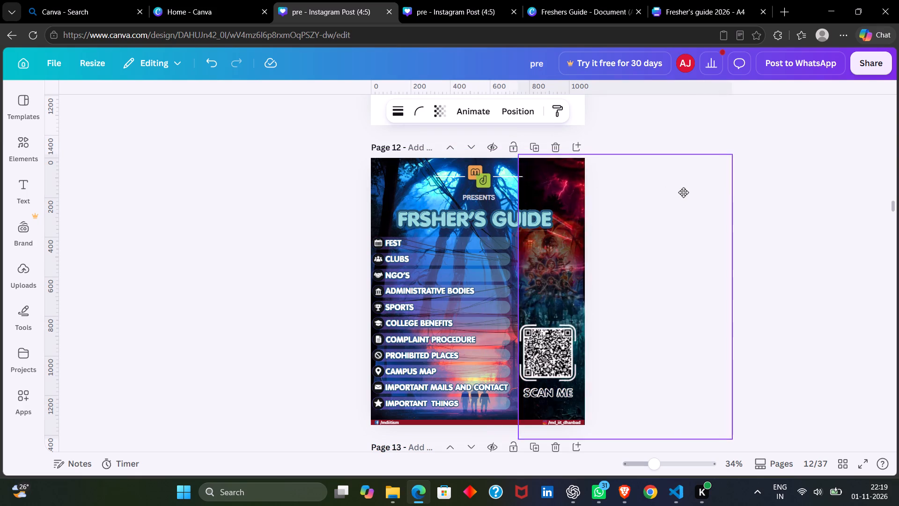
drag(683, 192, 786, 191)
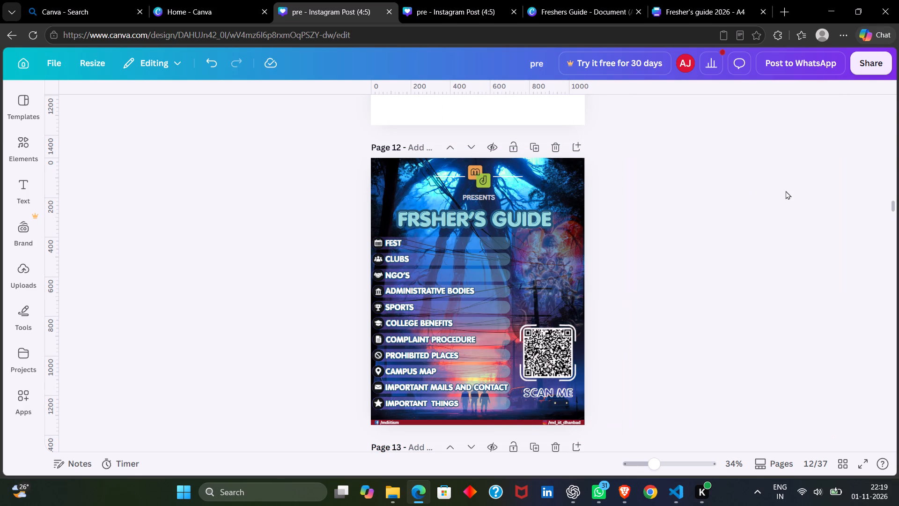
Undo moving the full-page red artwork group off page 12.
drag(786, 191, 624, 185)
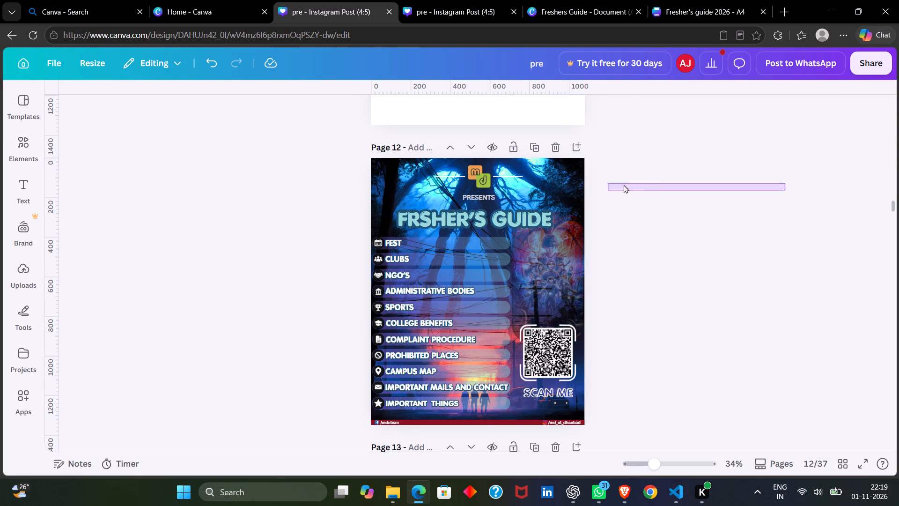
drag(624, 185, 661, 191)
key(ctrl+z)
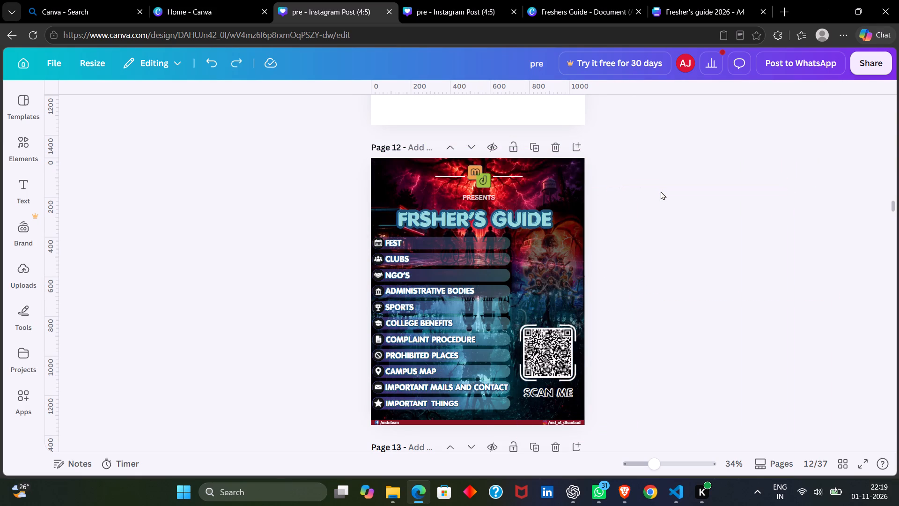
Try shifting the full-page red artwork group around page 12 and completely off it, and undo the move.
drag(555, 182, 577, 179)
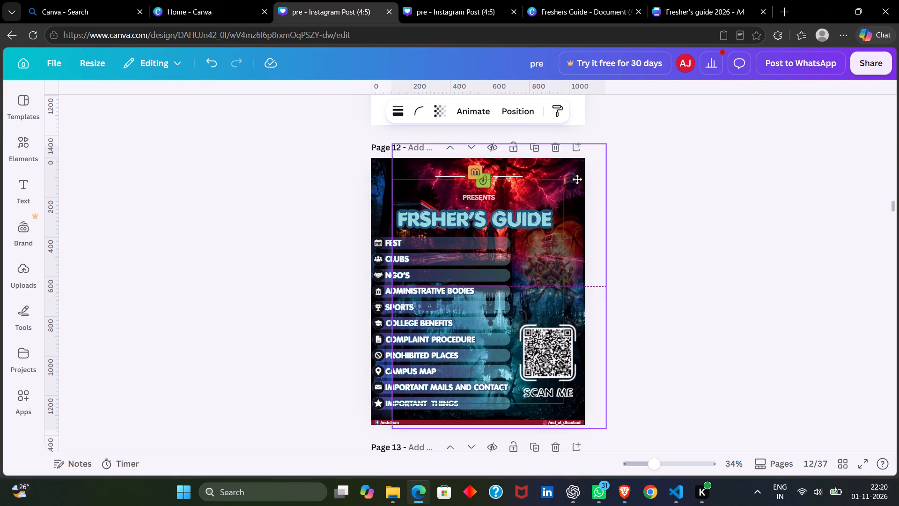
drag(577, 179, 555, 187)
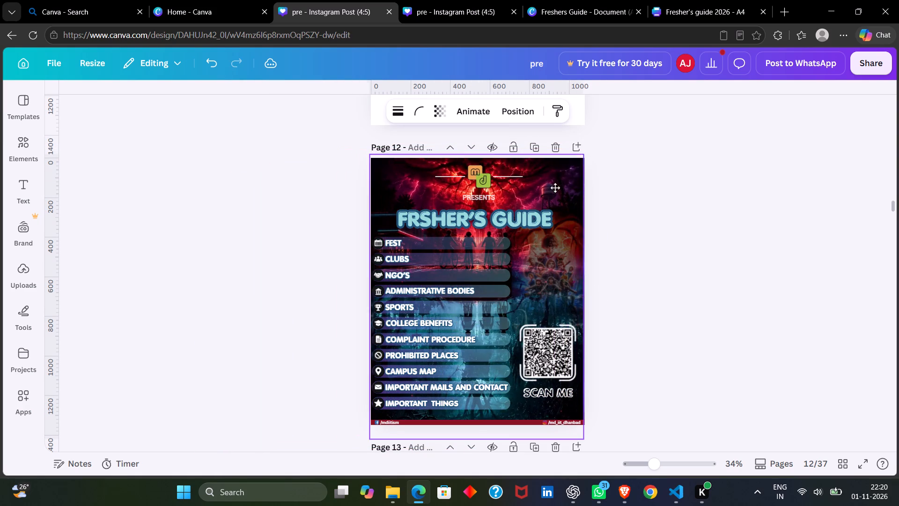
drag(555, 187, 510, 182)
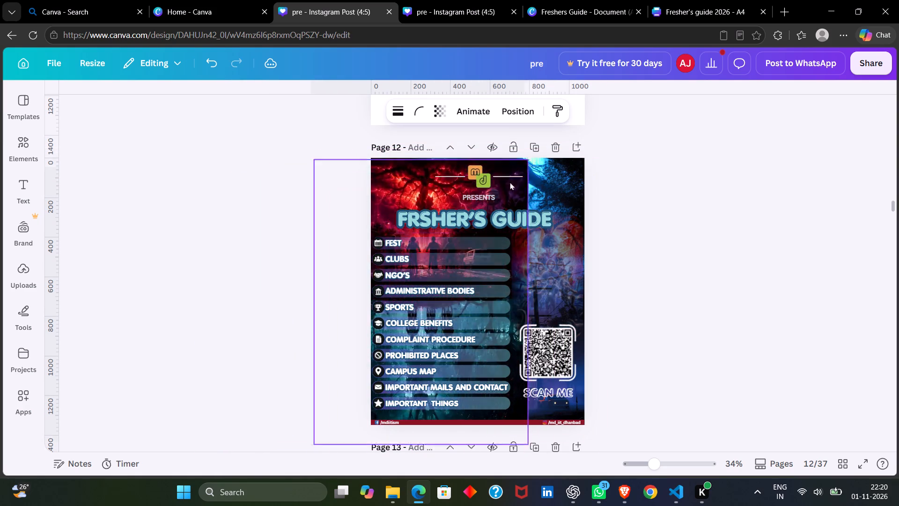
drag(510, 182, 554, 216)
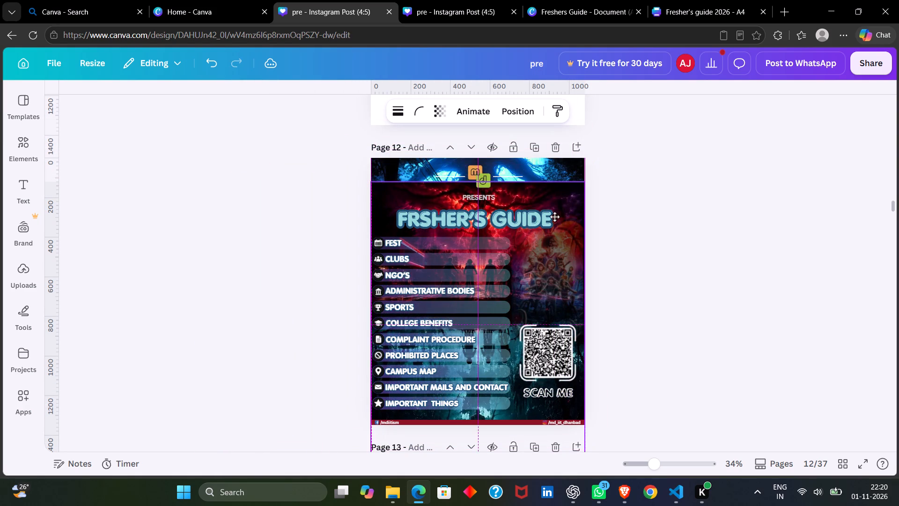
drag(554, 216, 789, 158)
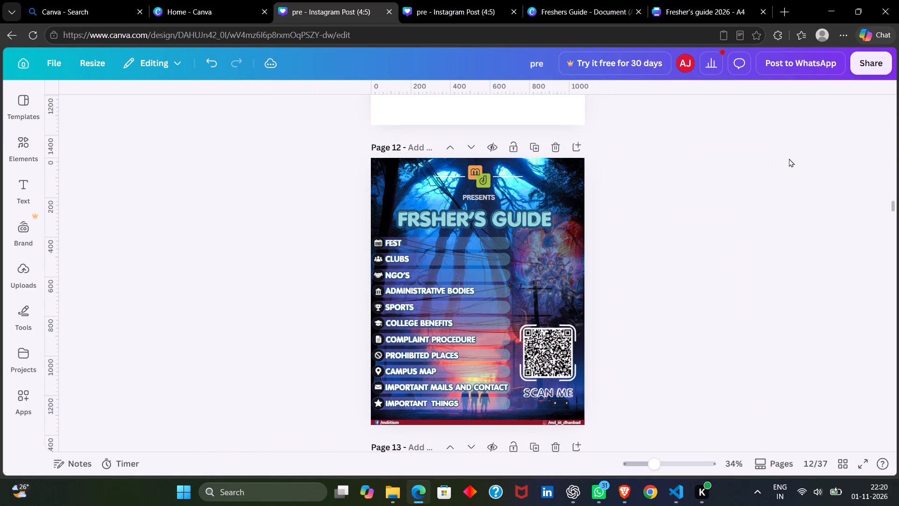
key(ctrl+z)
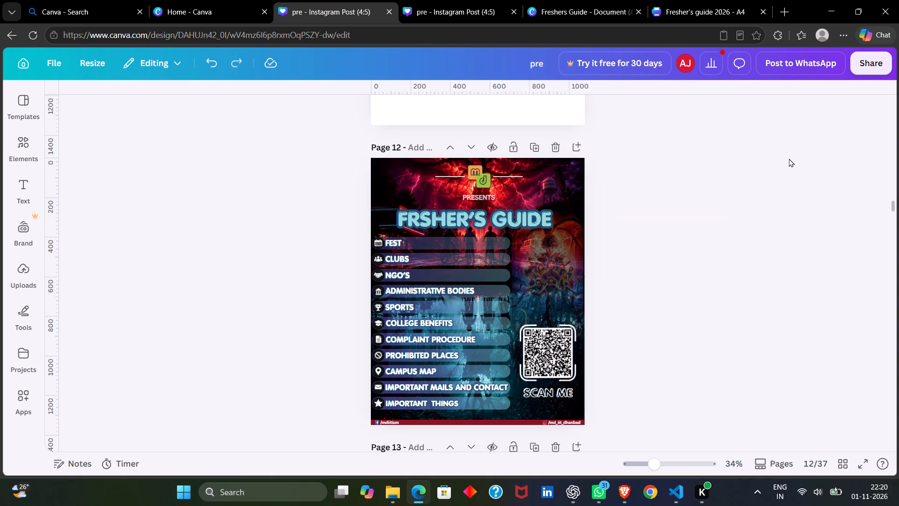
Duplicate page 12 with its red artwork in place.
click(533, 147)
Move the full-page red artwork group completely off page 12 to expose the blue background, leaving the duplicate on page 13 red.
scroll(532, 156, up, 3)
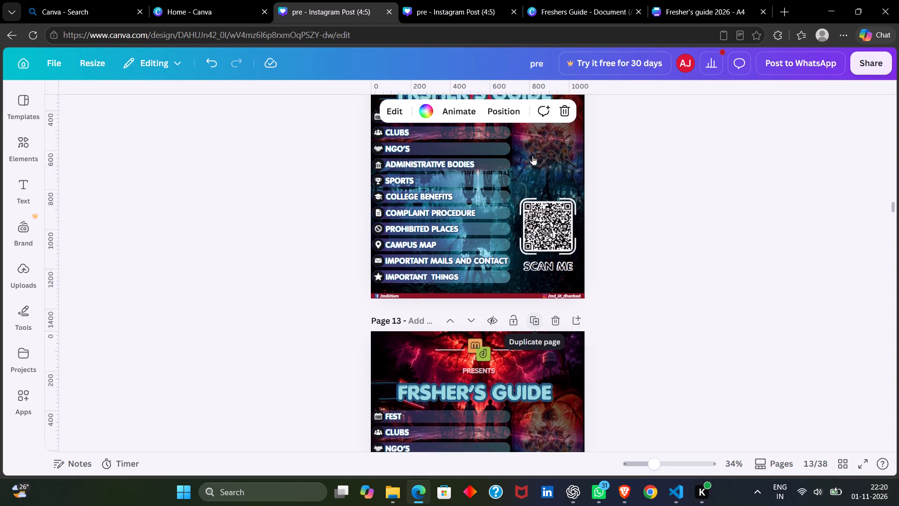
scroll(532, 156, up, 2)
drag(532, 156, 554, 156)
key(ctrl+z)
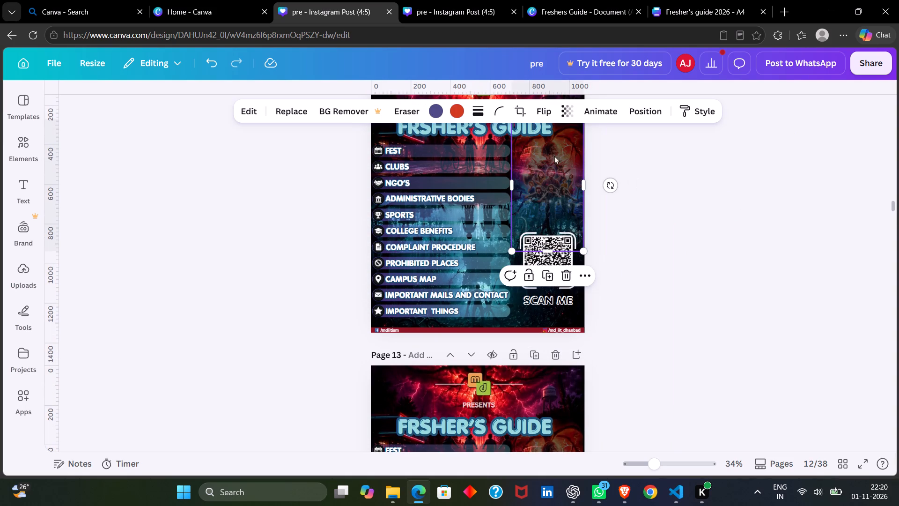
drag(525, 312, 702, 299)
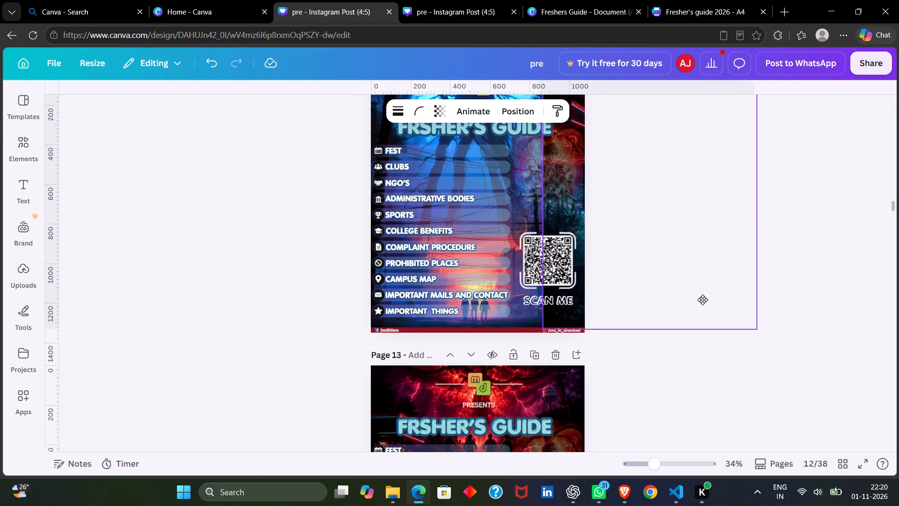
drag(702, 299, 759, 296)
Move the full-page red artwork group completely off page 14 to expose the blue background behind the Fresher's Guide content.
scroll(492, 222, up, 1)
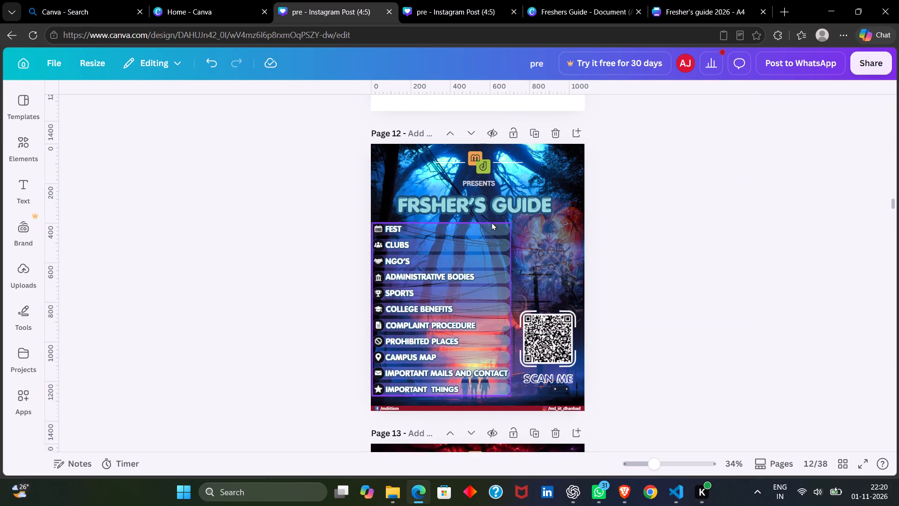
scroll(492, 222, up, 1)
scroll(492, 222, down, 5)
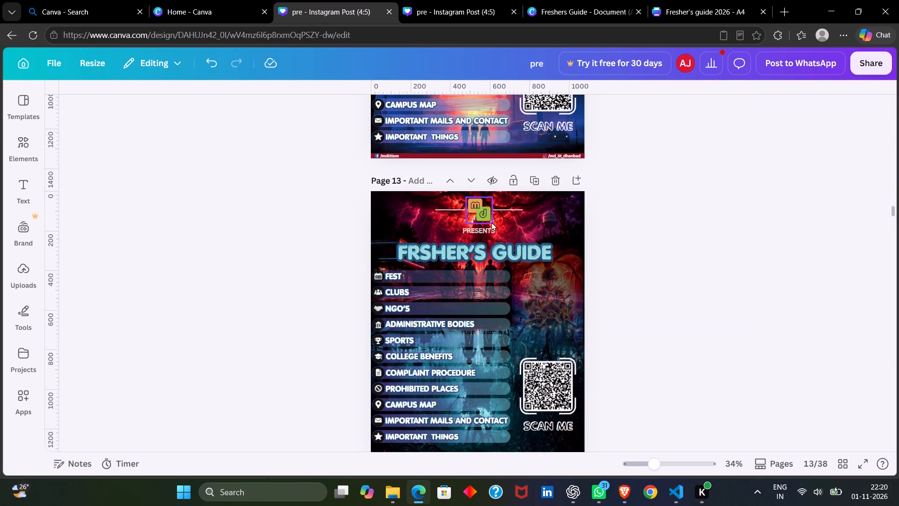
scroll(492, 222, down, 5)
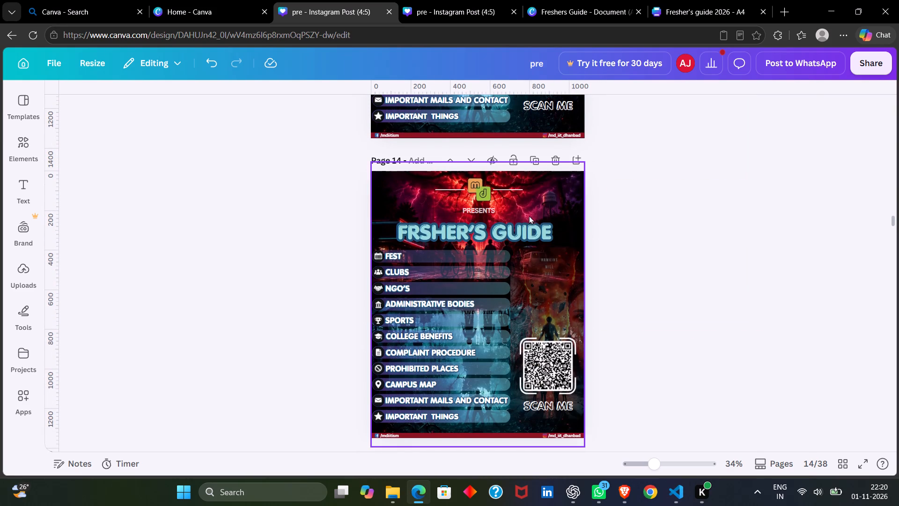
right_click(546, 201)
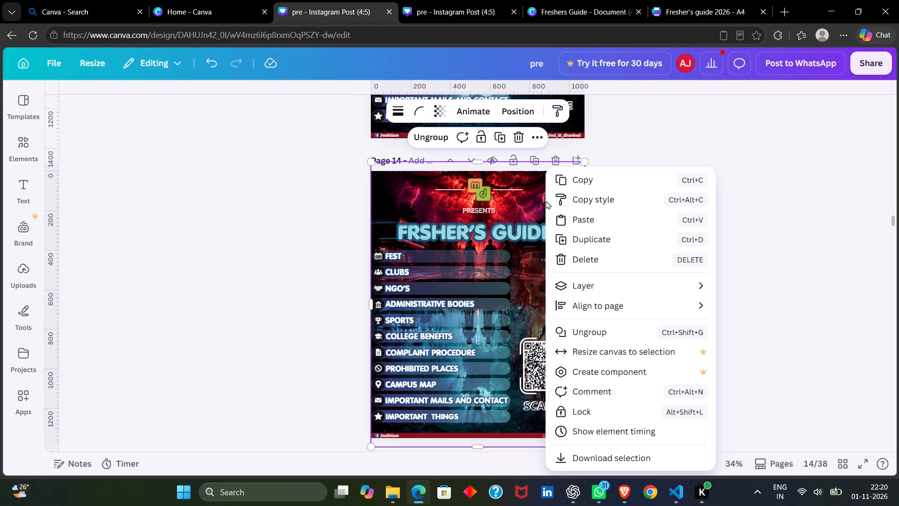
click(579, 218)
drag(543, 192, 659, 193)
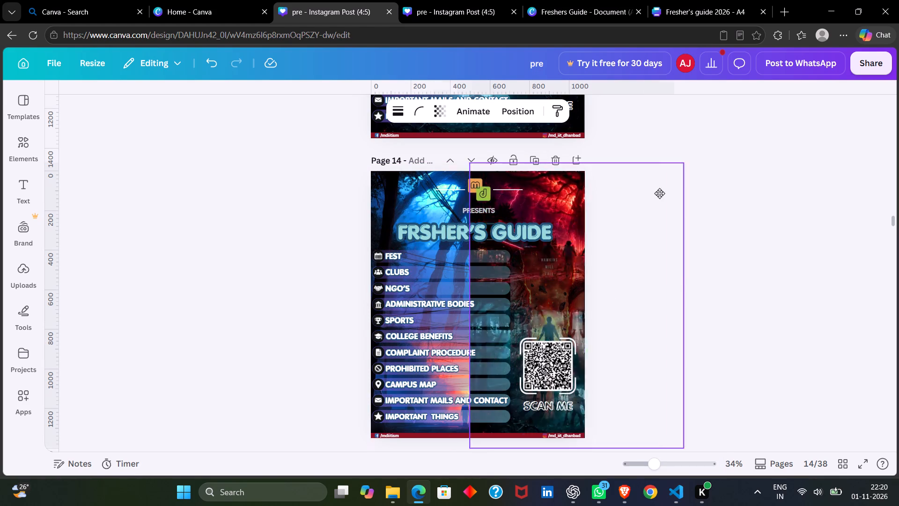
drag(659, 193, 780, 185)
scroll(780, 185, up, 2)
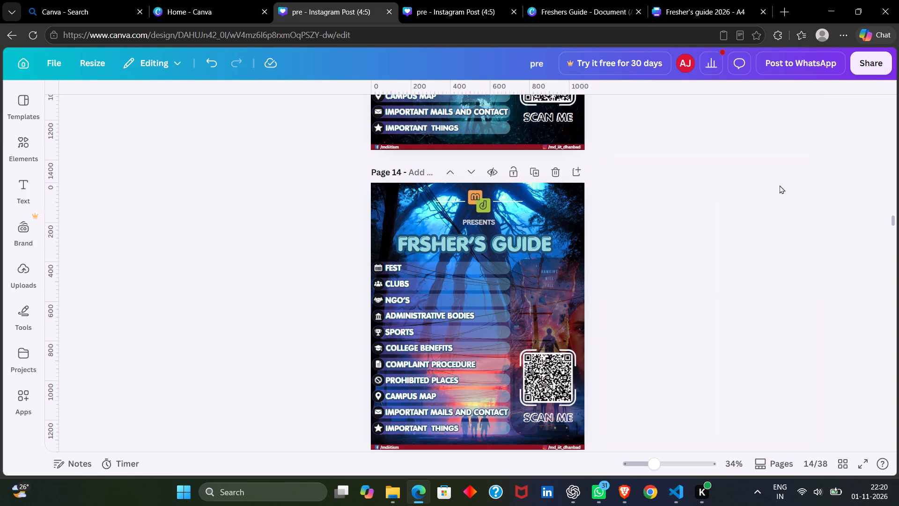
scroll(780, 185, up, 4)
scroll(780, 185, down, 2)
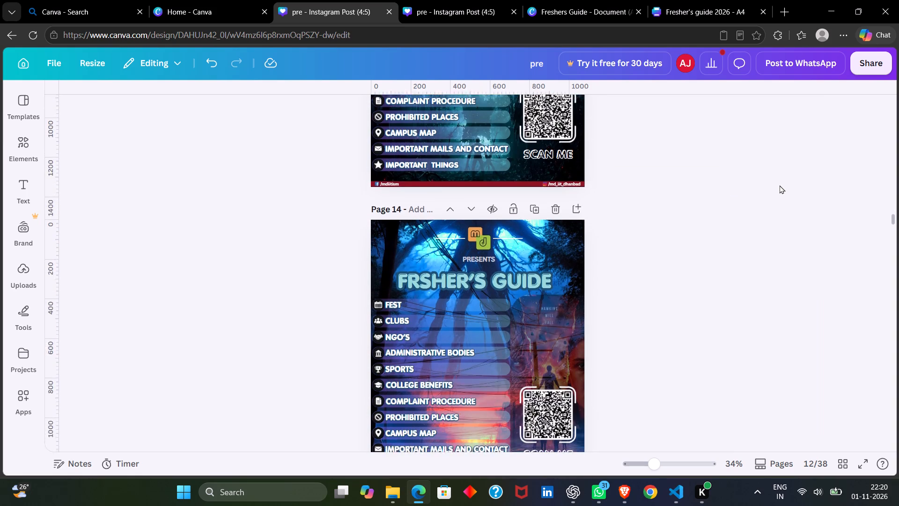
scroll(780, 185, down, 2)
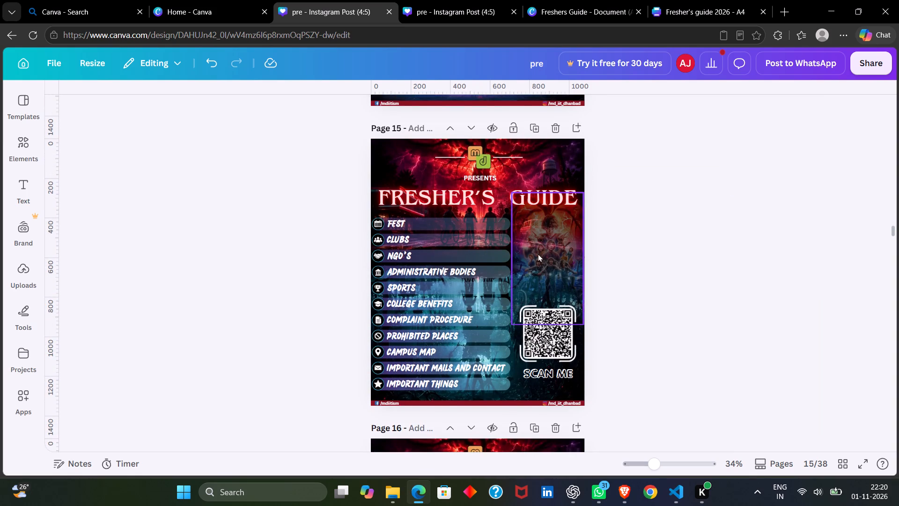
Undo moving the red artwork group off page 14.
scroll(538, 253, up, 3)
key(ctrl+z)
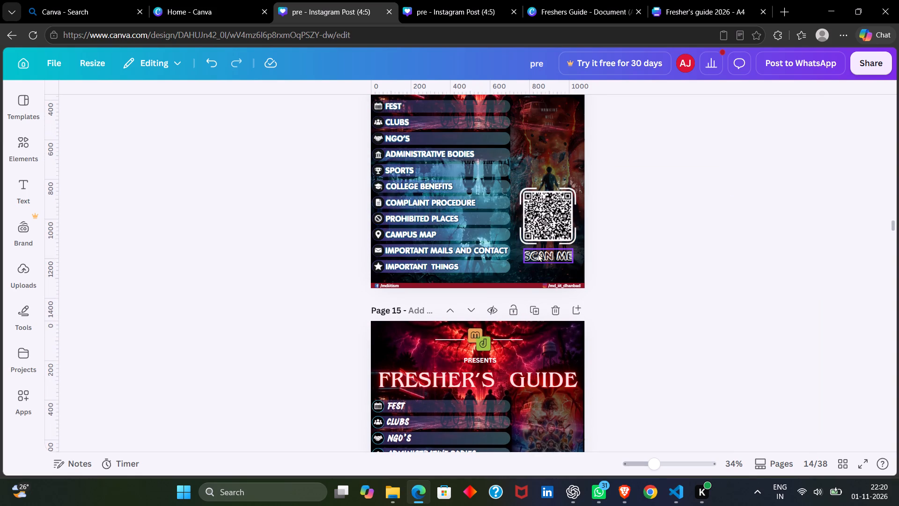
Duplicate page 14, the red Fresher's Guide poster with the light blue title, after checking the neighbouring pages.
scroll(538, 253, up, 3)
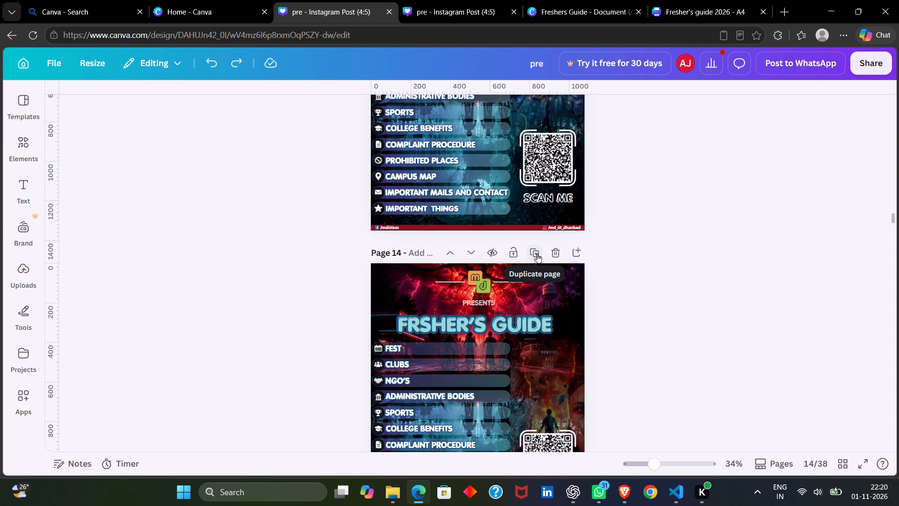
scroll(537, 253, up, 6)
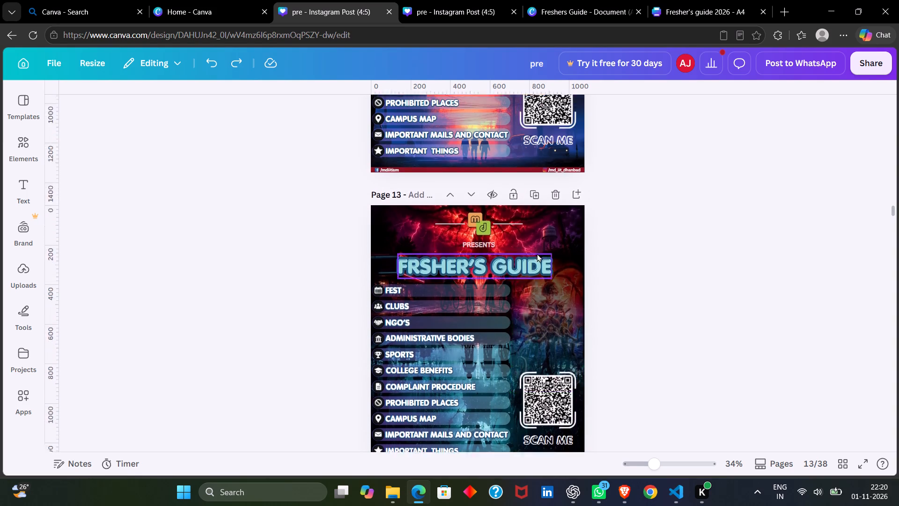
scroll(537, 253, up, 3)
scroll(537, 253, down, 1)
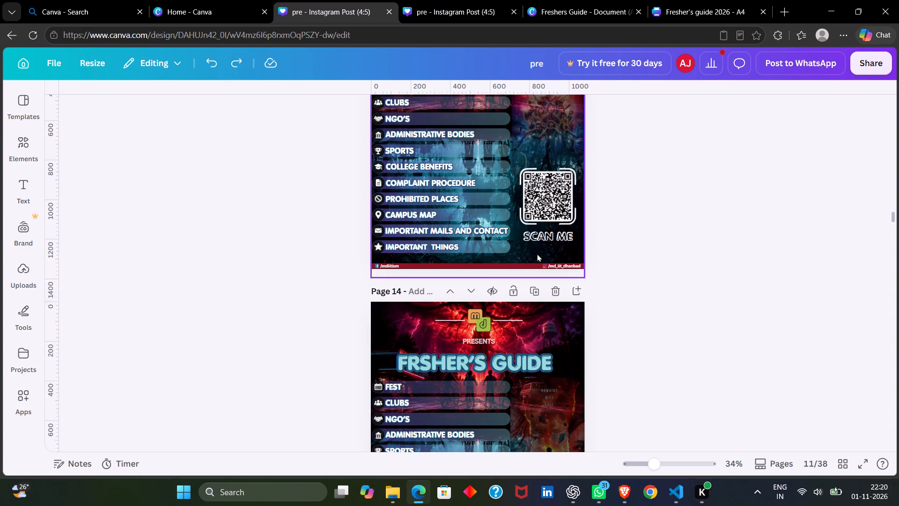
scroll(537, 253, down, 2)
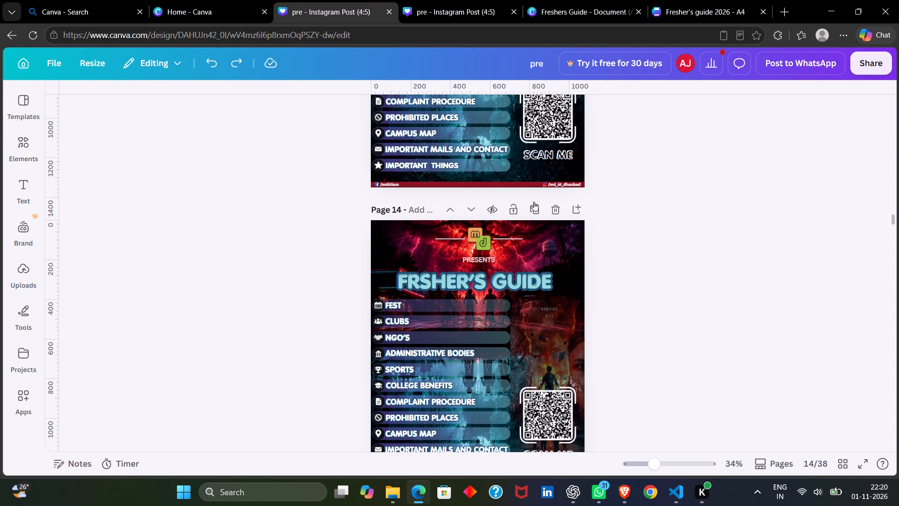
click(534, 208)
Move the full-page red artwork group off page 14, leaving the duplicate on page 15 red.
scroll(534, 208, up, 2)
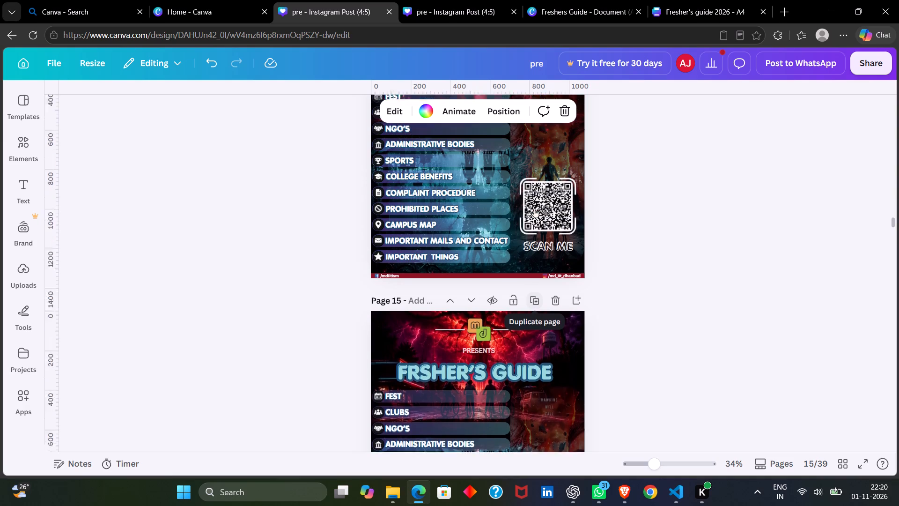
scroll(534, 208, up, 3)
drag(534, 208, 581, 202)
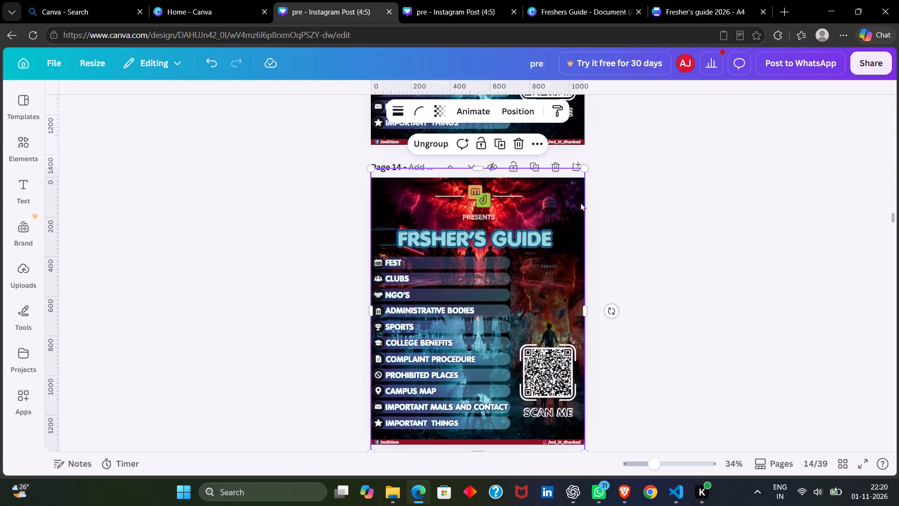
drag(581, 202, 787, 196)
Duplicate page 16, the red Fresher's Guide poster with the serif-style title.
scroll(505, 209, down, 2)
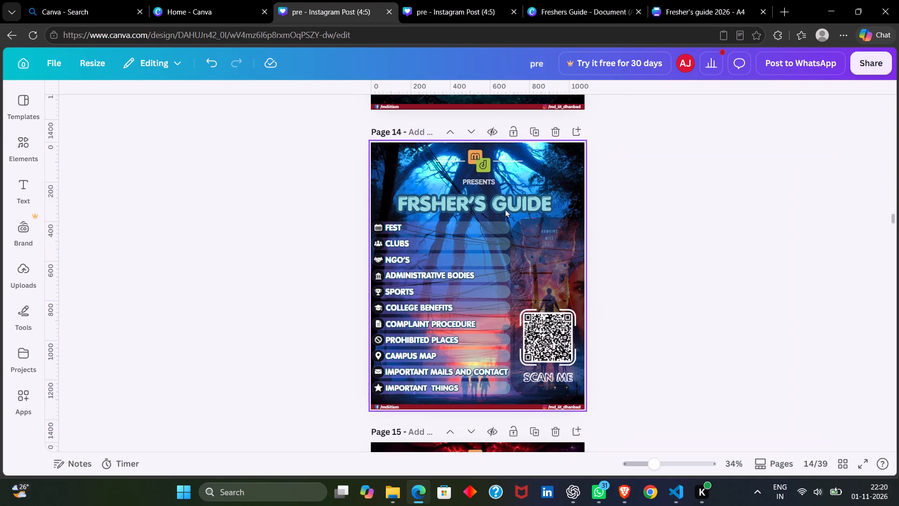
scroll(505, 209, down, 8)
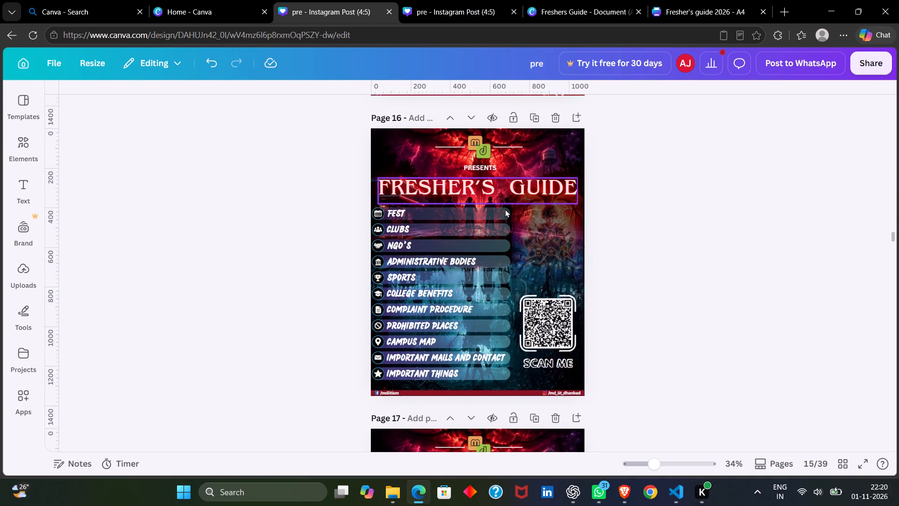
scroll(505, 209, up, 1)
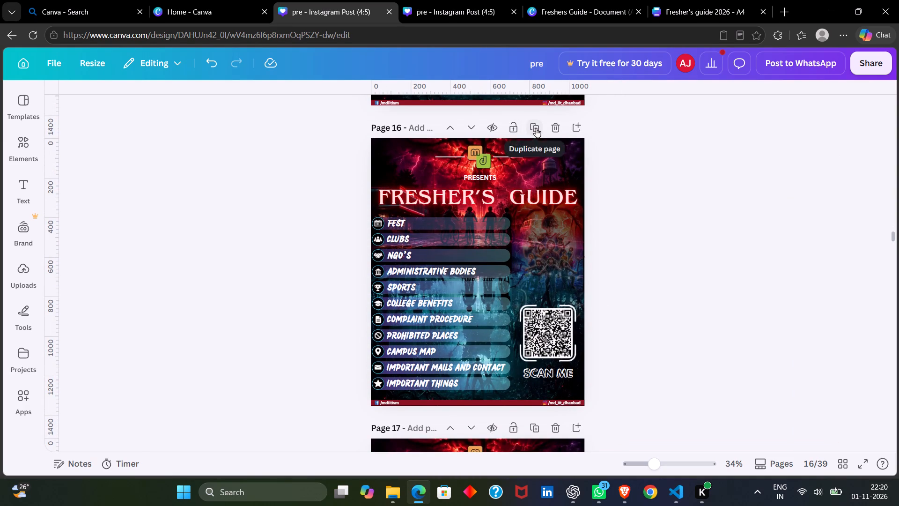
click(536, 128)
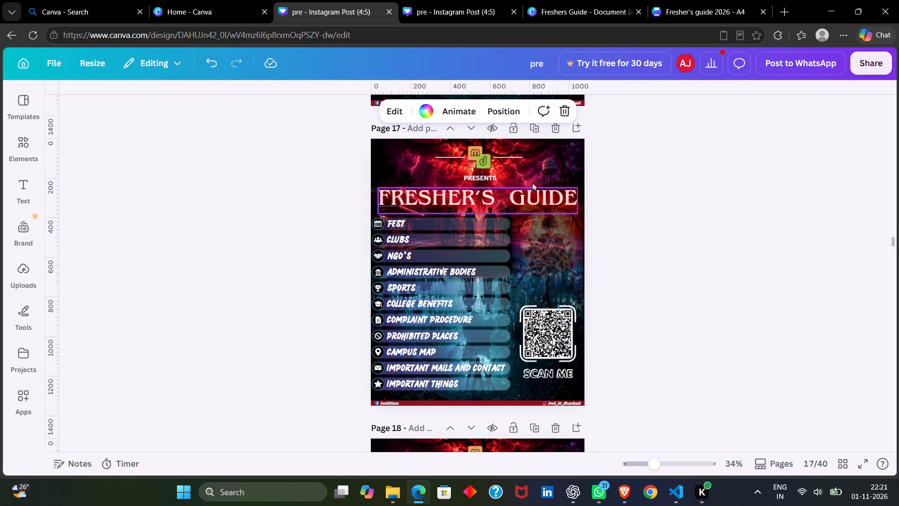
Unlock the full-page red artwork group covering the background on page 16.
scroll(534, 179, up, 1)
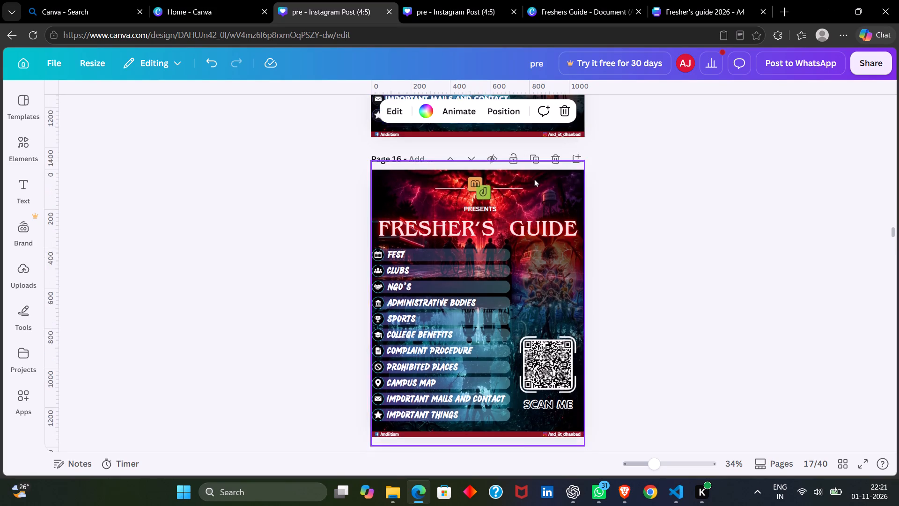
scroll(534, 179, up, 1)
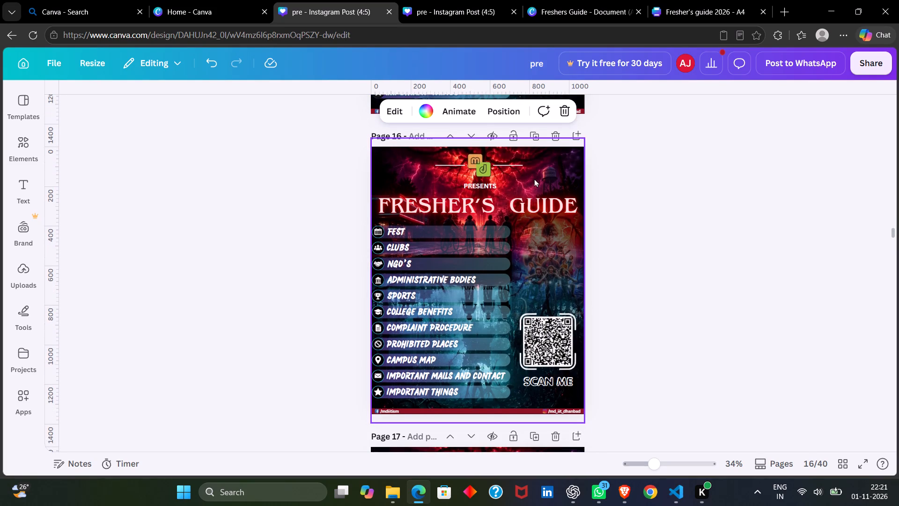
right_click(534, 179)
click(532, 171)
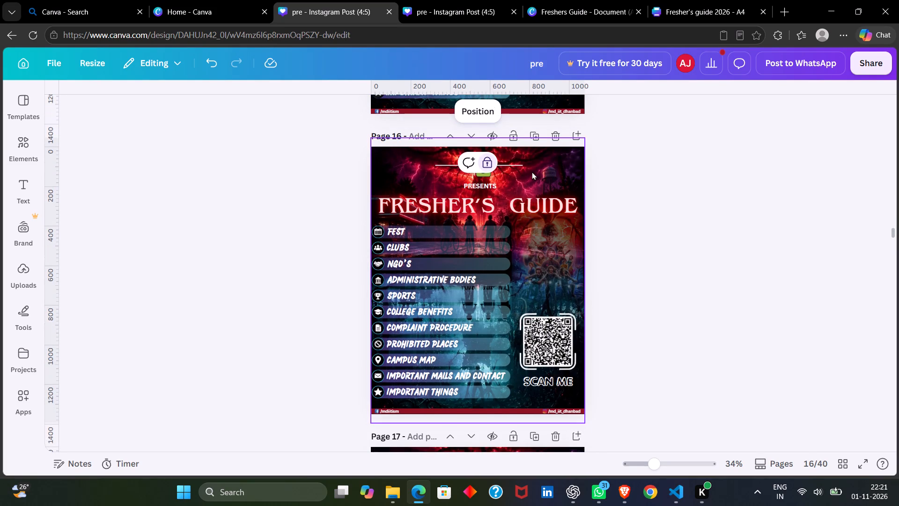
right_click(532, 171)
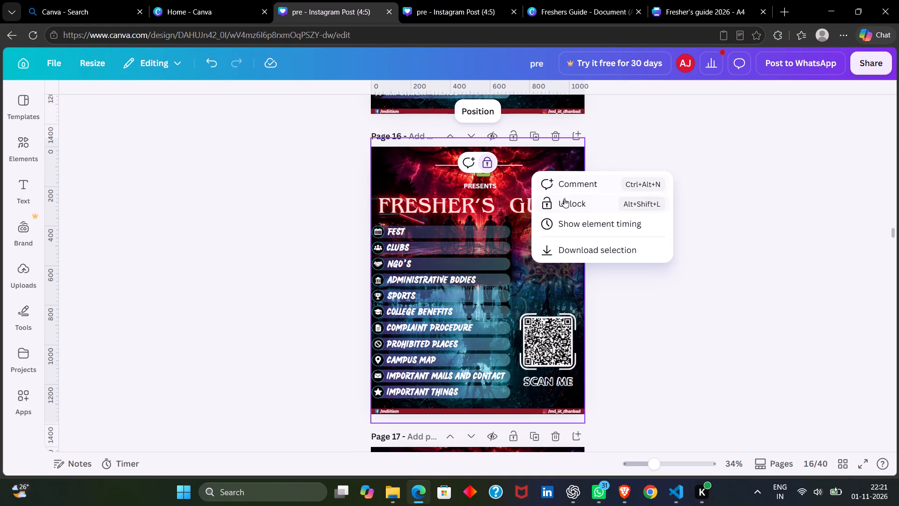
click(562, 204)
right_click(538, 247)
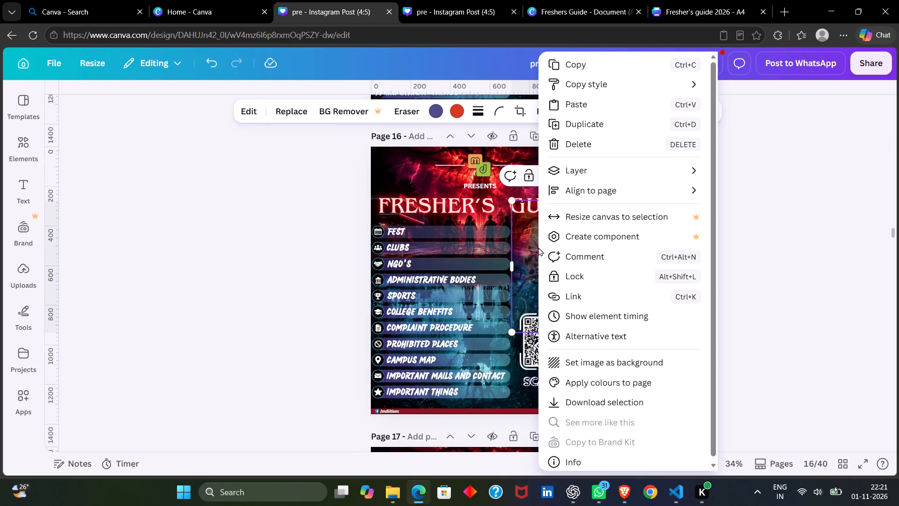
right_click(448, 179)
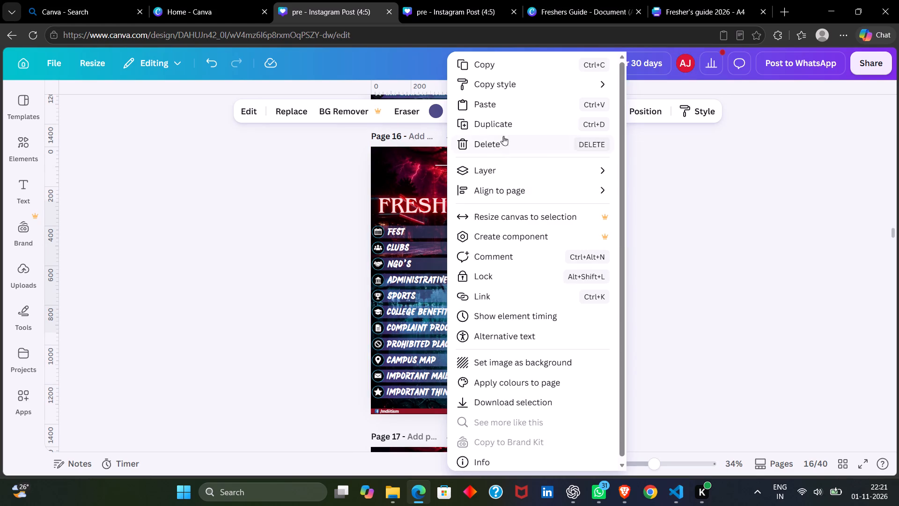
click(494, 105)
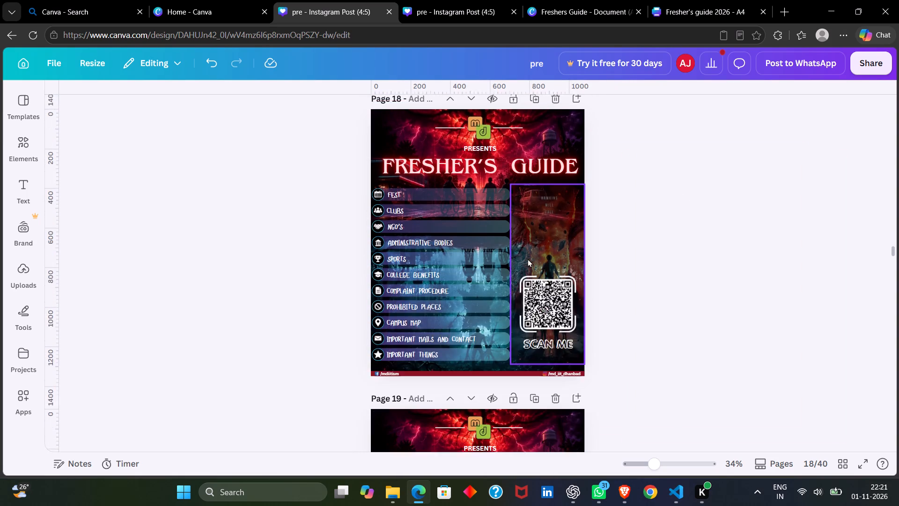
scroll(528, 259, down, 1)
scroll(528, 259, up, 4)
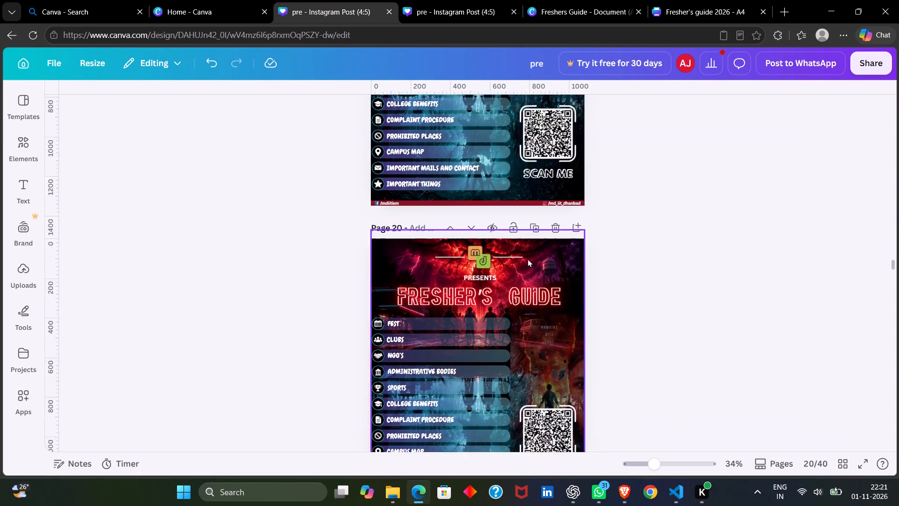
scroll(528, 259, up, 10)
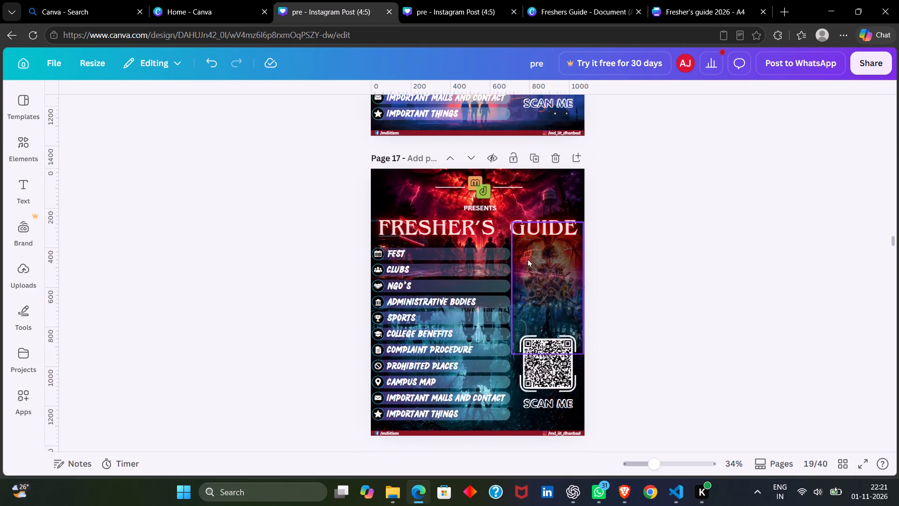
scroll(528, 259, up, 3)
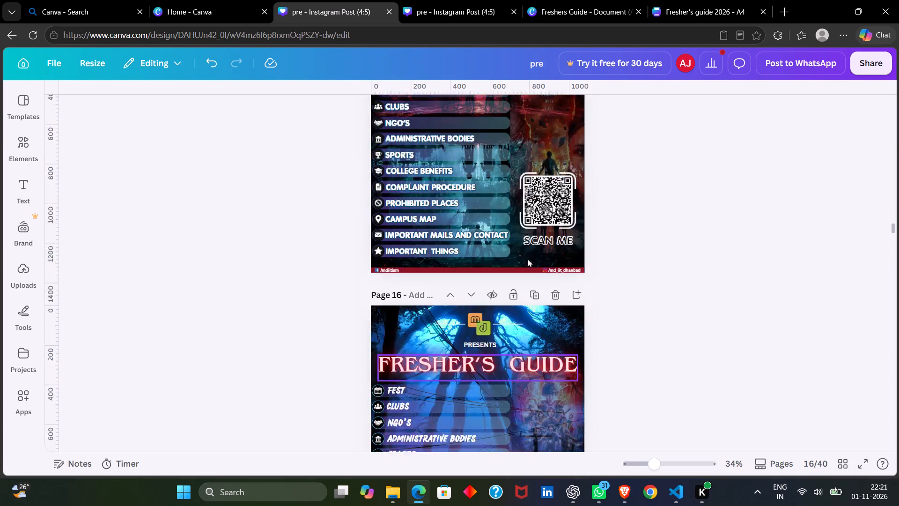
Compare the blue and red Fresher's Guide poster variants on pages 12 to 16, including the character artwork above page 16's QR code.
scroll(528, 259, up, 2)
scroll(528, 259, right, 1)
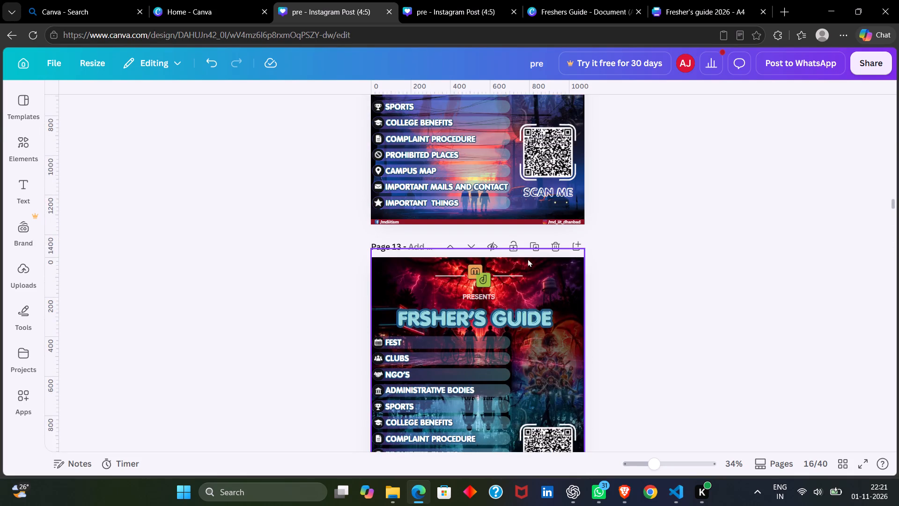
scroll(528, 259, right, 1)
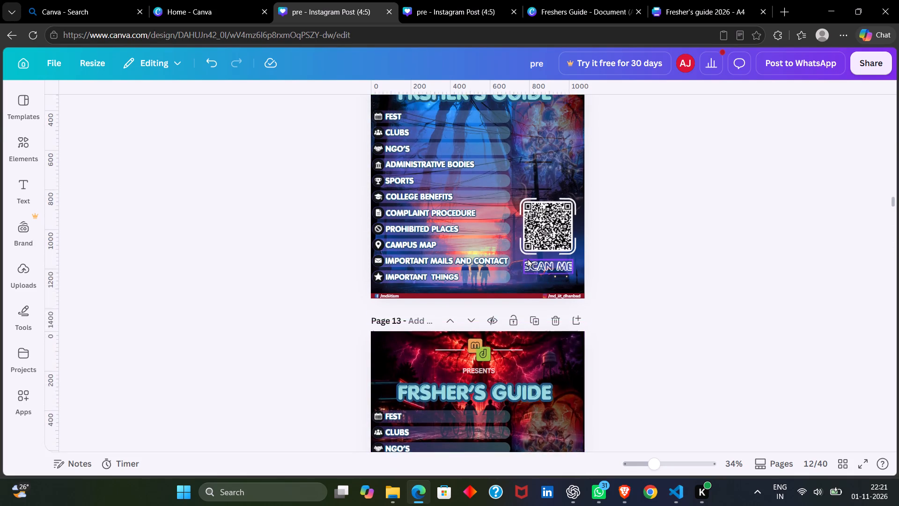
scroll(528, 259, right, 1)
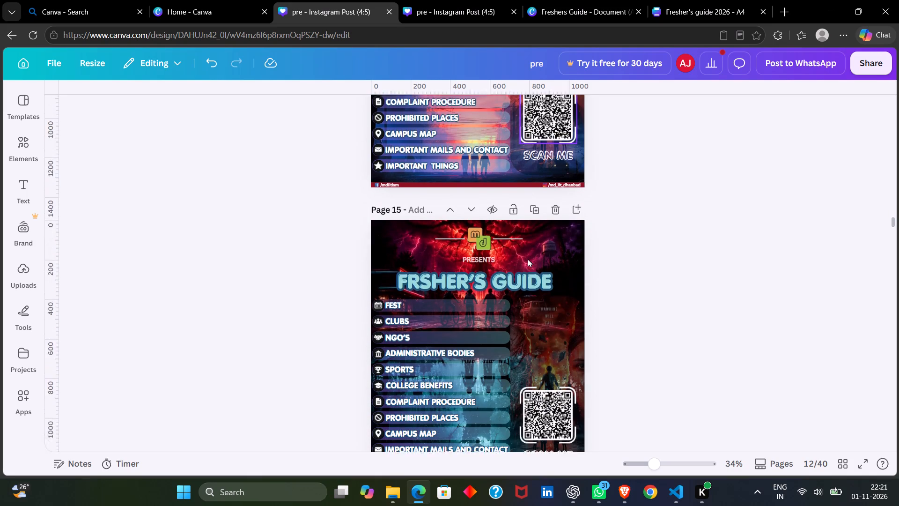
scroll(528, 259, right, 1)
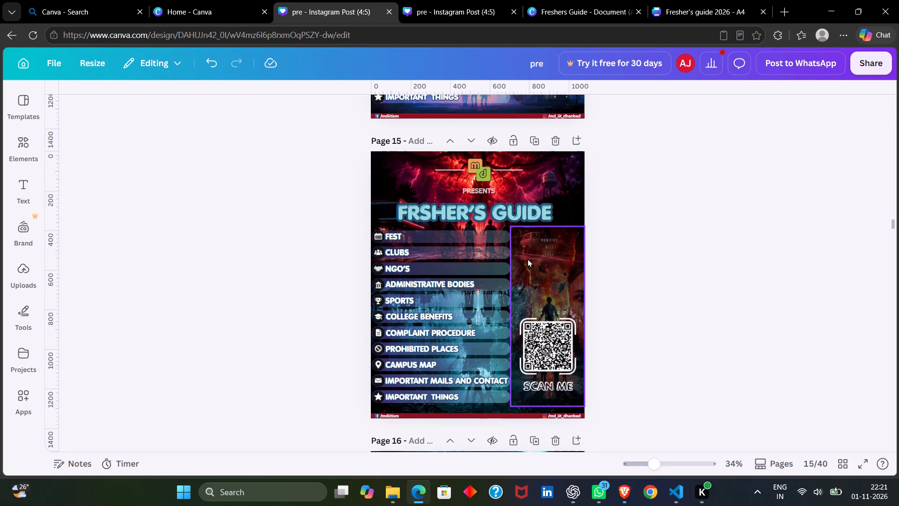
scroll(528, 259, down, 3)
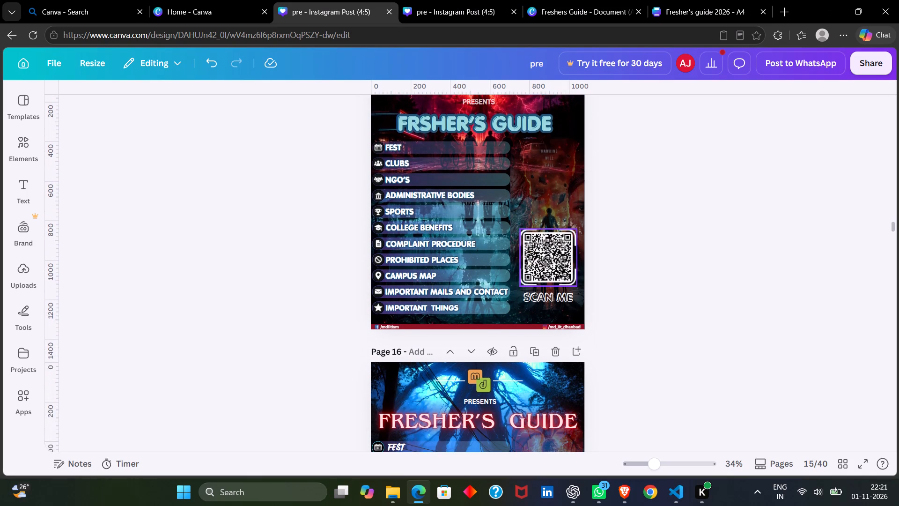
scroll(528, 259, down, 5)
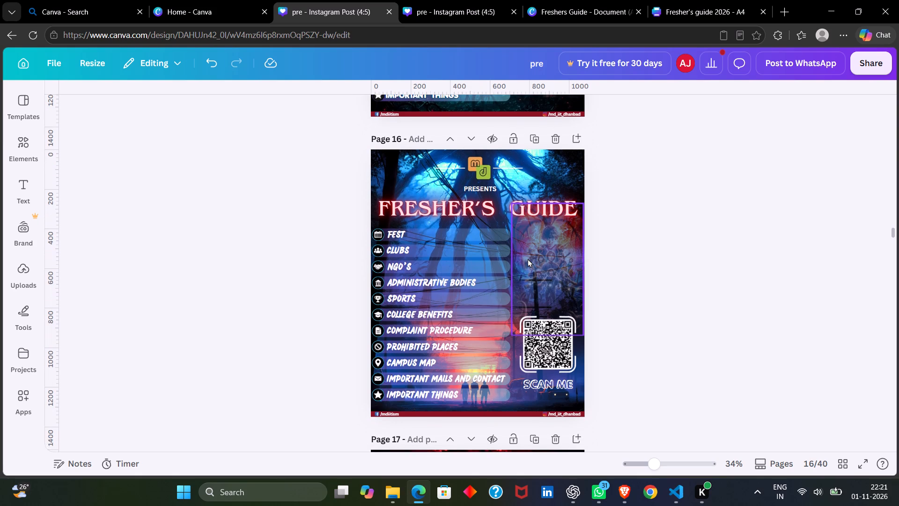
click(528, 259)
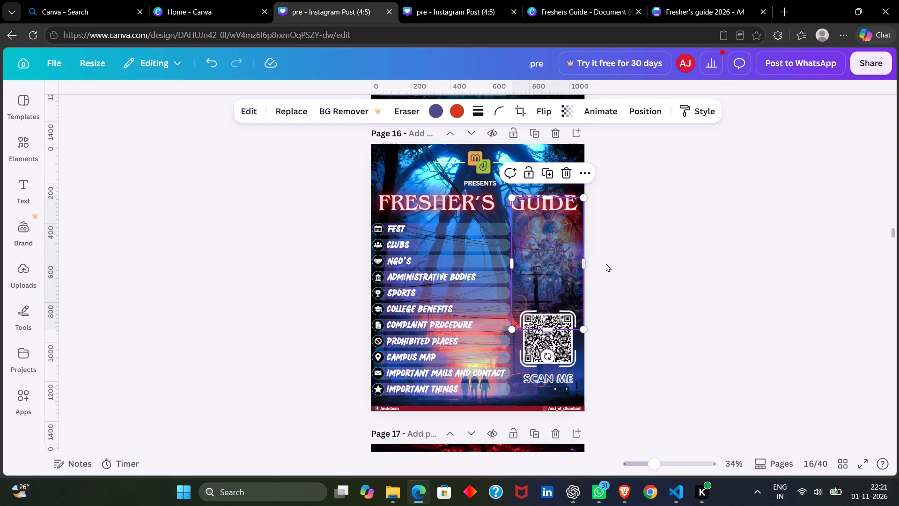
click(606, 263)
Duplicate page 18, the red Fresher's Guide poster with the serif-style title and thin handwritten-style list text.
scroll(606, 263, down, 3)
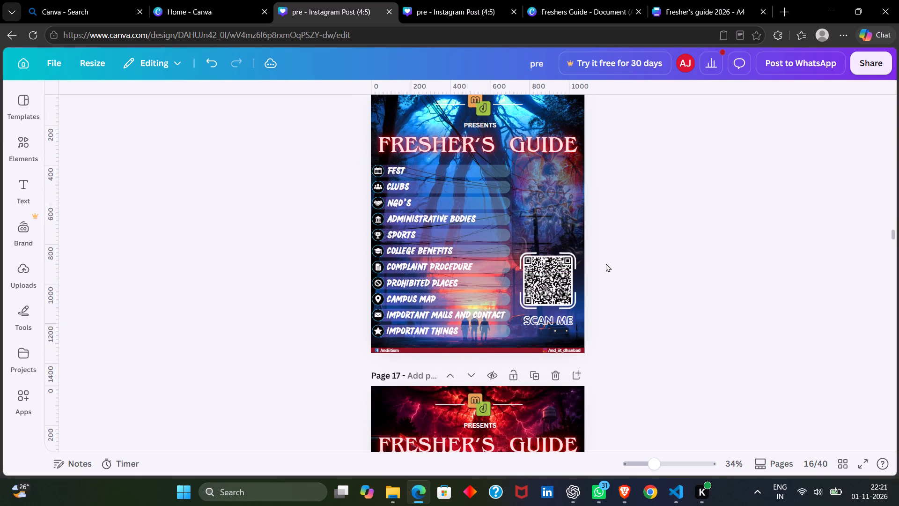
scroll(606, 263, down, 7)
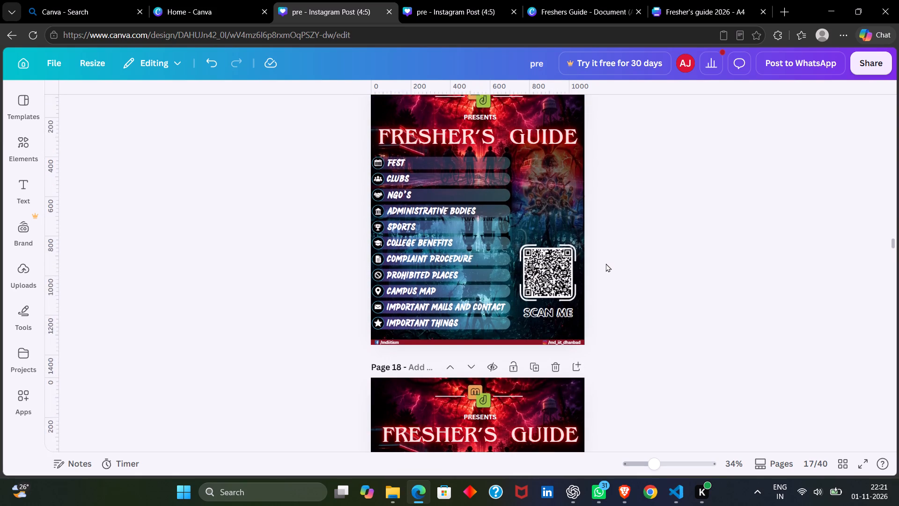
scroll(606, 263, down, 1)
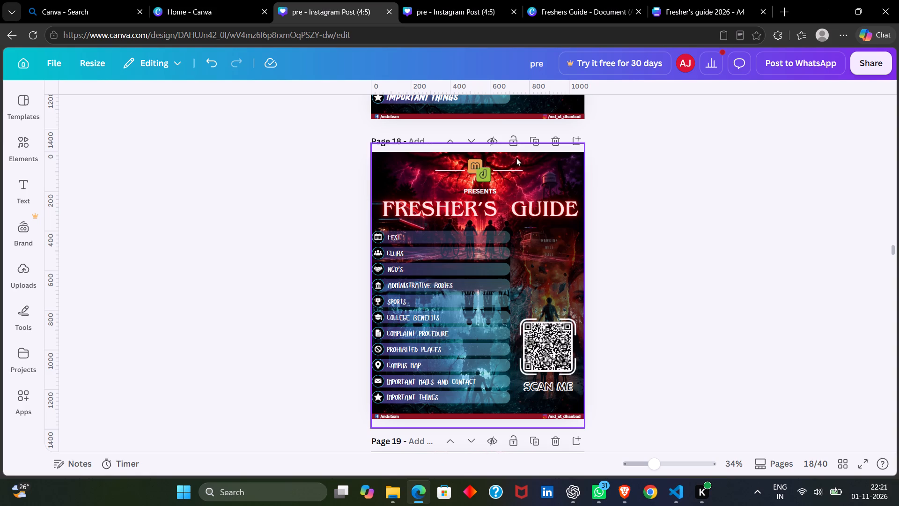
click(532, 140)
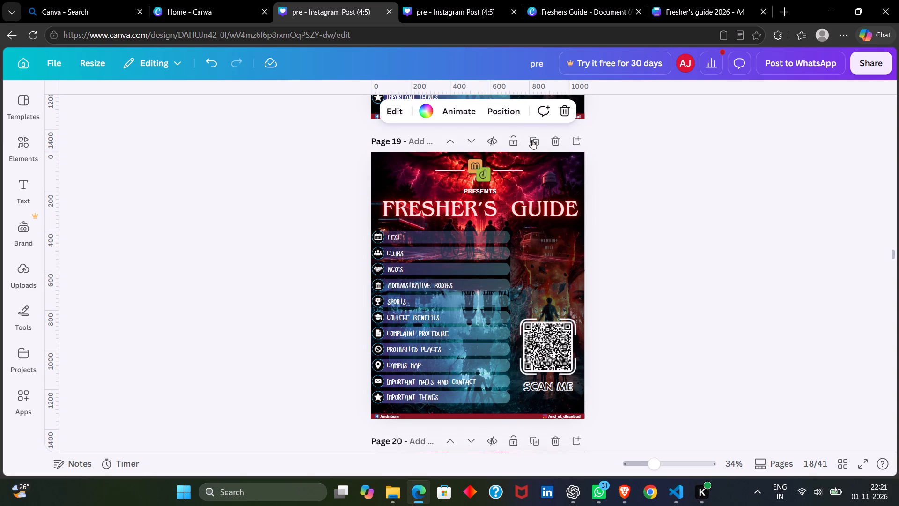
Replace page 18's locked full-page red artwork group with the copied blue background, unlocking the red group and moving it off the page.
scroll(532, 140, up, 7)
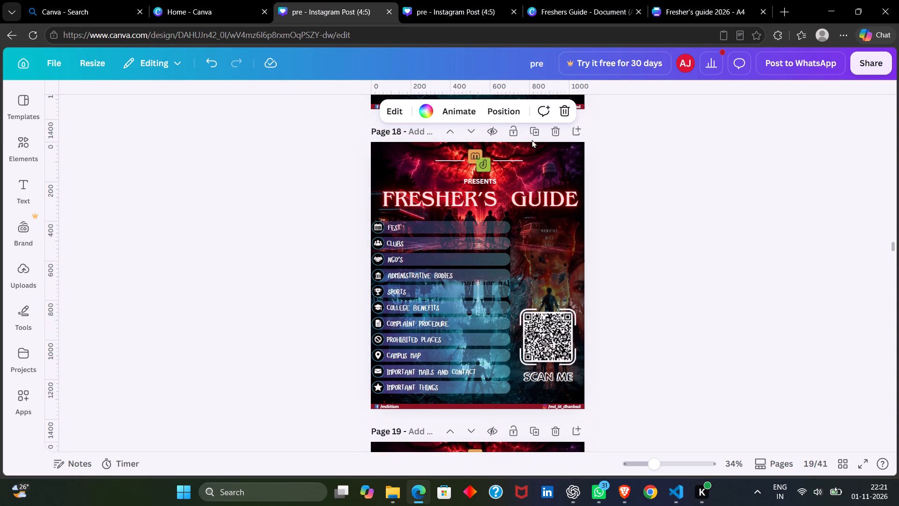
right_click(438, 174)
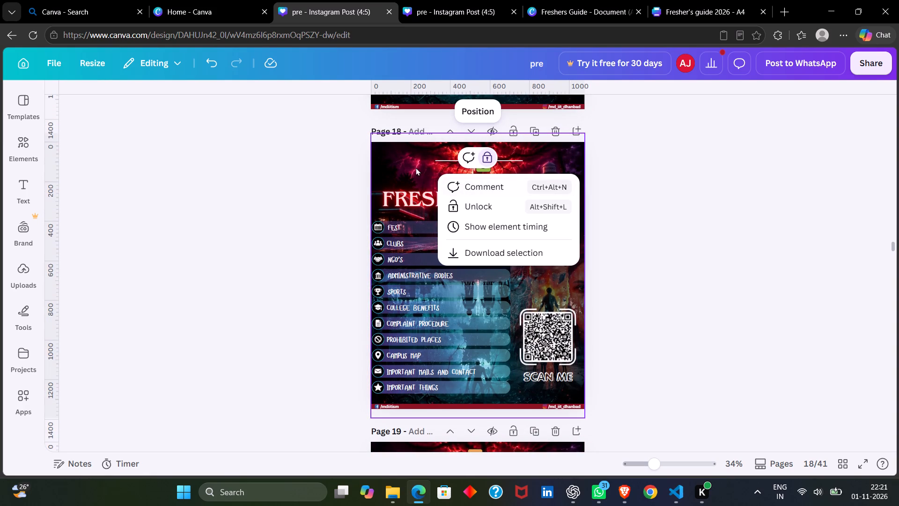
click(461, 208)
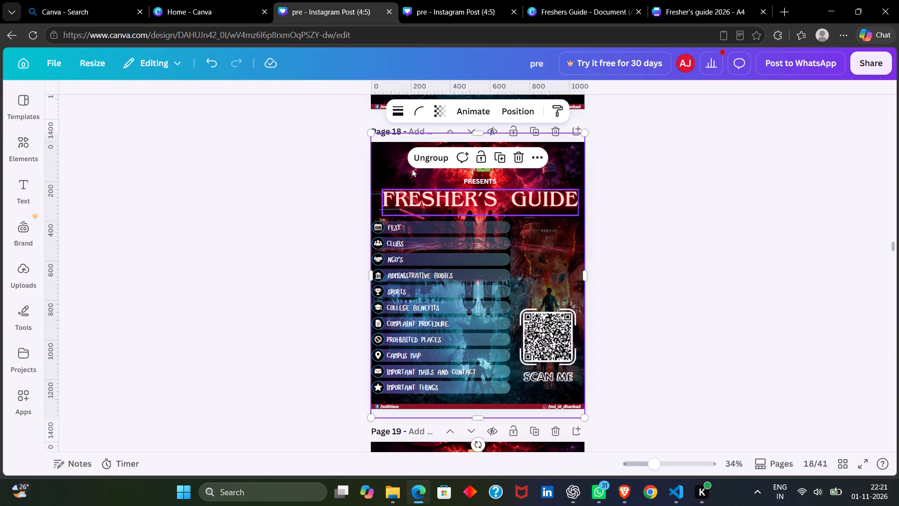
right_click(395, 171)
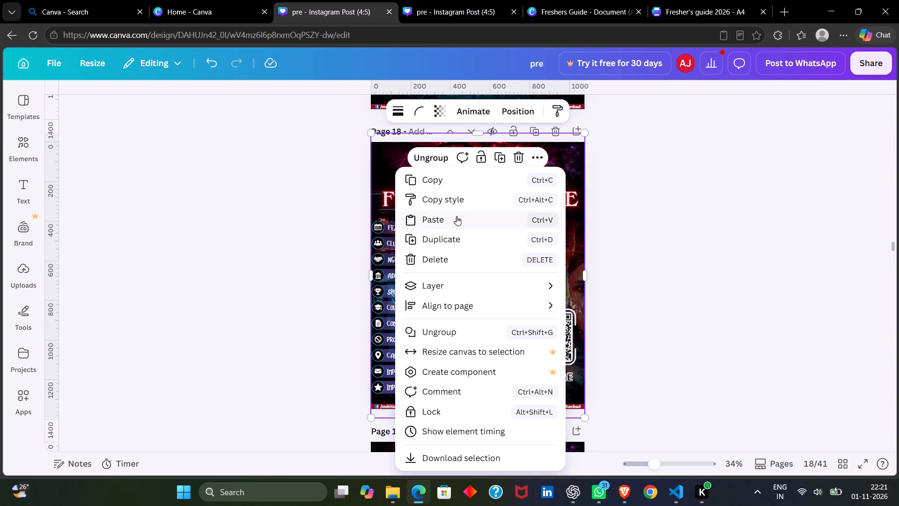
click(457, 216)
drag(414, 171, 739, 203)
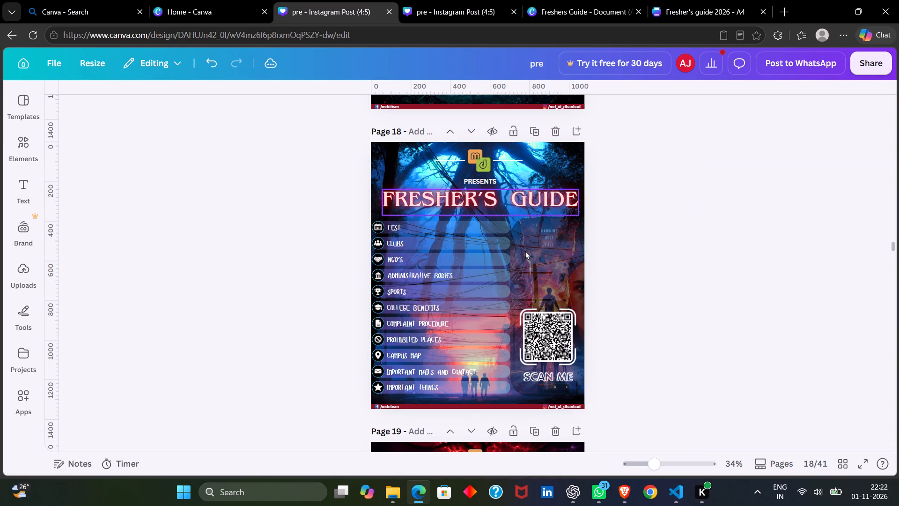
Duplicate page 20, the red Fresher's Guide poster with the outlined neon-style title.
scroll(477, 205, down, 4)
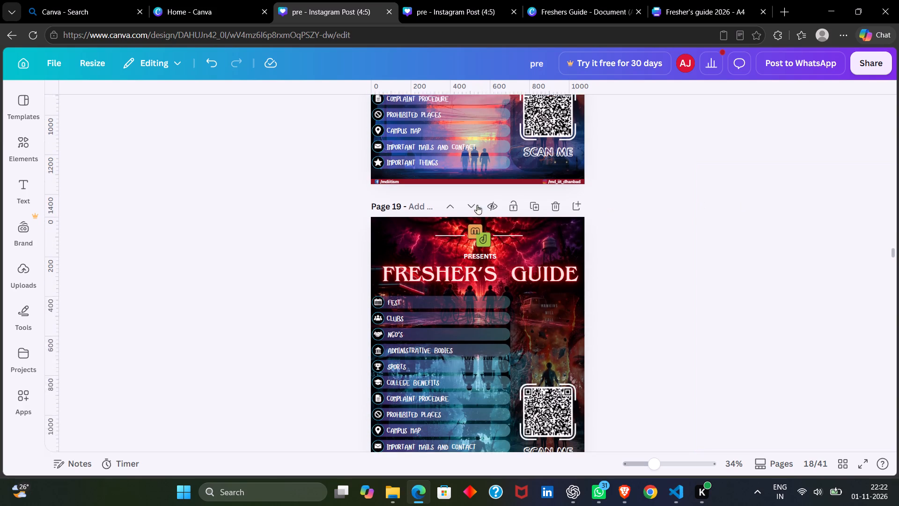
scroll(477, 205, down, 1)
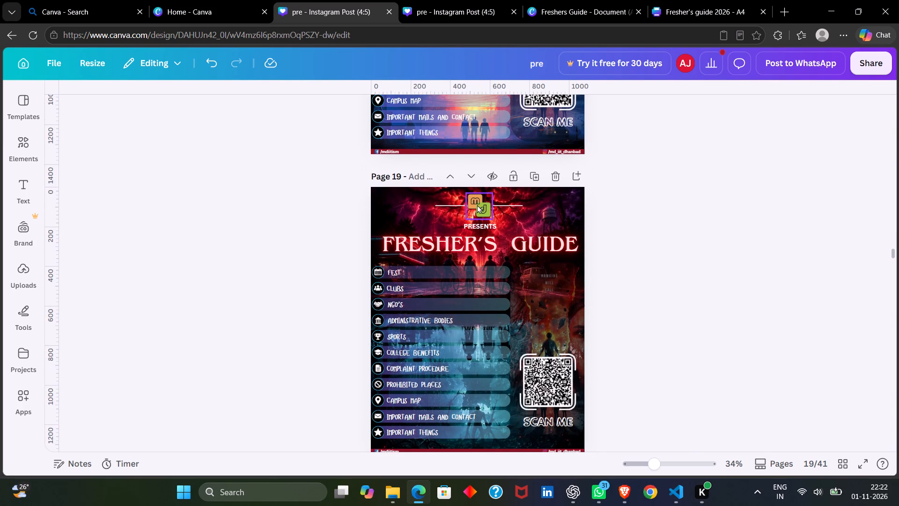
scroll(477, 205, down, 3)
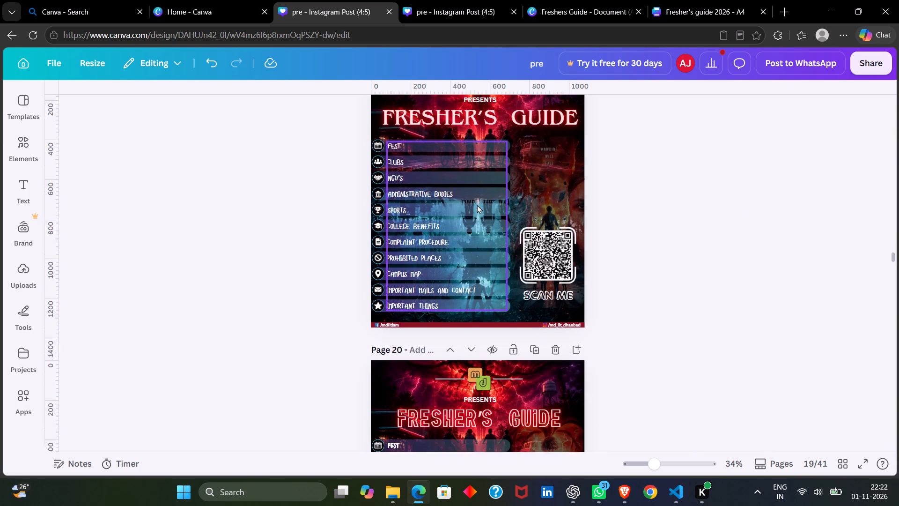
scroll(477, 205, down, 2)
click(534, 200)
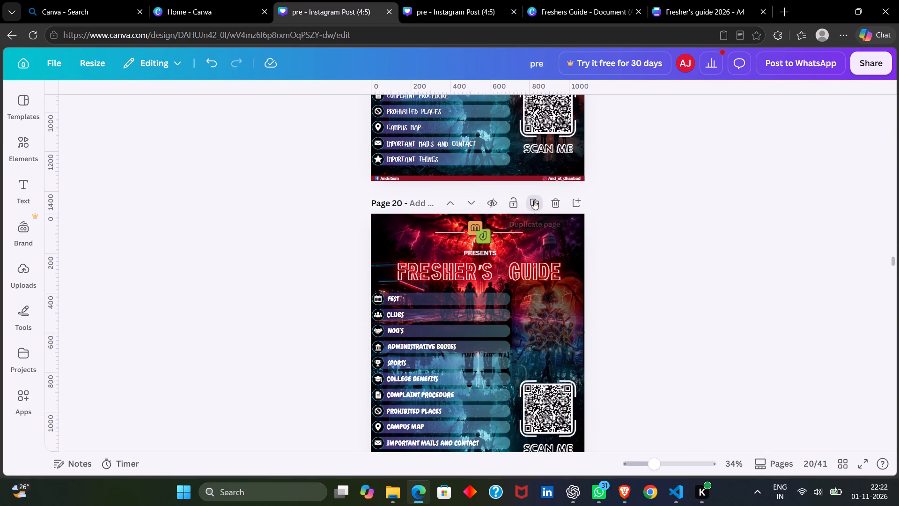
Replace page 20's locked full-page red artwork group with the copied blue background, unlocking the red group and moving it off the page.
scroll(426, 250, up, 1)
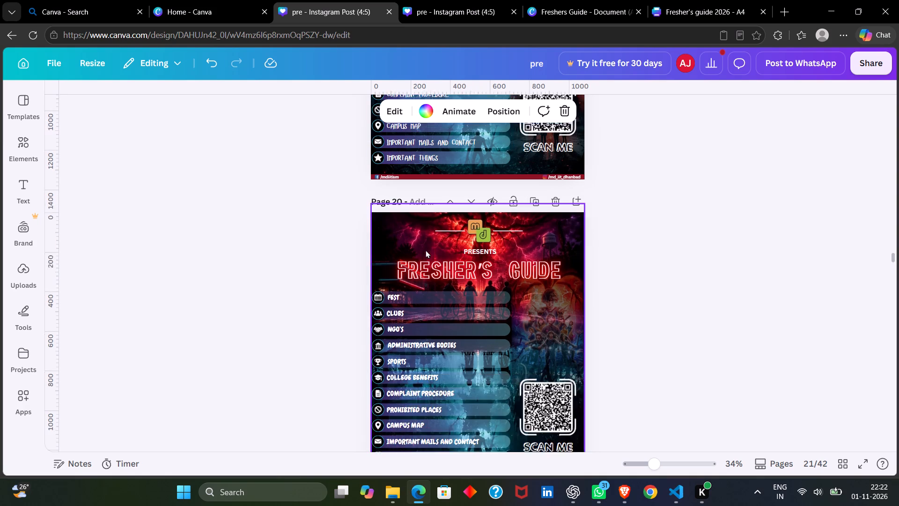
scroll(426, 250, up, 1)
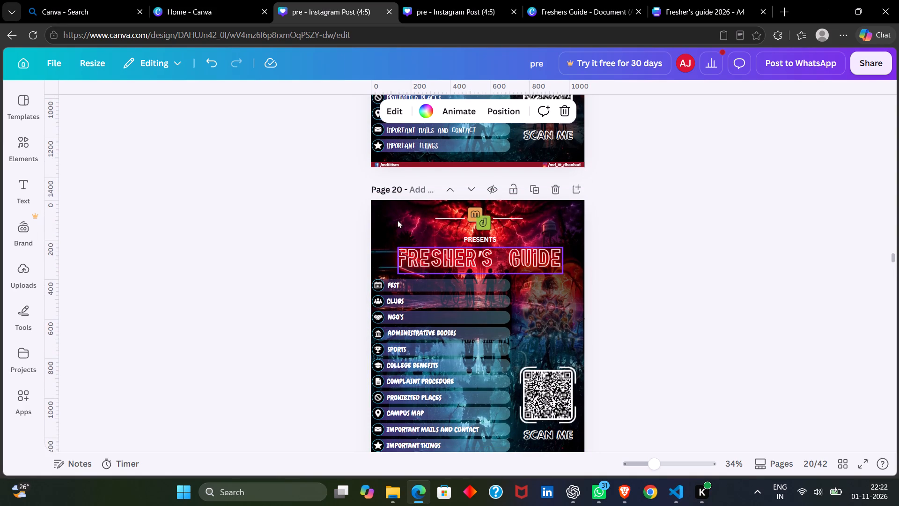
right_click(398, 220)
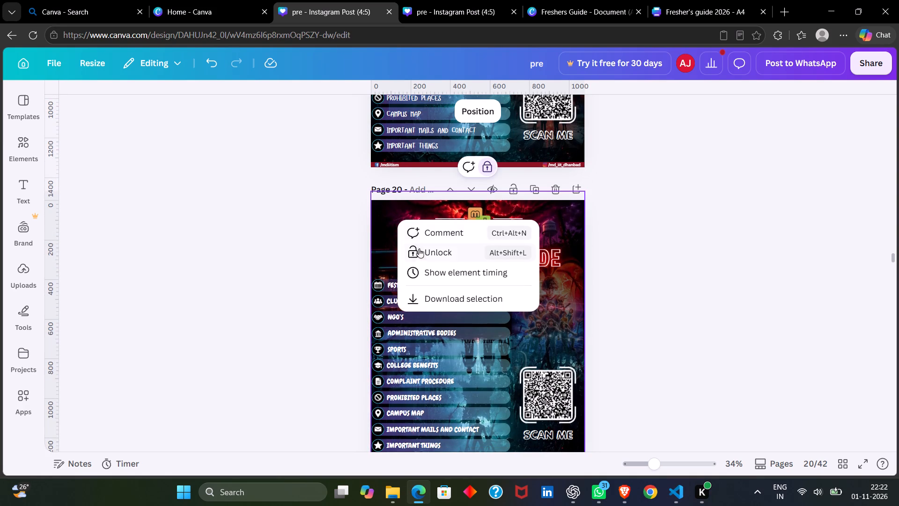
click(420, 251)
right_click(409, 229)
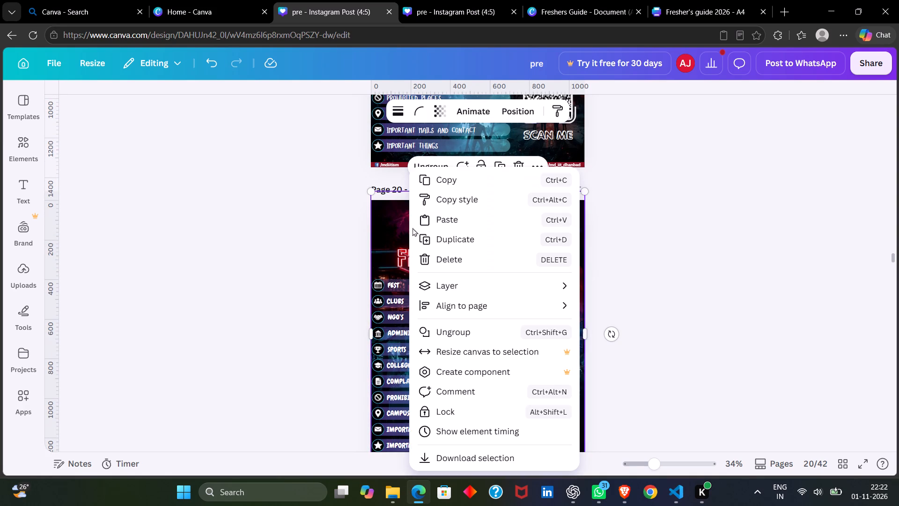
click(442, 217)
drag(408, 225, 569, 206)
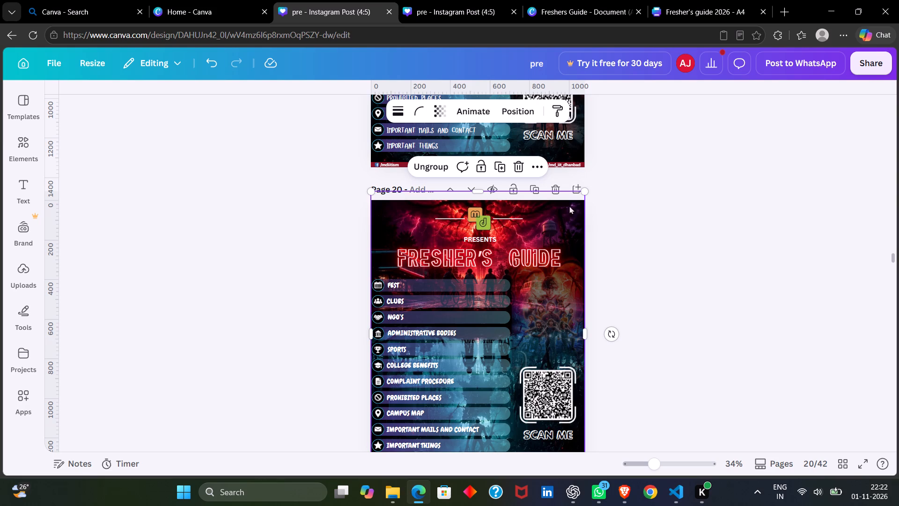
drag(569, 206, 700, 233)
Look through the Fresher's Guide poster variants with the outlined neon-style title on pages 20 to 23.
scroll(506, 224, down, 1)
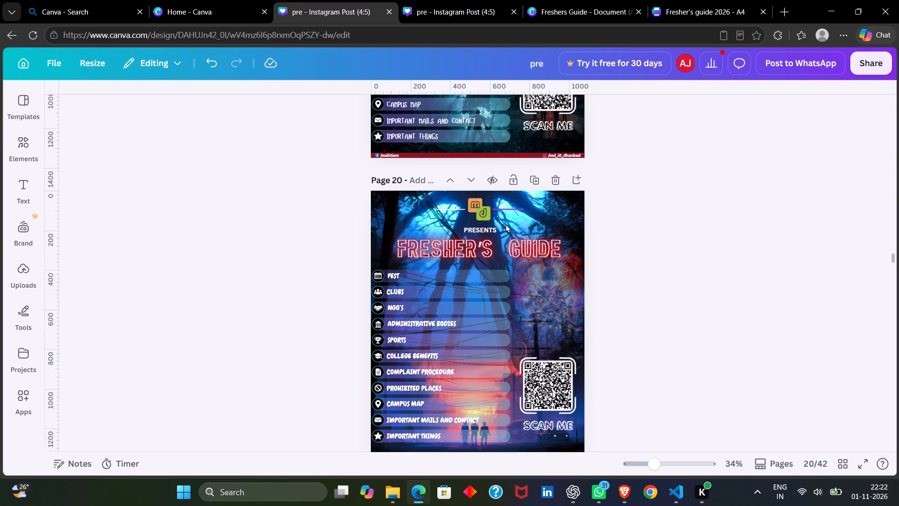
scroll(506, 224, down, 7)
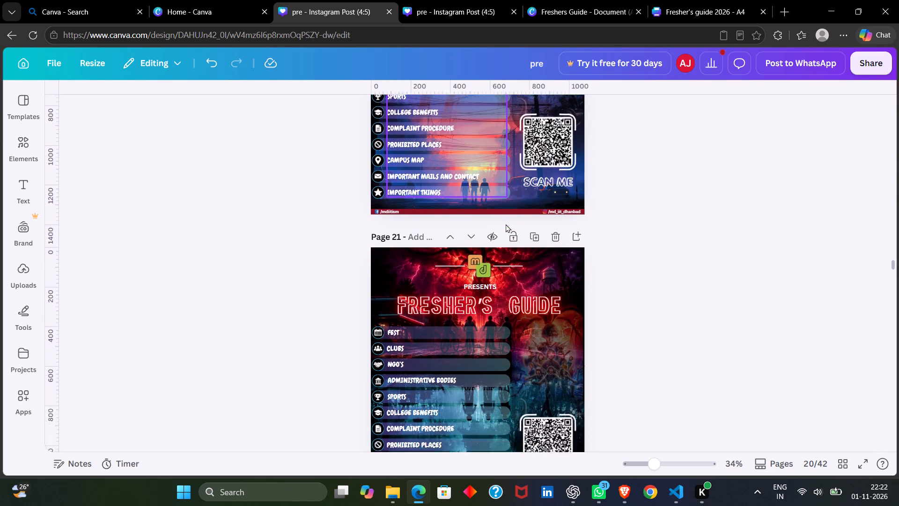
scroll(506, 224, down, 7)
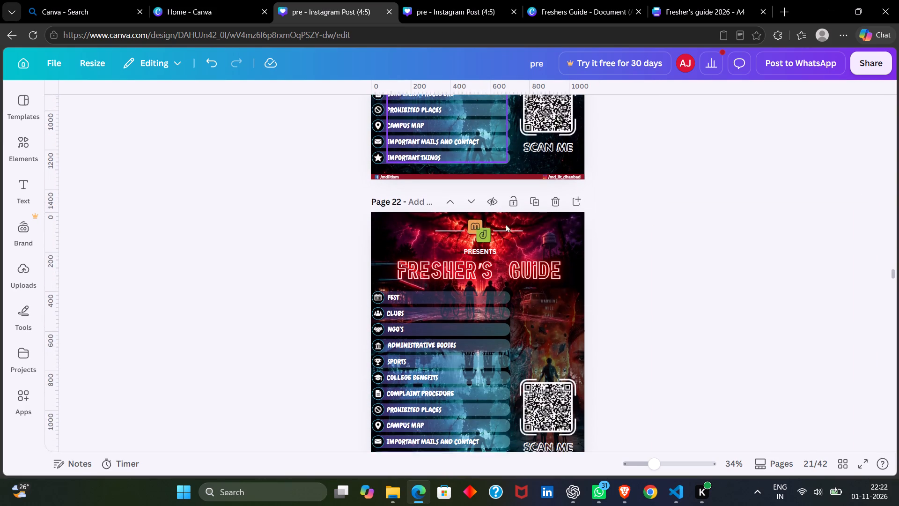
scroll(506, 224, down, 1)
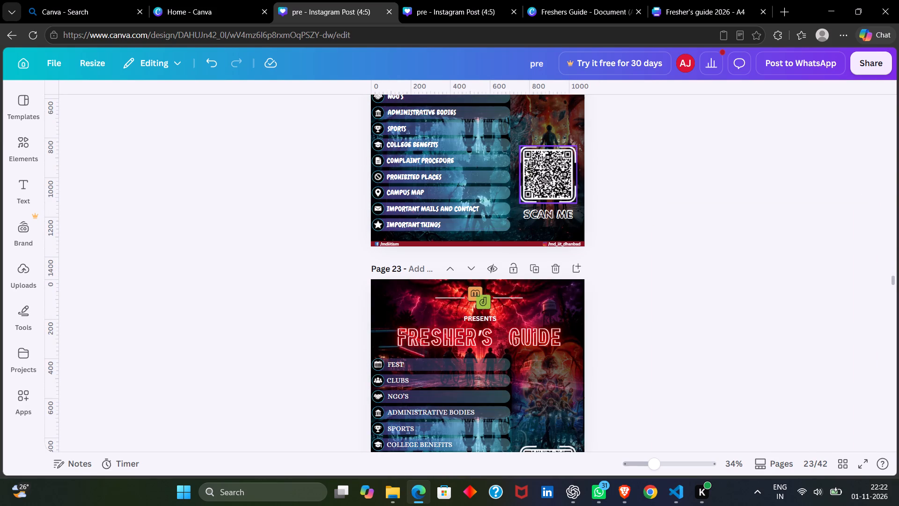
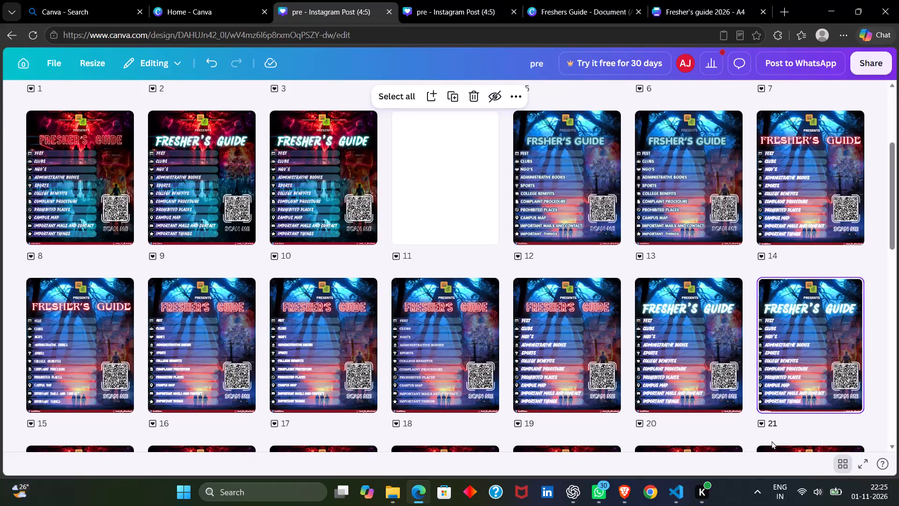
Download pages 12-21, the blue Fresher's Guide poster versions, as high-quality PNG files using a custom page range.
click(845, 464)
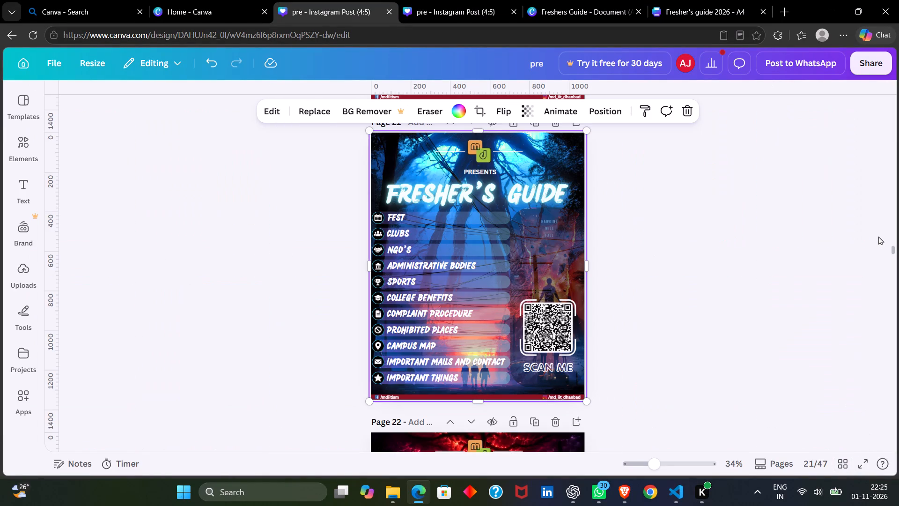
click(863, 67)
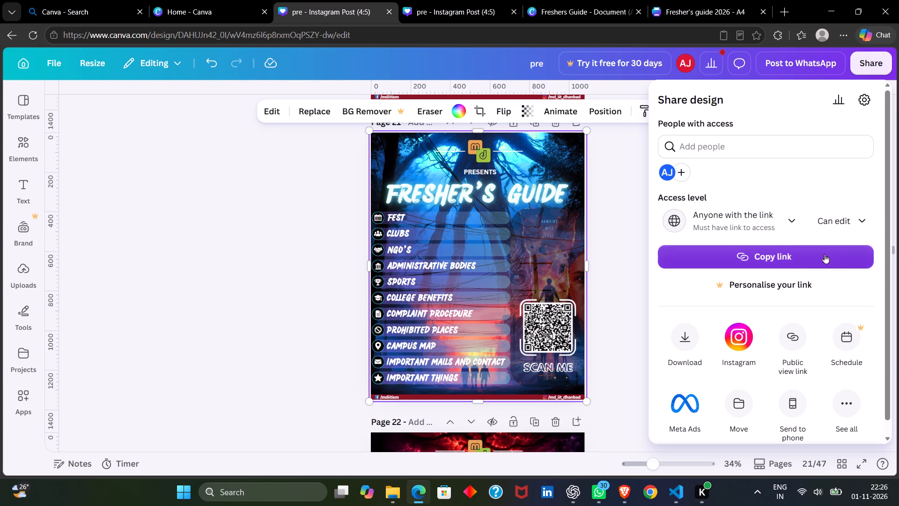
click(692, 331)
click(840, 339)
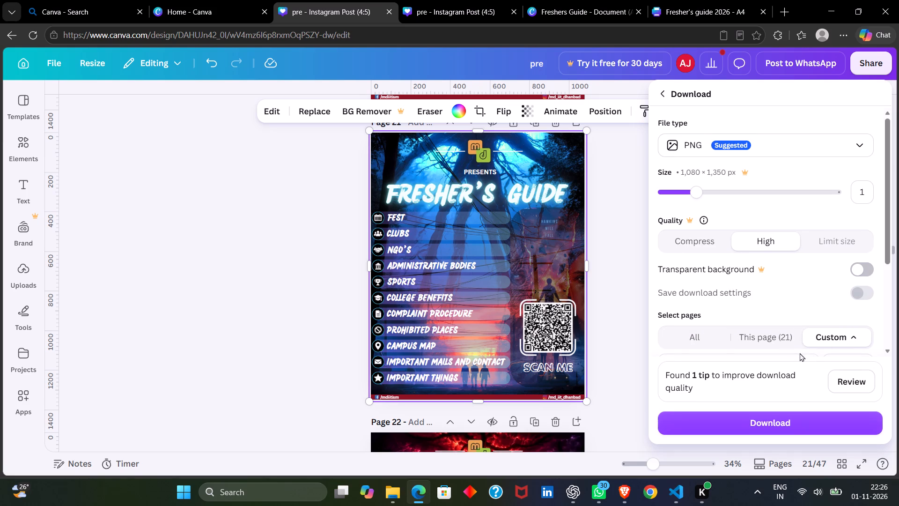
click(797, 355)
key(BackSpace)
key(BackSpace)
key(BackSpace)
key(BackSpace)
key(BackSpace)
key(BackSpace)
key(BackSpace)
key(BackSpace)
key(BackSpace)
key(BackSpace)
key(BackSpace)
key(BackSpace)
key(BackSpace)
key(BackSpace)
key(BackSpace)
text(12-)
text(21)
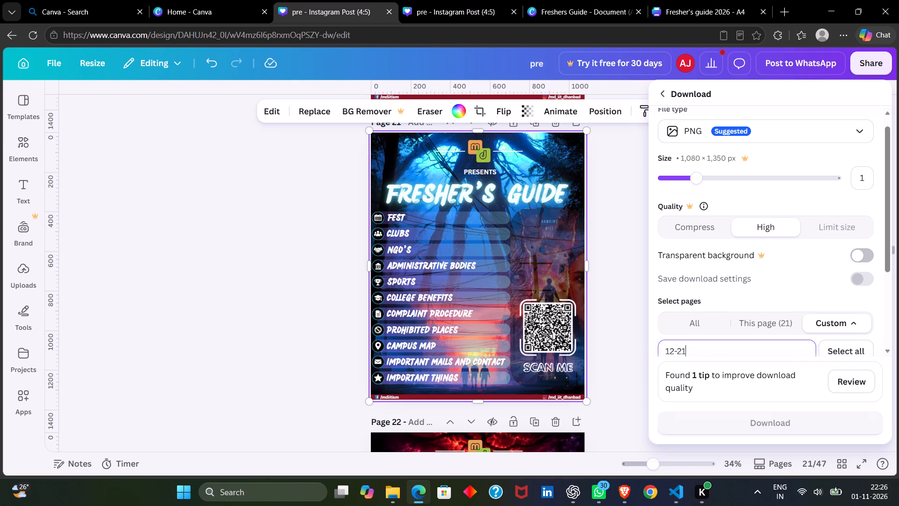
click(809, 430)
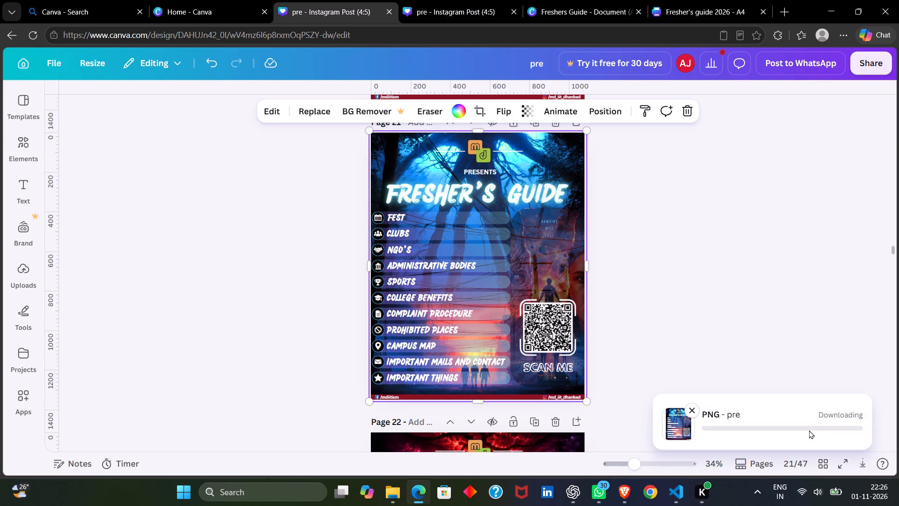
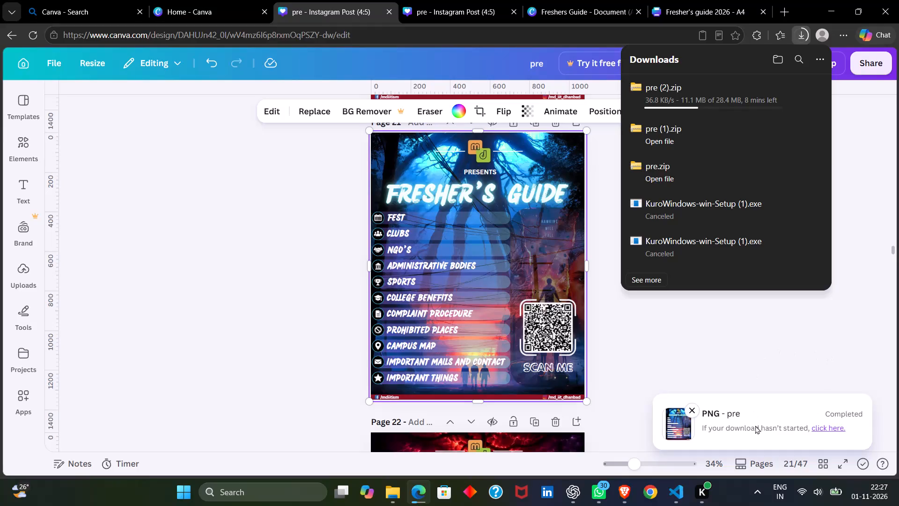
Disconnect from the ISM-Campus-Wi-Fi network in the Windows Wi-Fi settings and reconnect to it with automatic connection enabled.
click(814, 500)
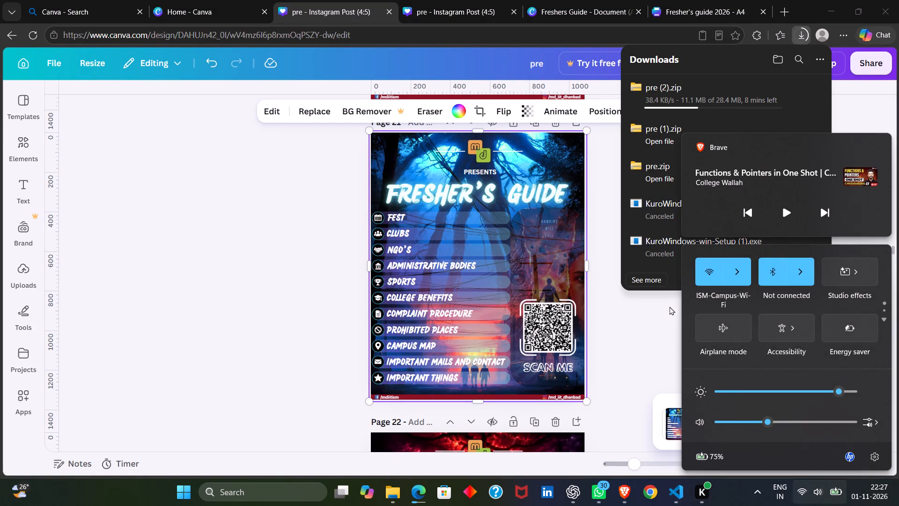
click(739, 274)
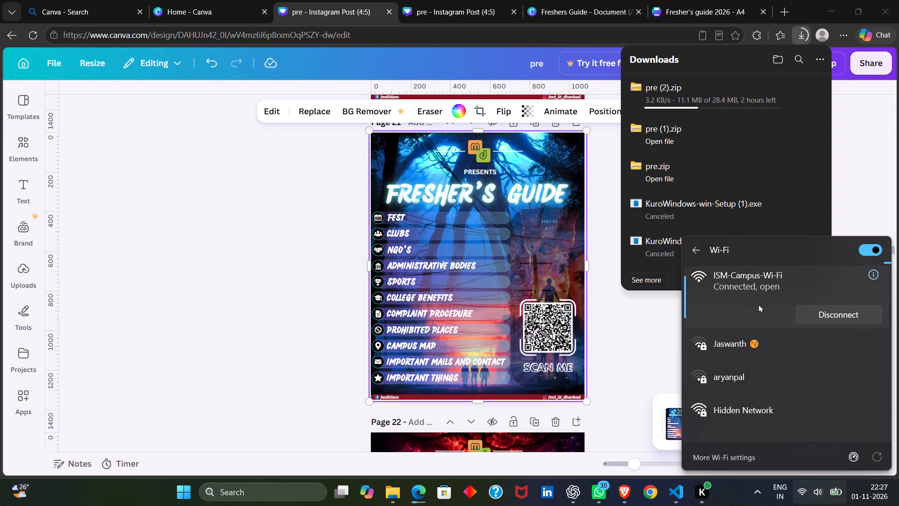
click(826, 313)
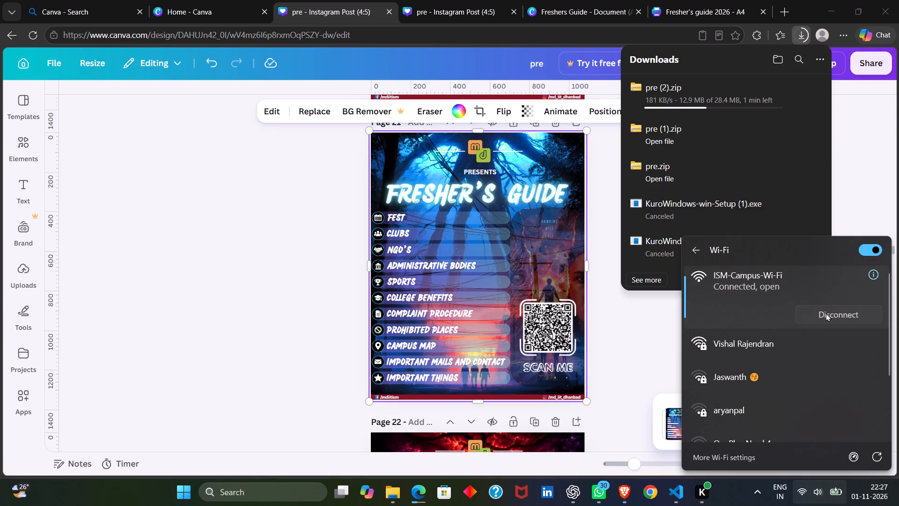
click(790, 336)
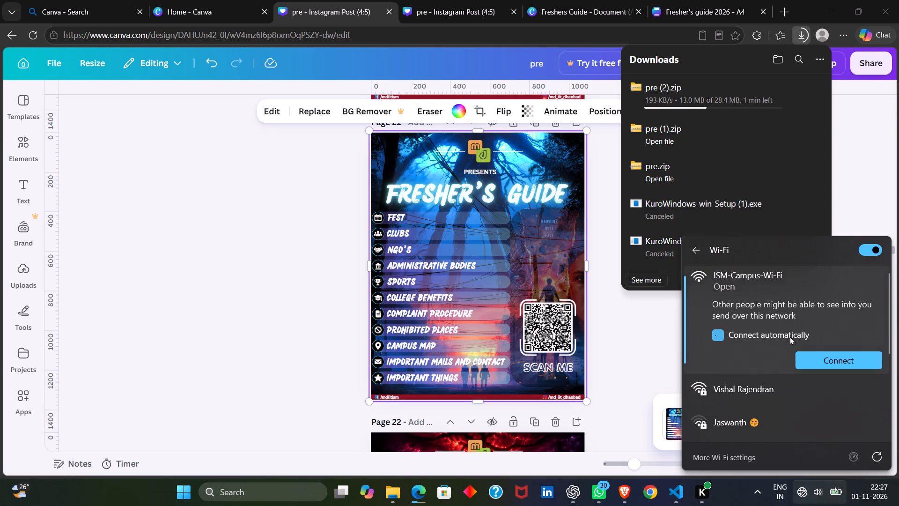
click(825, 359)
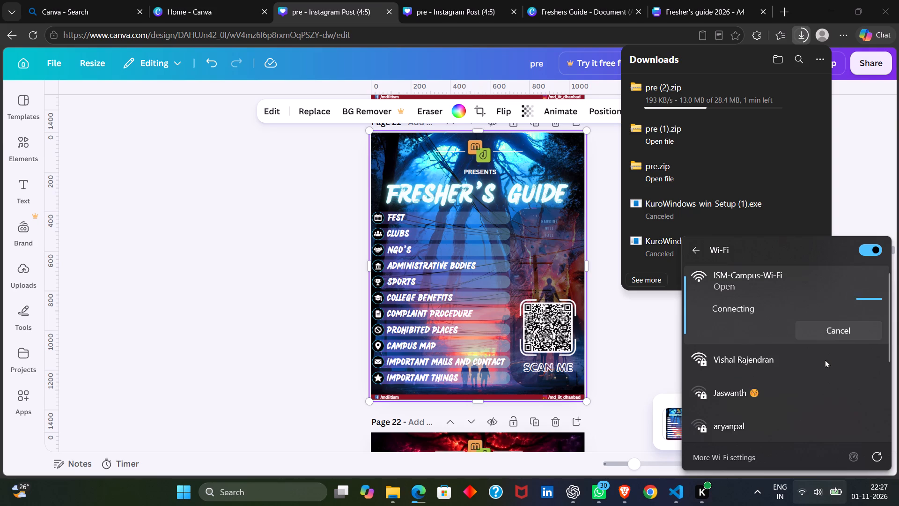
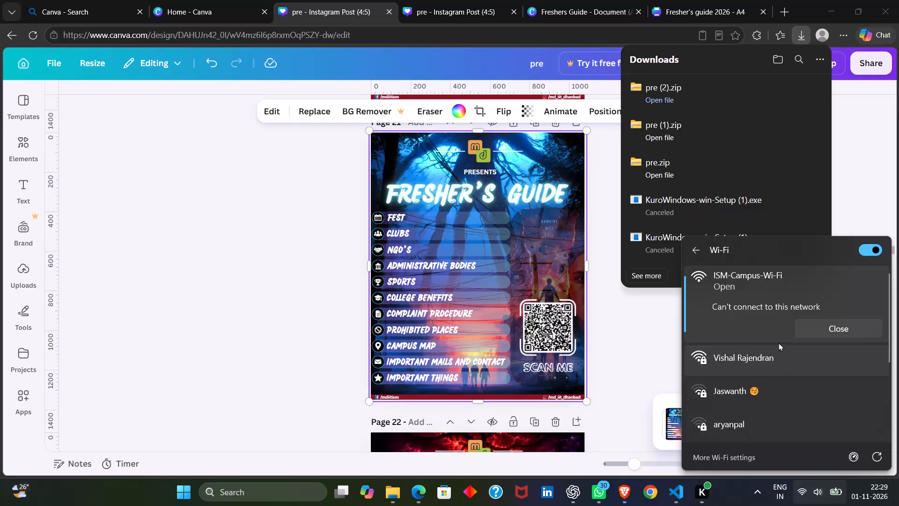
Finish connecting to the open ISM-Campus-Wi-Fi network and dismiss the Wi-Fi network list.
click(820, 322)
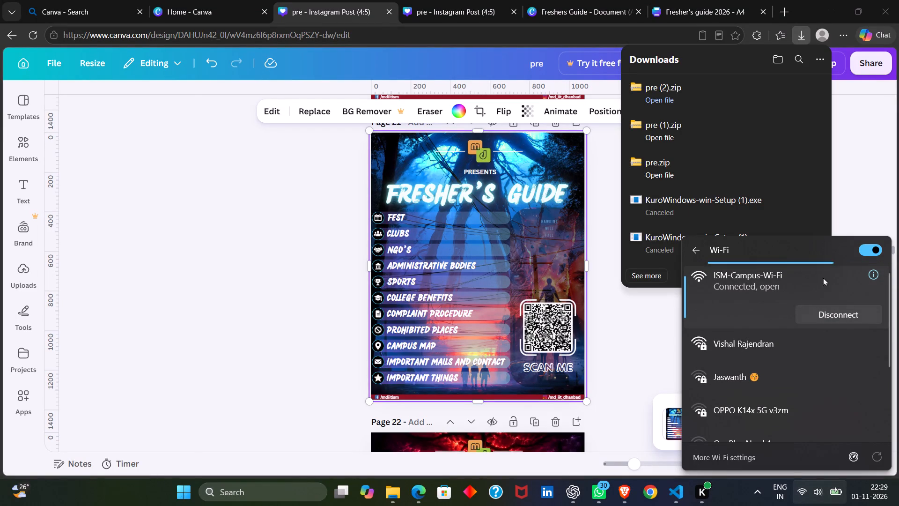
click(675, 309)
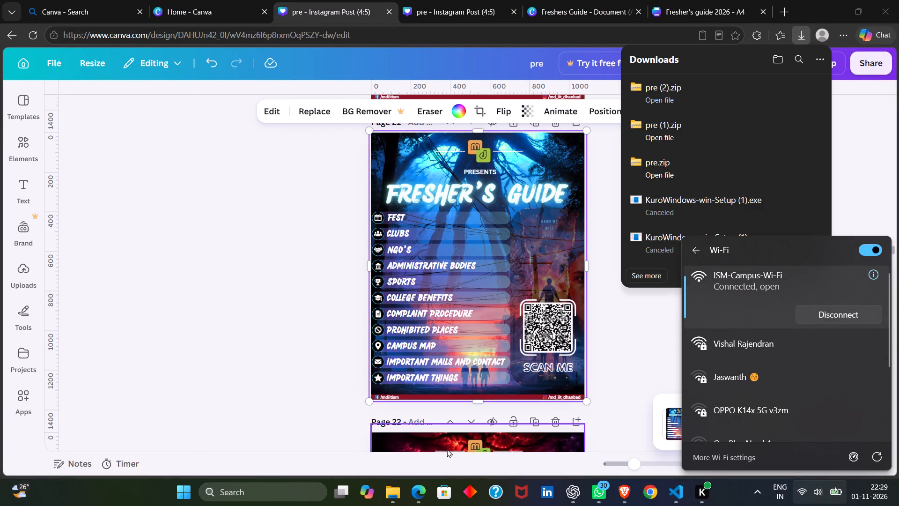
Switch to File Explorer and bring up the Downloads folder containing the exported pre zip archives.
click(395, 492)
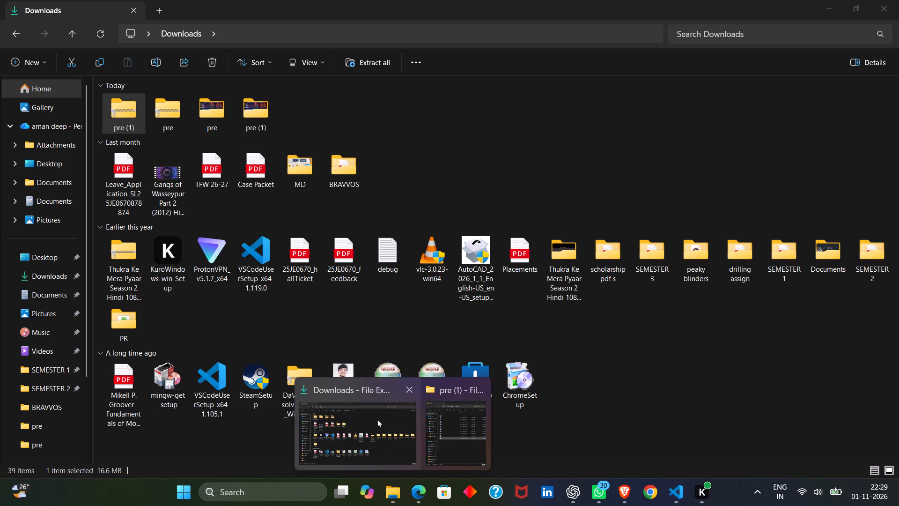
click(377, 419)
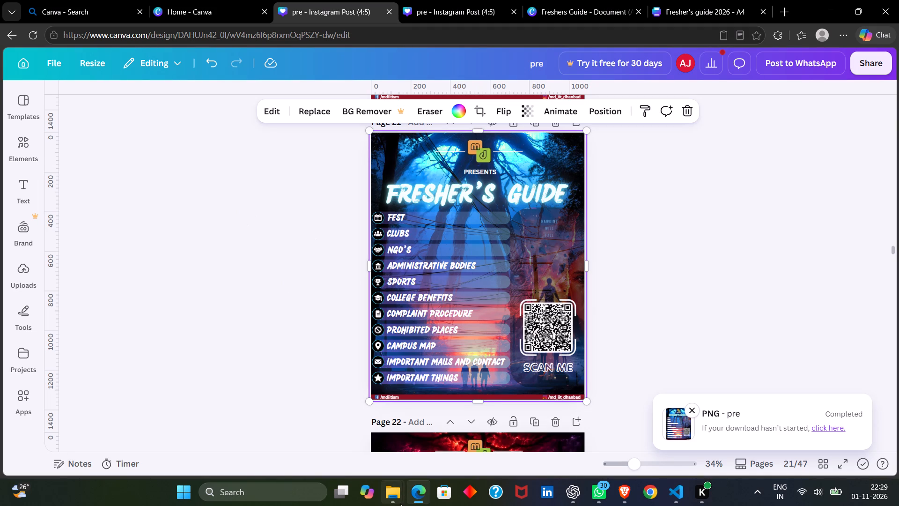
click(400, 503)
click(379, 442)
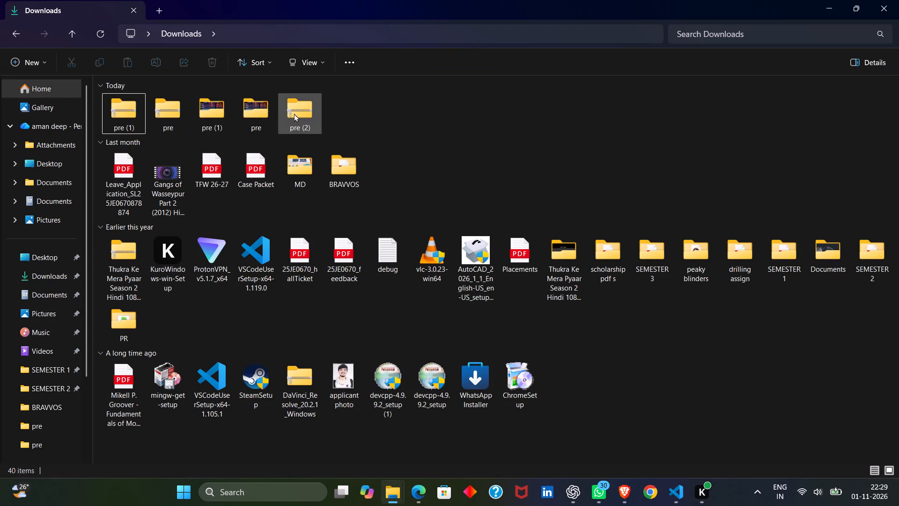
Look through the contents of the downloaded pre (2) archive and return to the Downloads folder.
double_click(294, 113)
scroll(294, 113, right, 7)
click(13, 34)
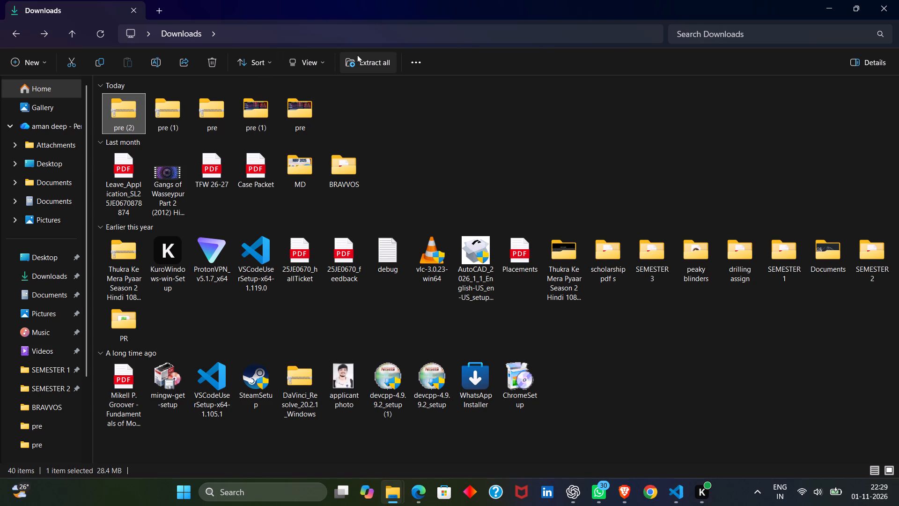
Extract the pre (2) archive into a pre (2) folder in Downloads, with the extracted files shown when complete.
click(363, 57)
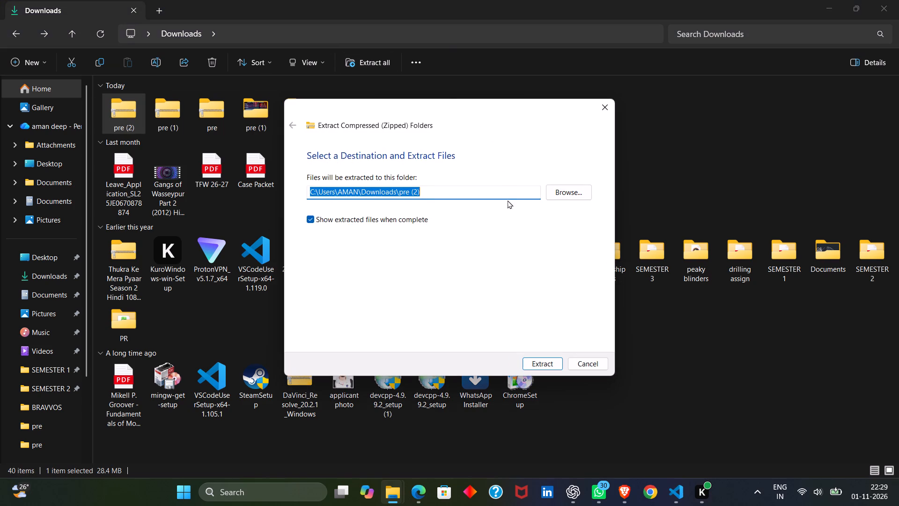
click(541, 360)
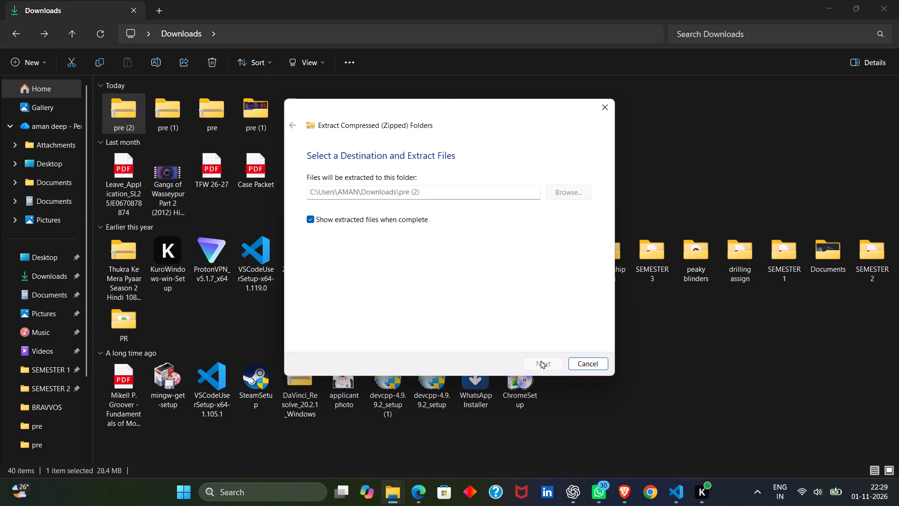
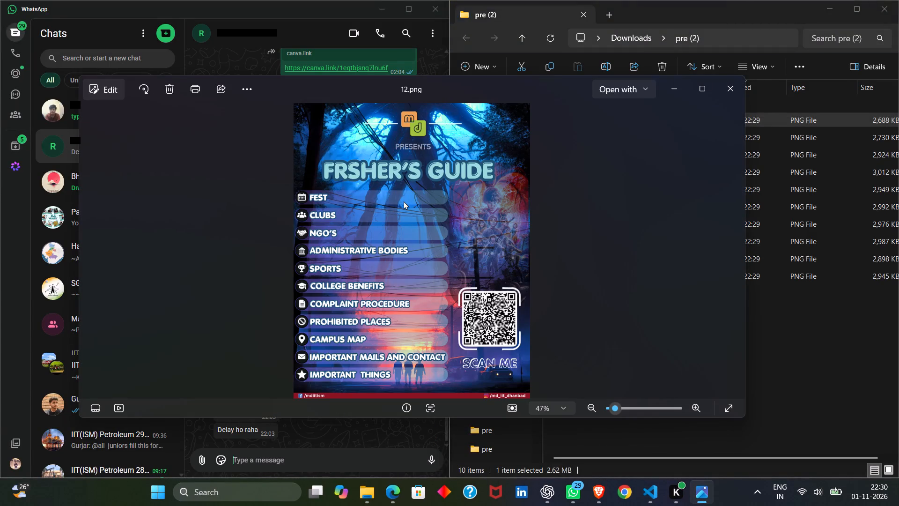
click(726, 90)
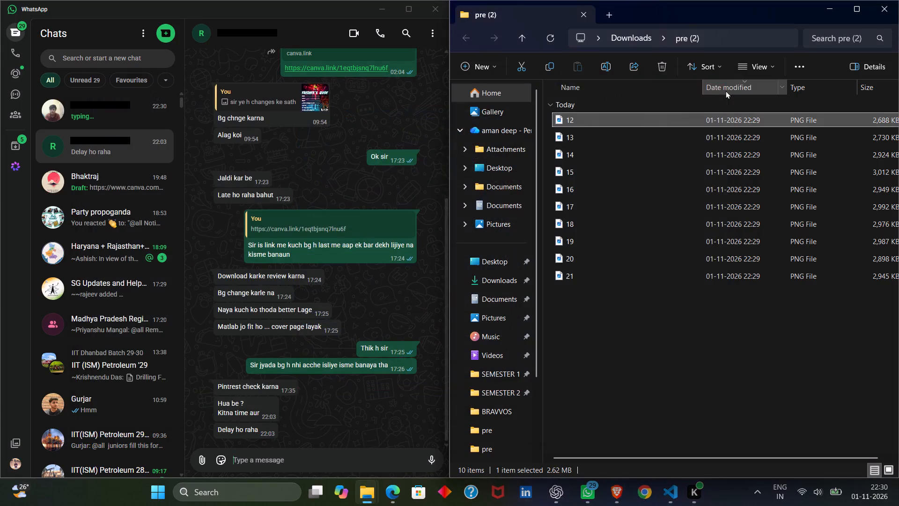
drag(579, 121, 321, 171)
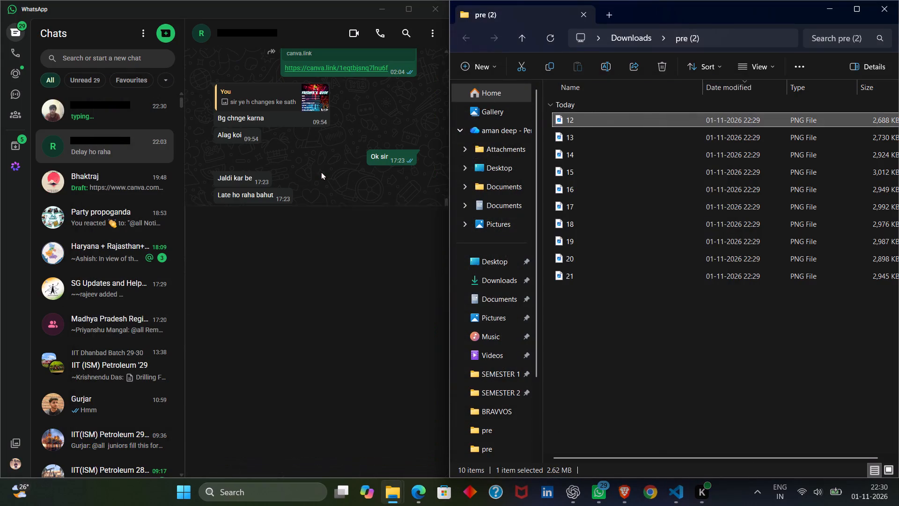
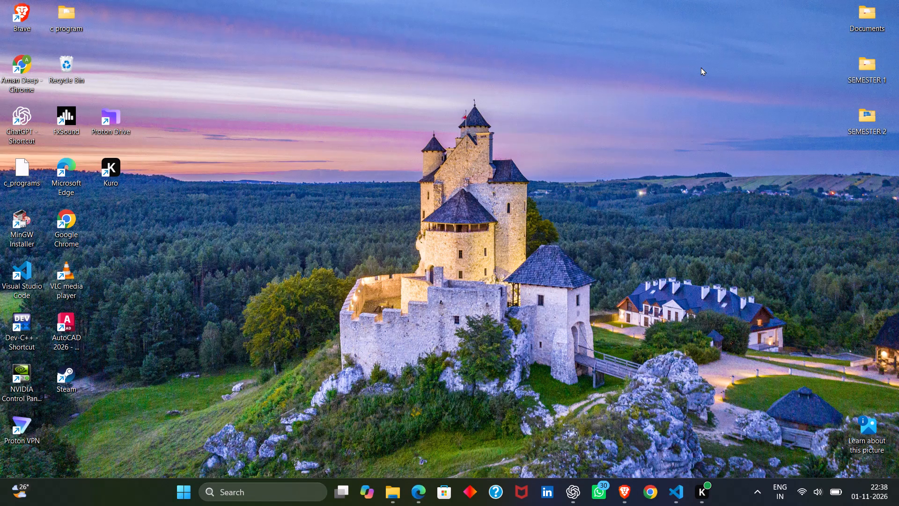
Switch to Edge and close the Freshers Guide document and Fresher's guide 2026 design, leaving the pre Instagram posts open.
click(586, 12)
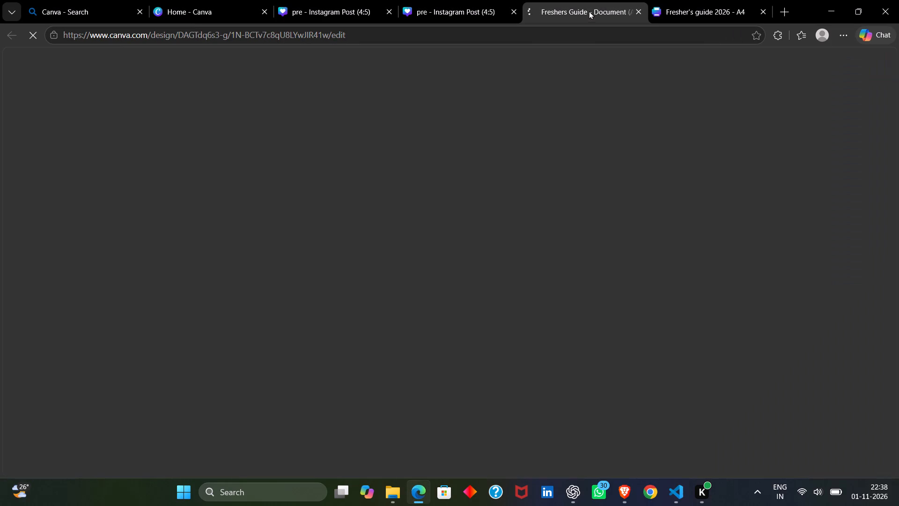
click(636, 8)
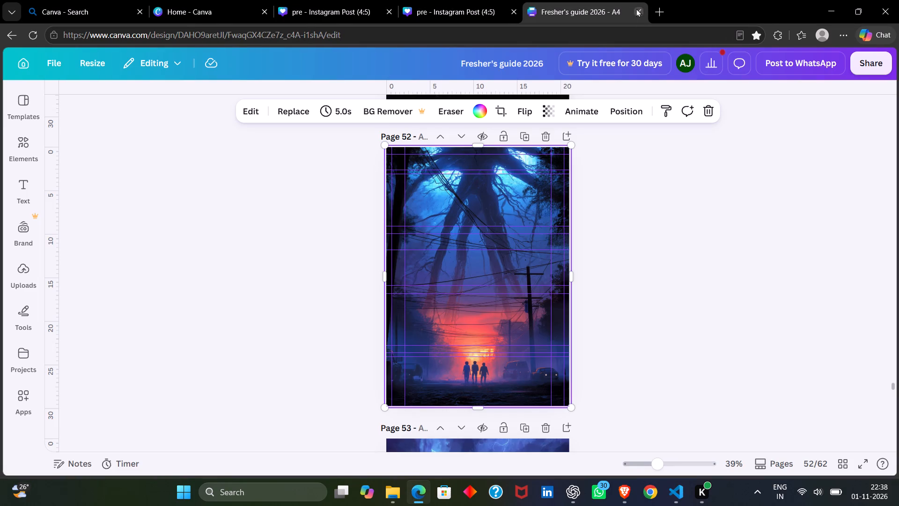
click(636, 8)
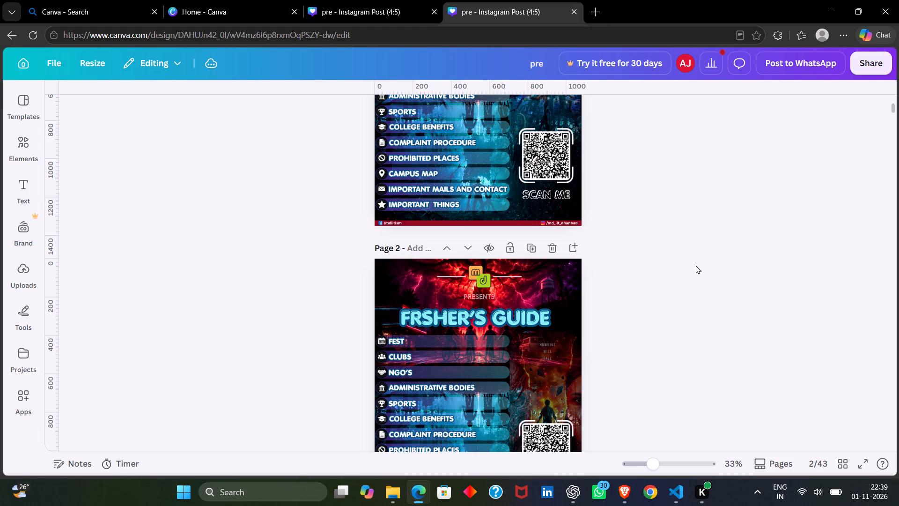
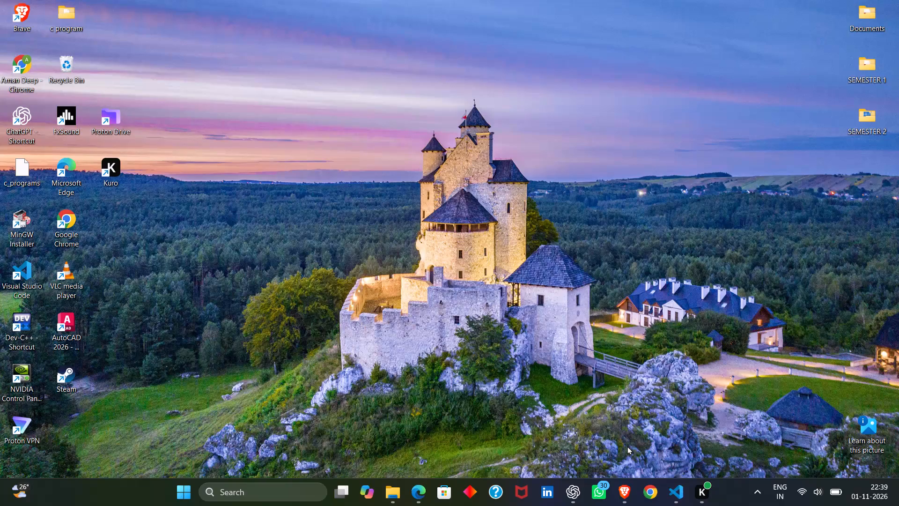
Switch to File Explorer and bring up the pre (1) downloads folder with the exported PNG pages.
click(388, 499)
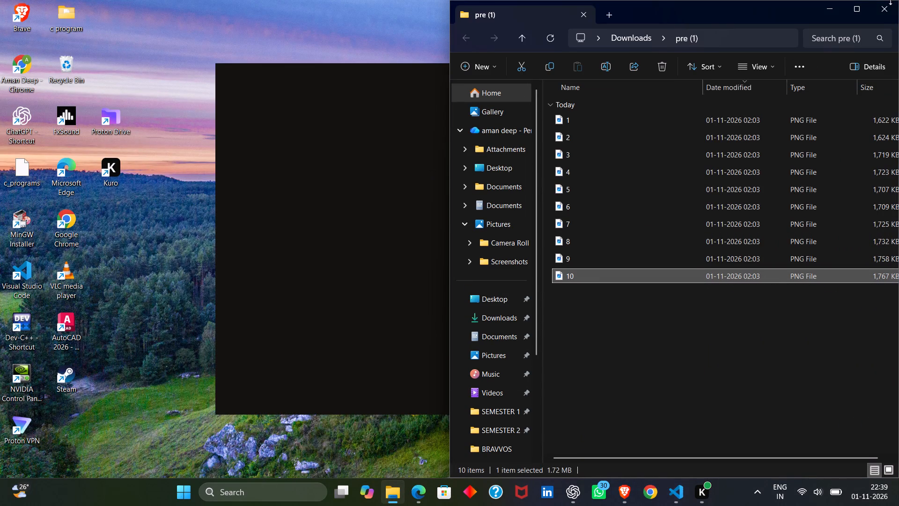
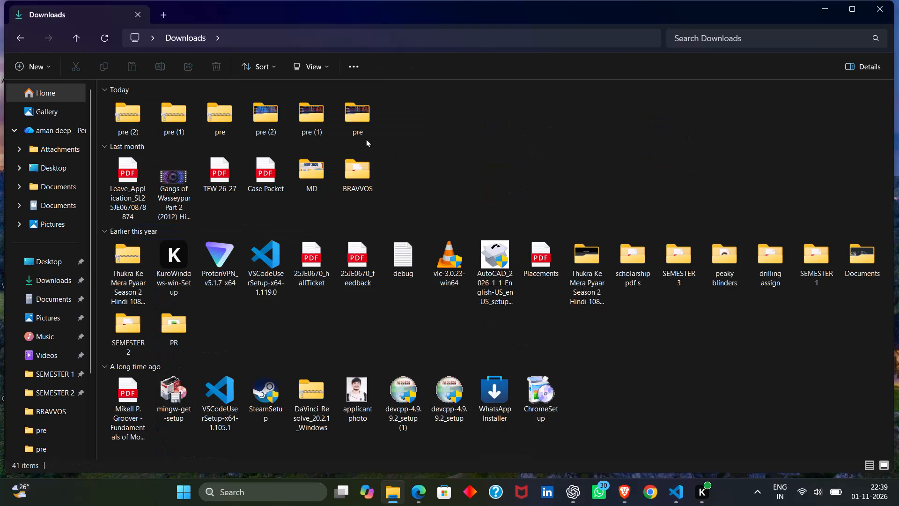
Try to move today's six pre folders and zip archives from Downloads into the MD folder, dismissing the replacement of same-named files.
drag(383, 115, 127, 119)
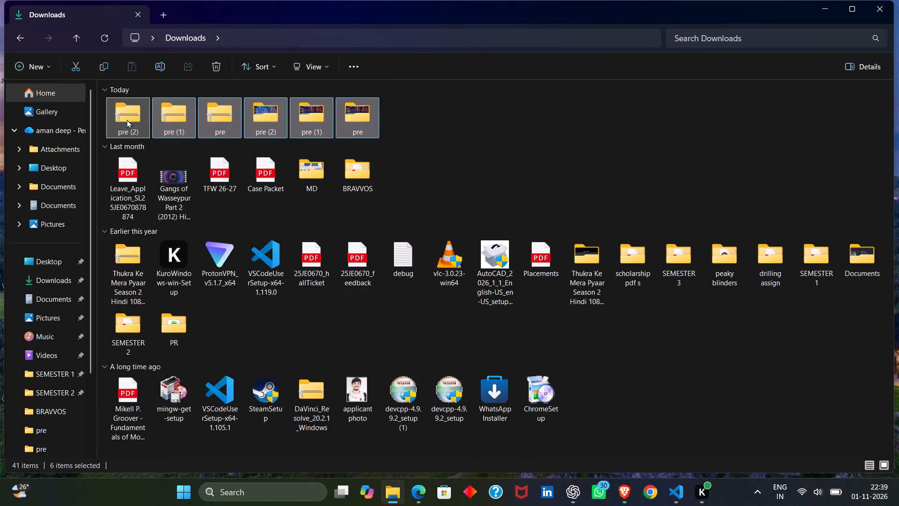
click(75, 60)
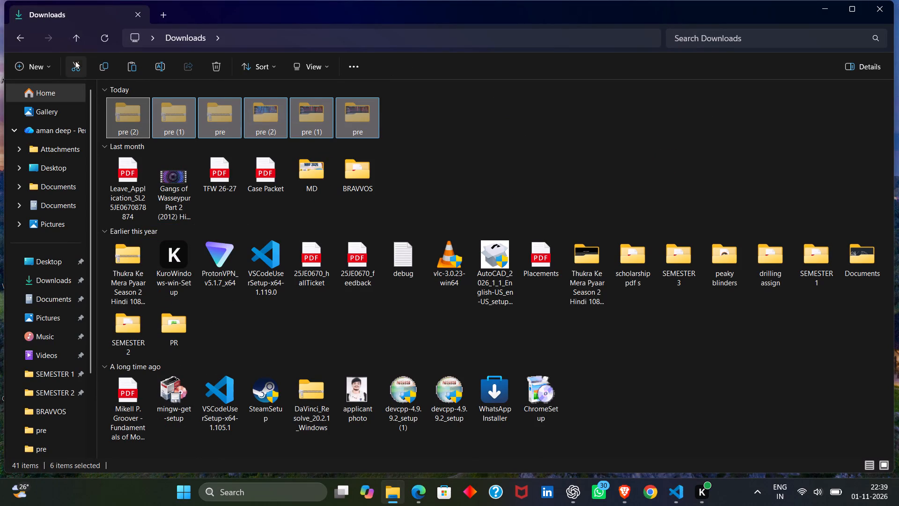
double_click(318, 191)
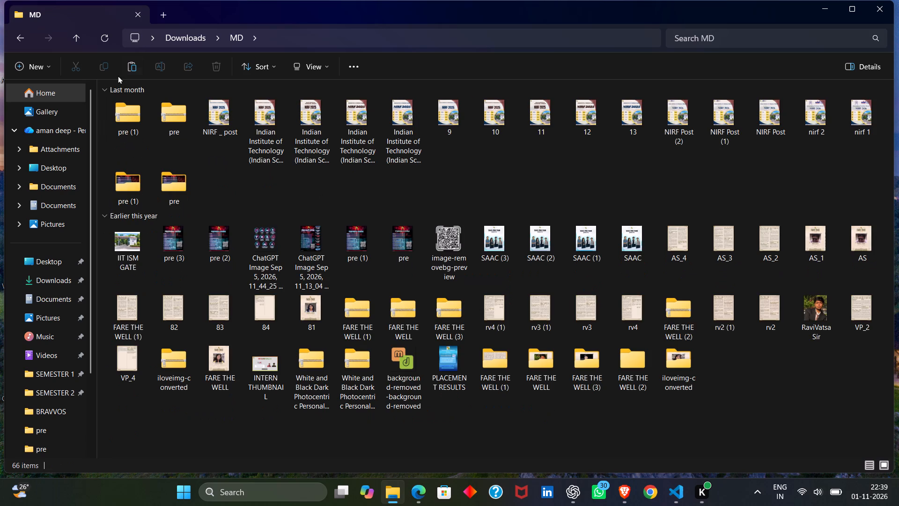
click(131, 68)
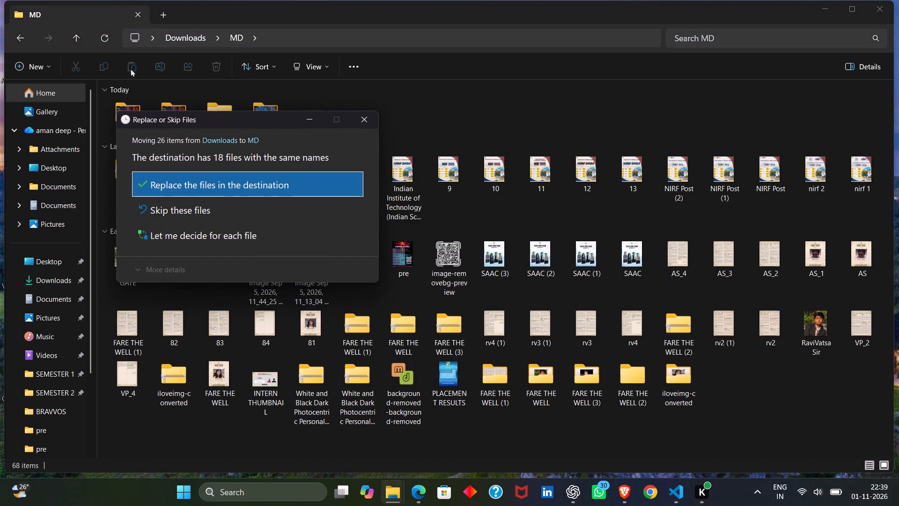
click(355, 126)
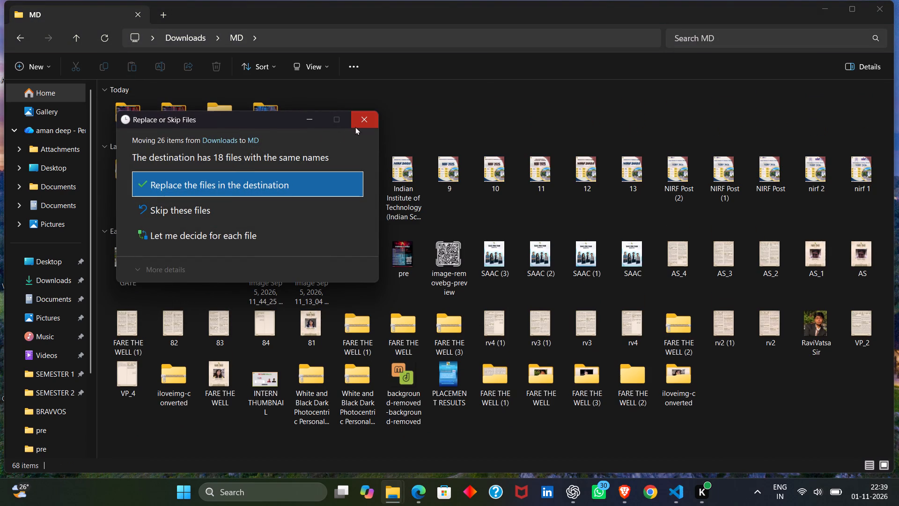
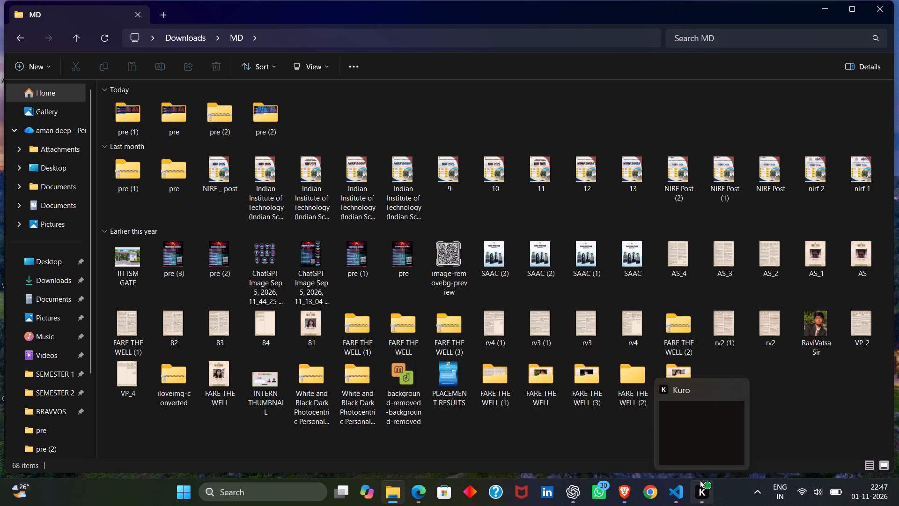
Return to Downloads and rename today's zip archive pre (1) as fg 1.
scroll(700, 480, right, 8)
click(17, 34)
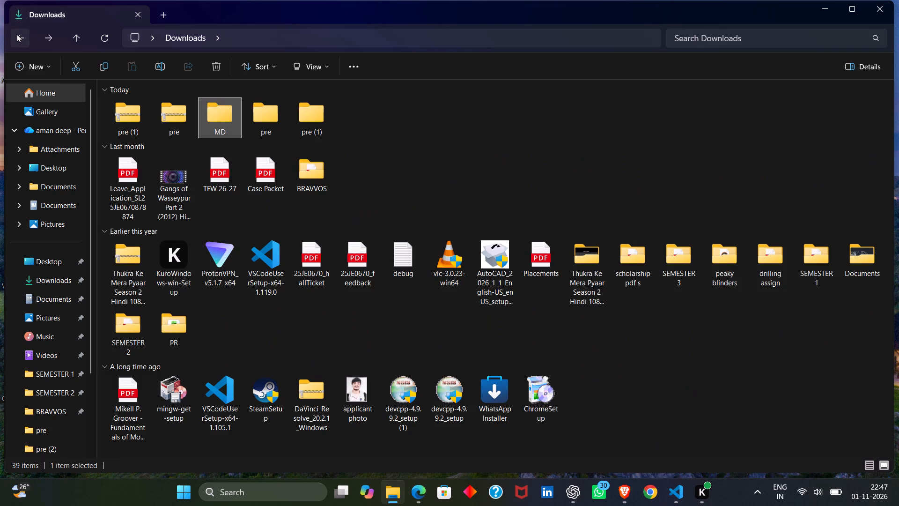
click(852, 9)
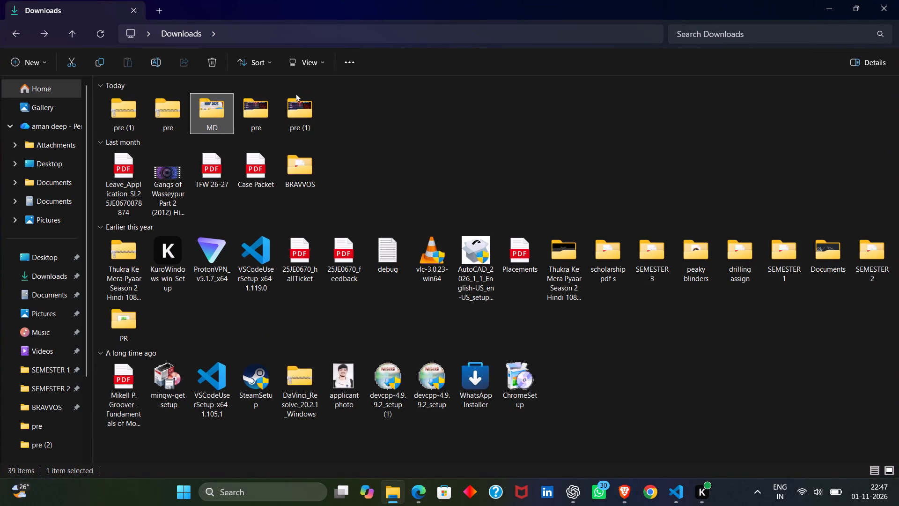
click(145, 121)
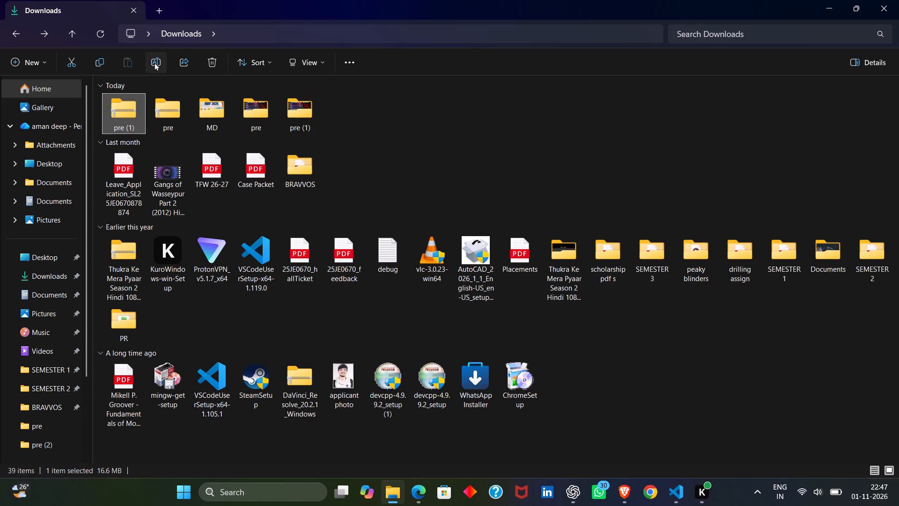
click(155, 62)
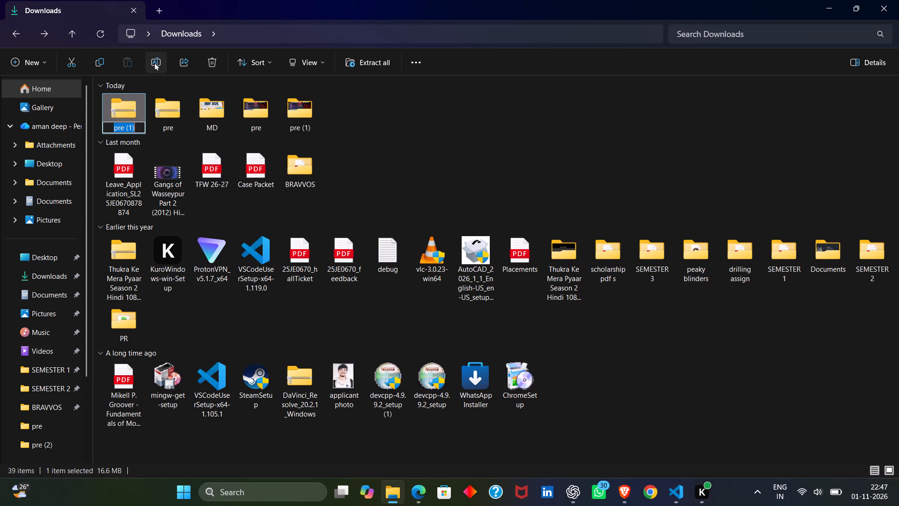
text(fg 1)
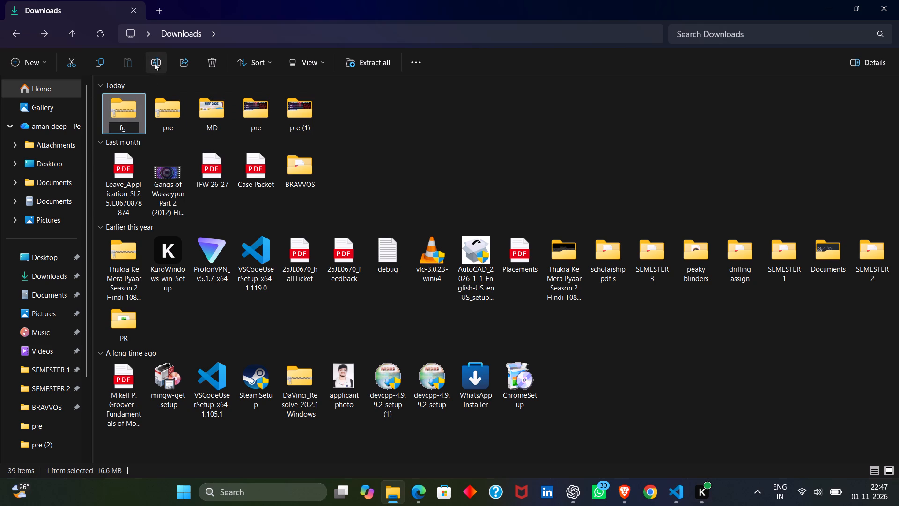
key(Return)
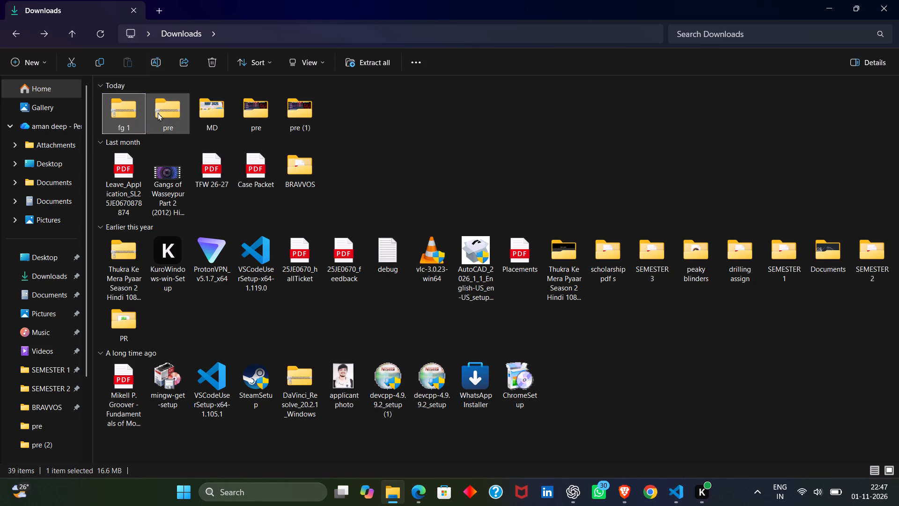
Rename today's zip archive pre in Downloads as fg 2.
click(161, 118)
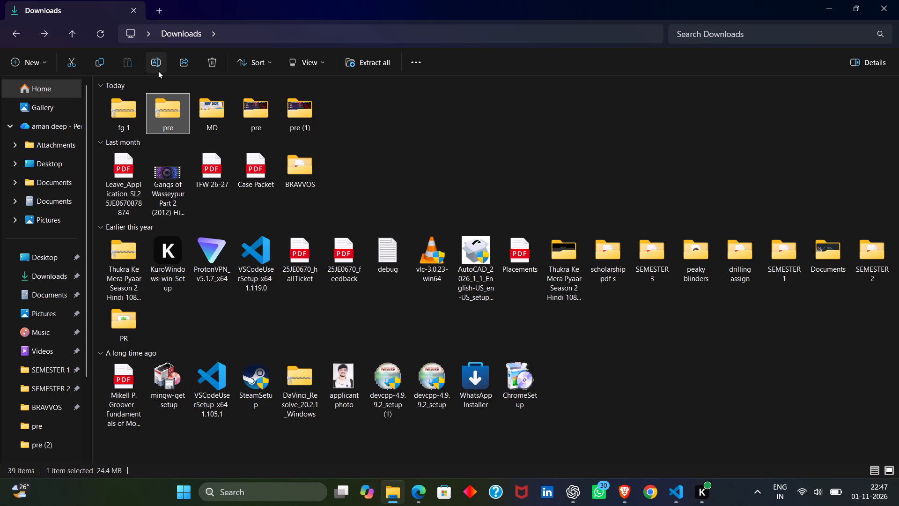
click(158, 67)
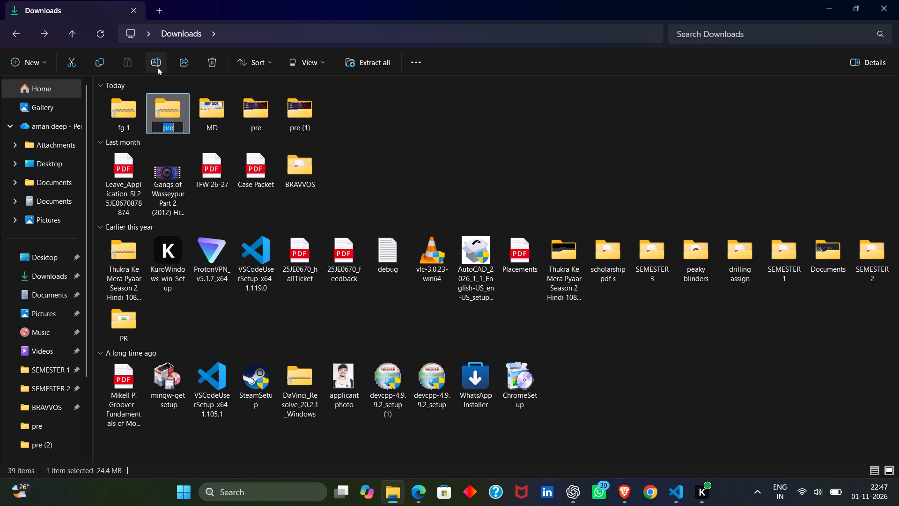
text(fg 2)
key(Return)
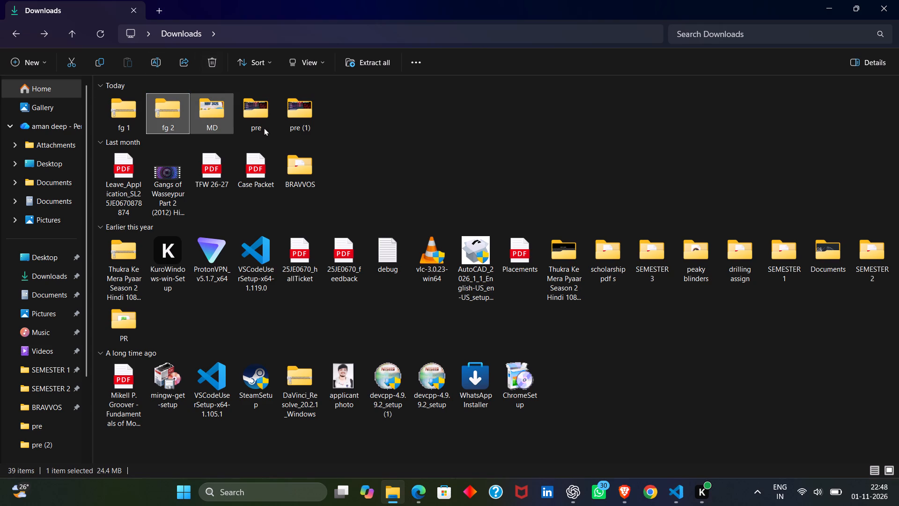
Rename today's extracted folder pre in Downloads as fg 1.
click(265, 128)
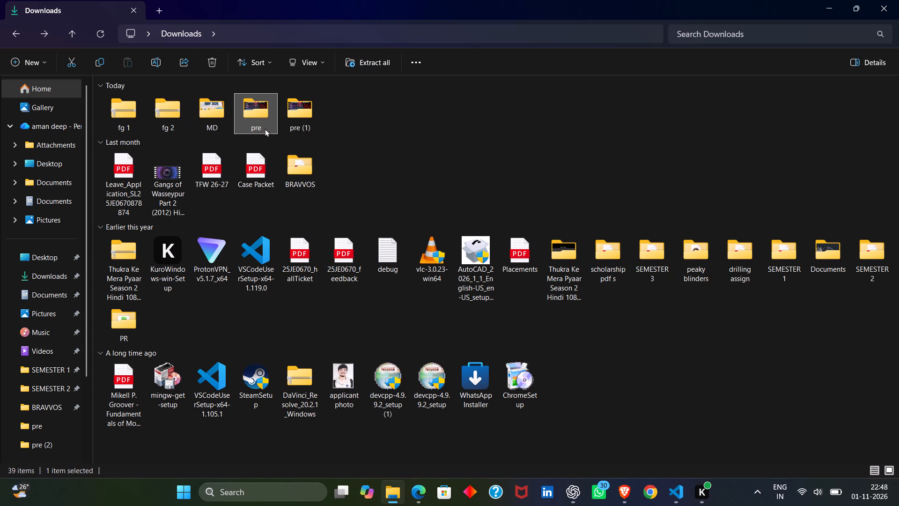
click(158, 60)
text(fg 1)
key(Return)
Rename today's extracted folder pre (1) in Downloads as fg 2.
click(295, 120)
click(160, 55)
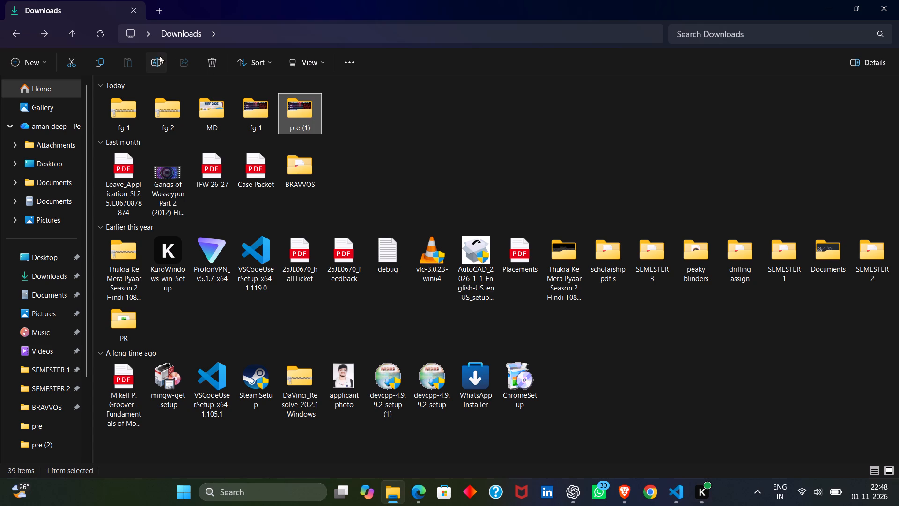
text(fh 2)
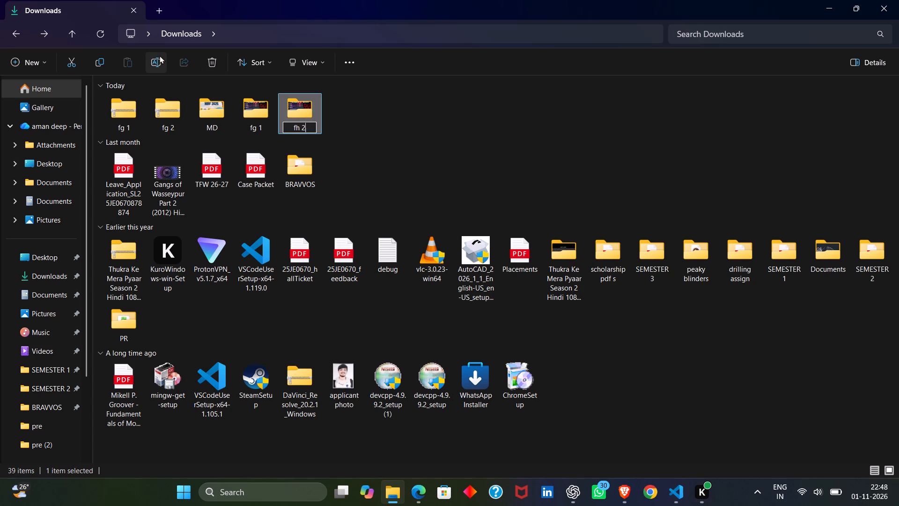
key(BackSpace)
key(BackSpace)
key(BackSpace)
key(h)
key(BackSpace)
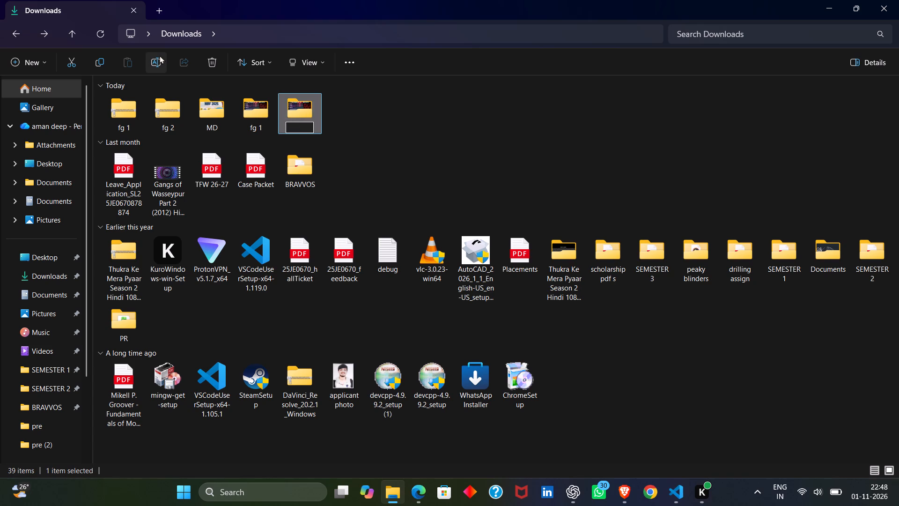
text(g 2)
key(Return)
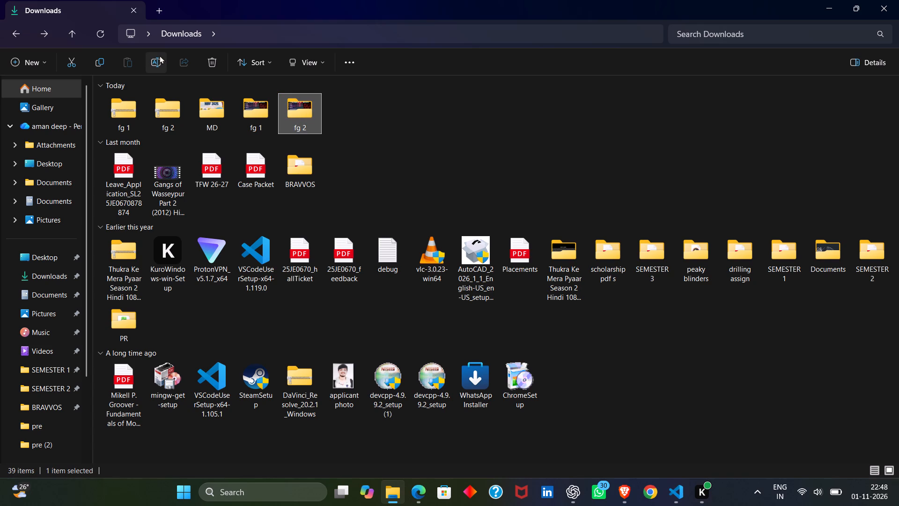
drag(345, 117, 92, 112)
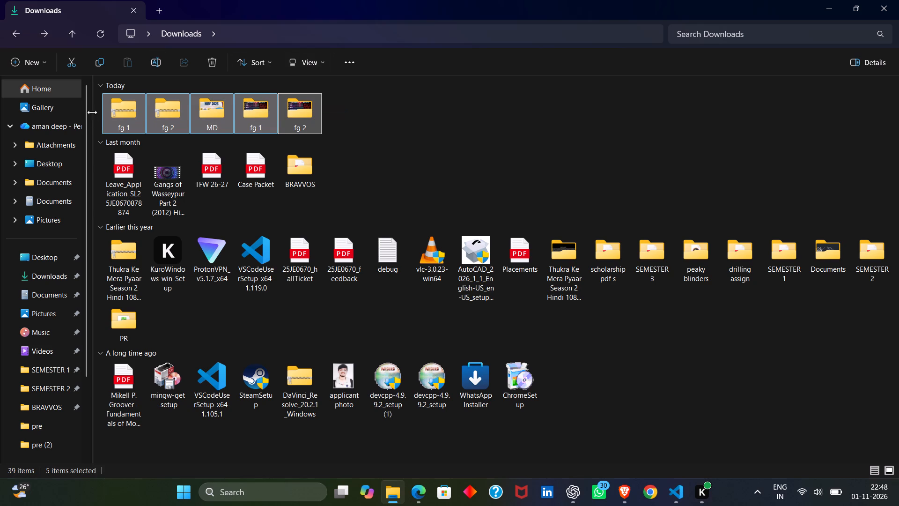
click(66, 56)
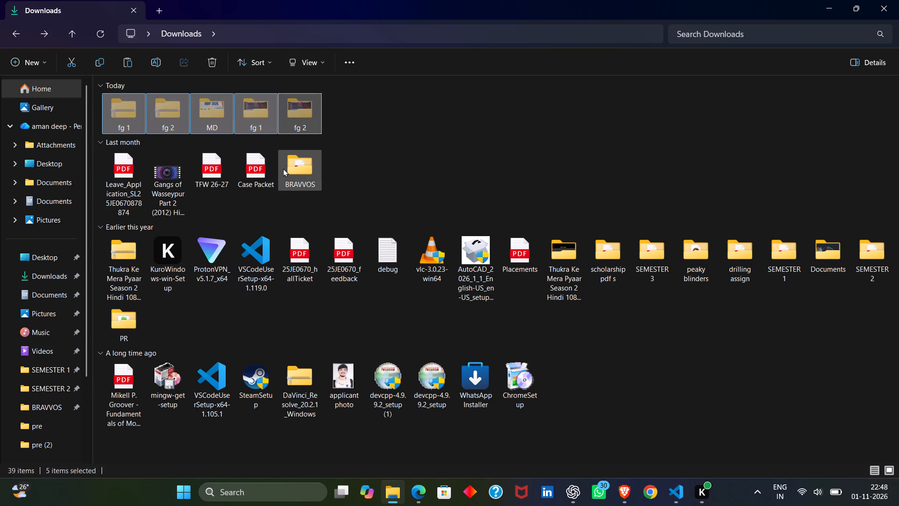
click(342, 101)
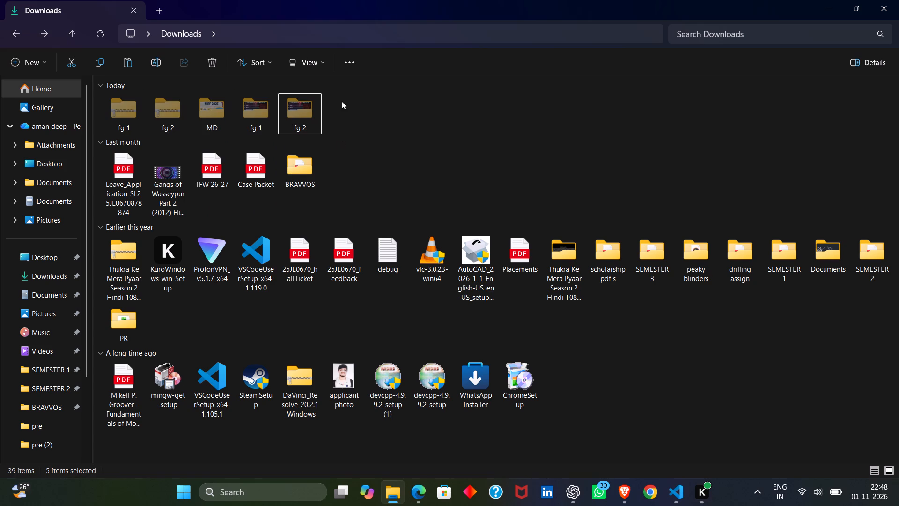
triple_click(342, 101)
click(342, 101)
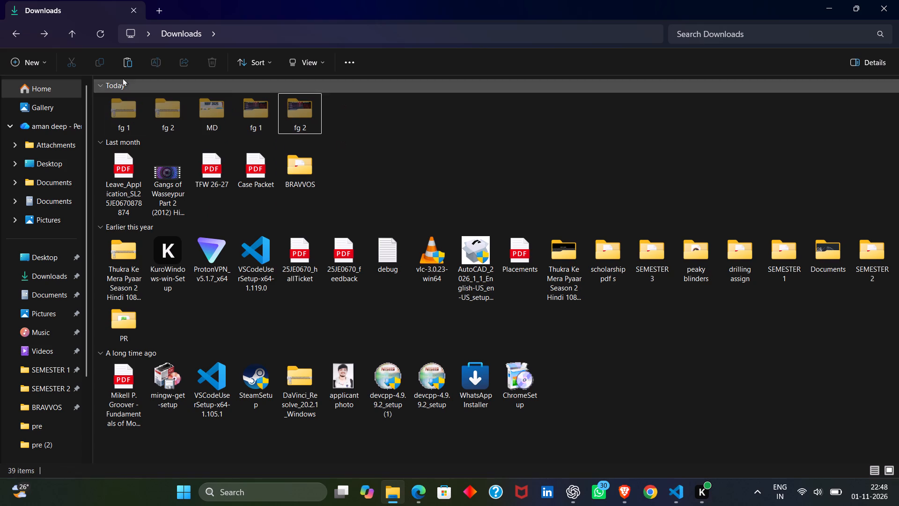
Move the extracted folders fg 1 and fg 2 from Downloads into the MD folder.
drag(349, 110, 246, 104)
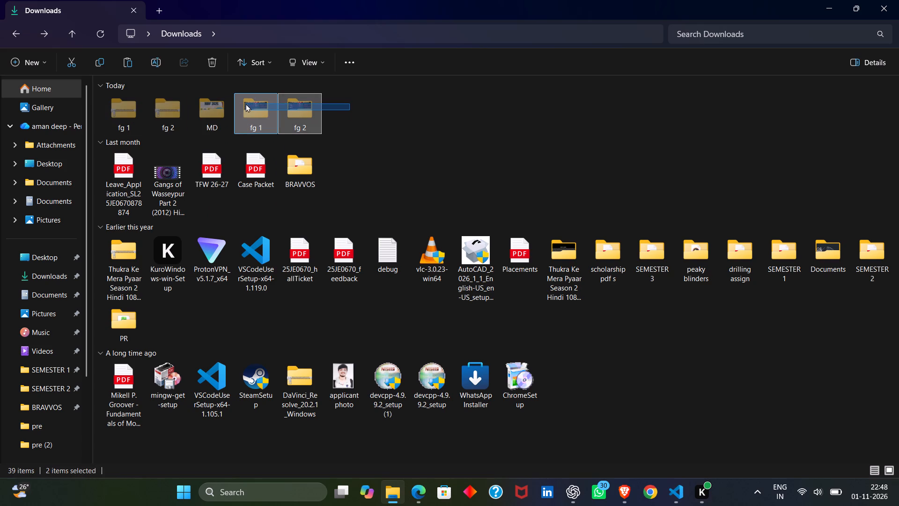
click(75, 57)
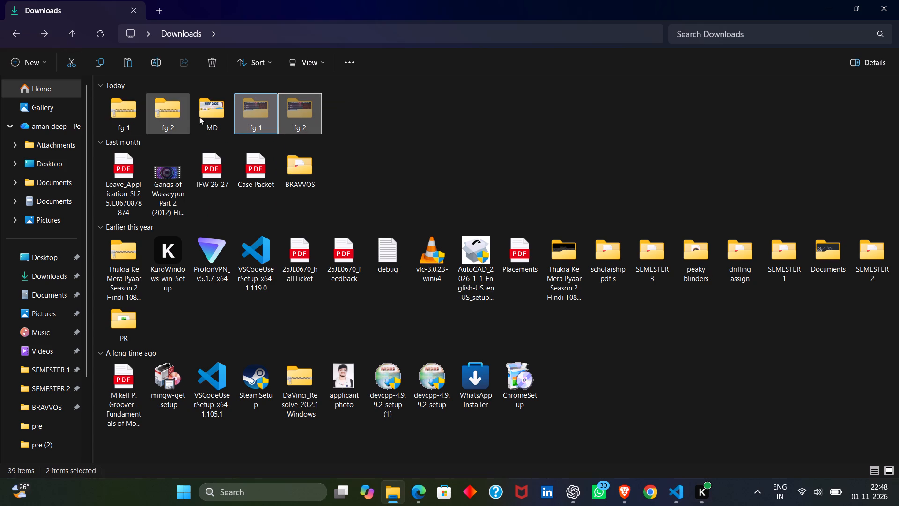
double_click(199, 116)
click(123, 66)
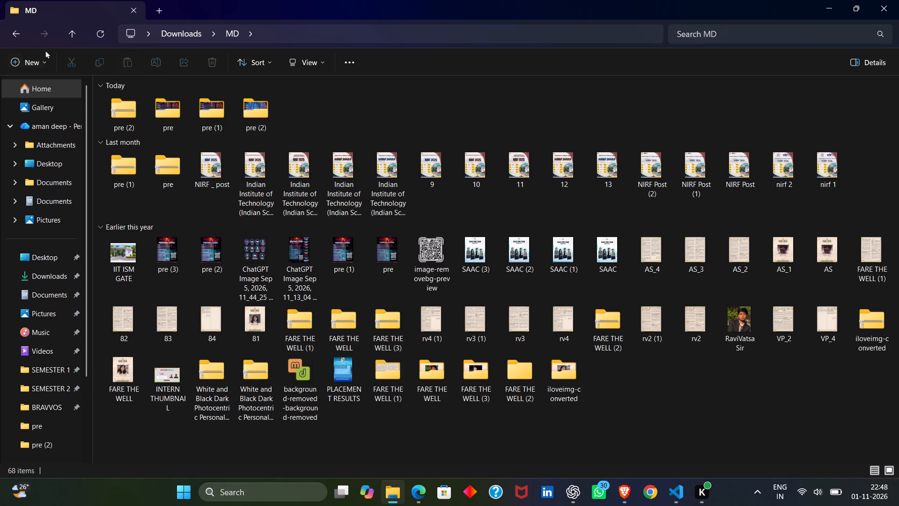
Move the zip archives fg 1 and fg 2 from Downloads into the MD folder, leaving MD itself out of the selection.
click(16, 35)
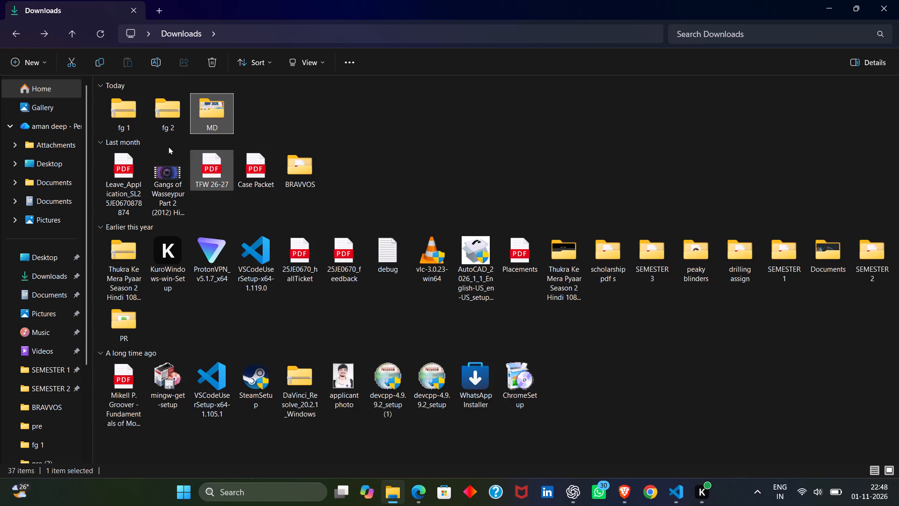
drag(96, 112, 191, 99)
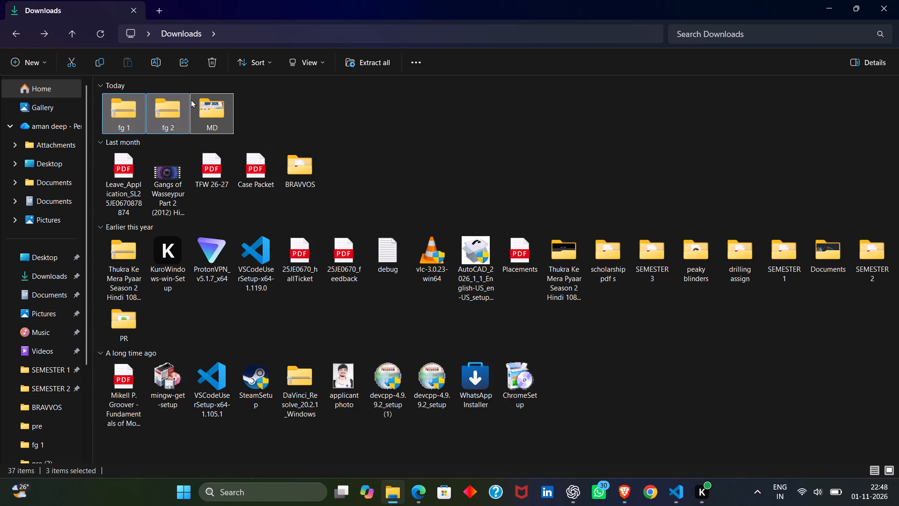
drag(88, 118, 100, 115)
click(100, 115)
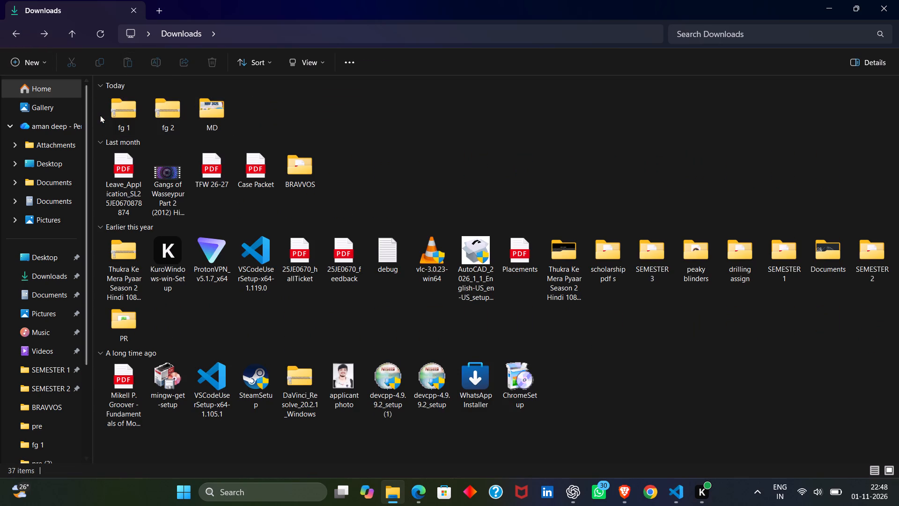
drag(100, 115, 164, 112)
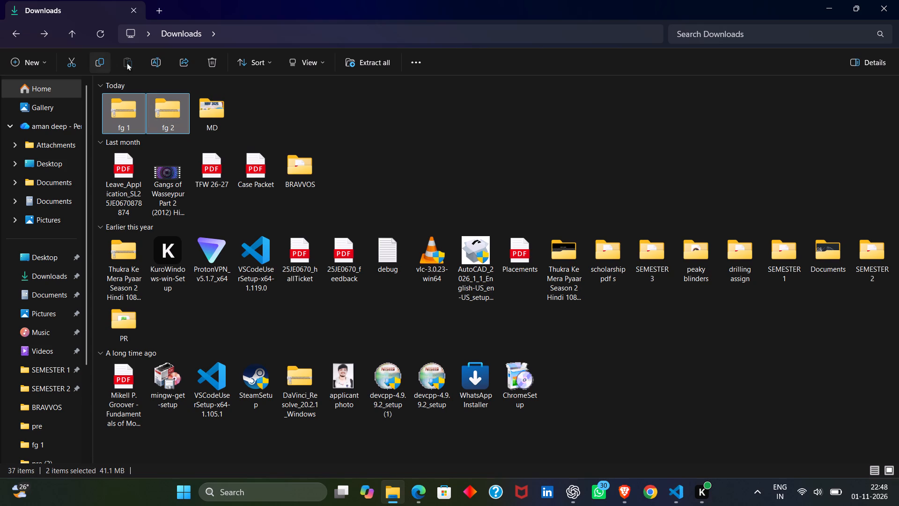
click(78, 60)
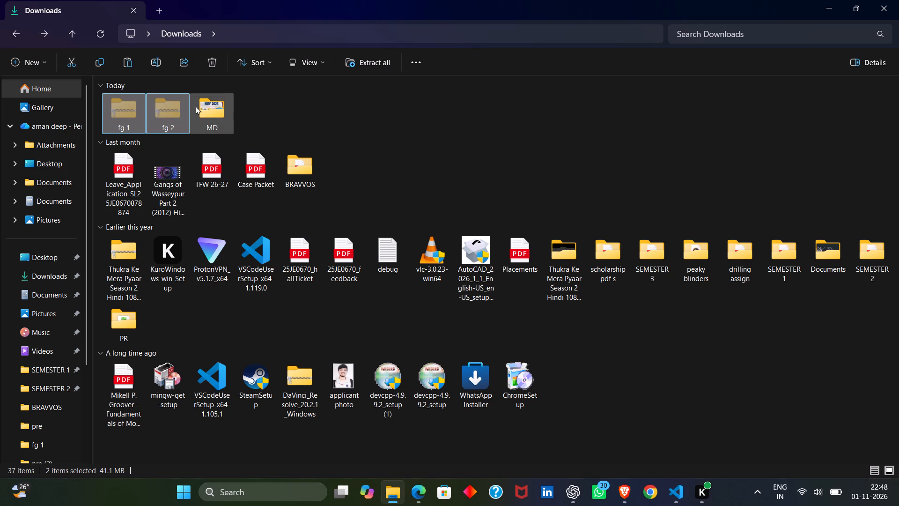
double_click(191, 104)
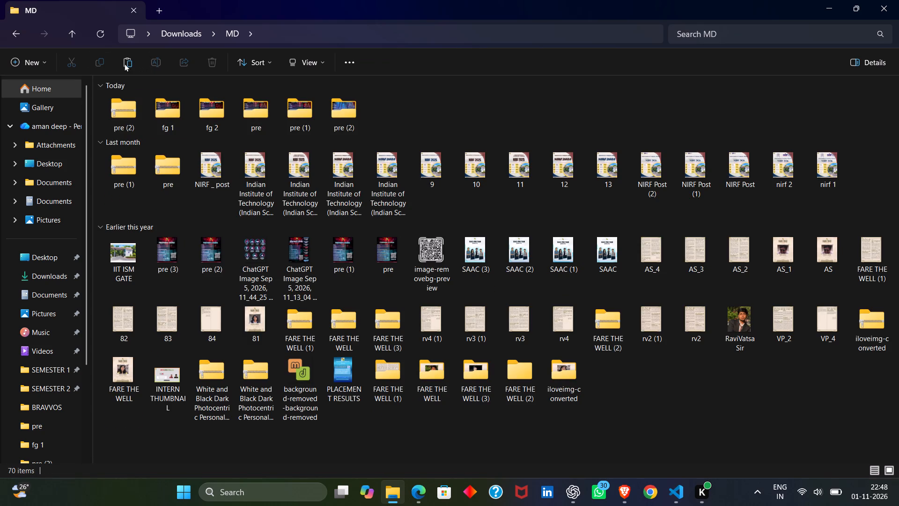
click(125, 63)
click(16, 32)
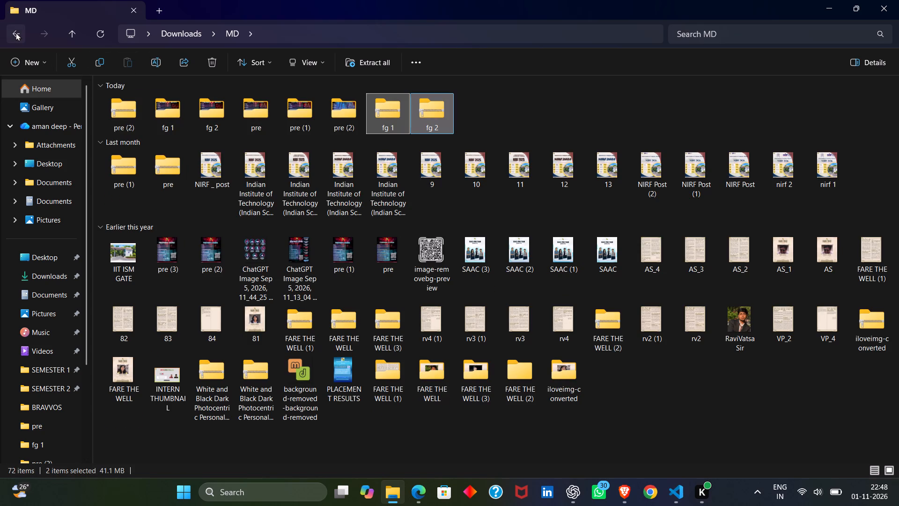
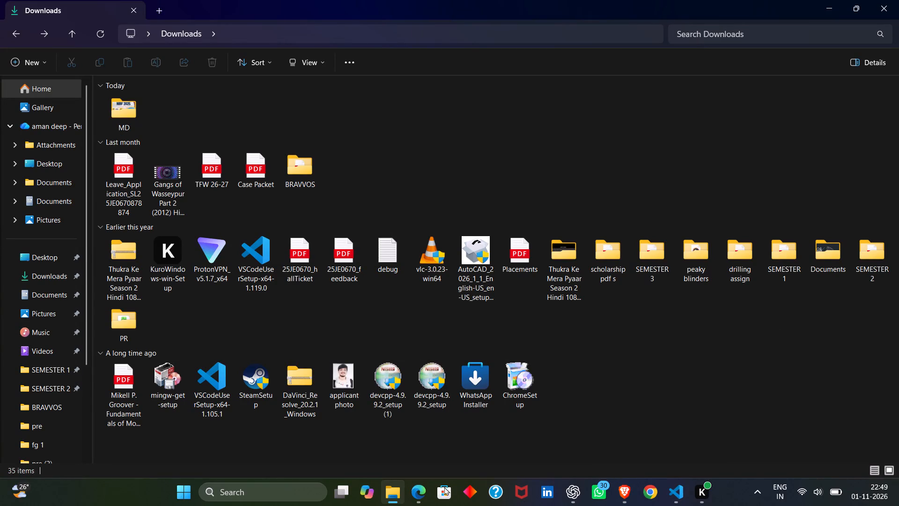
Switch to the Canva design pre in Edge and show all its pages in grid view.
click(421, 497)
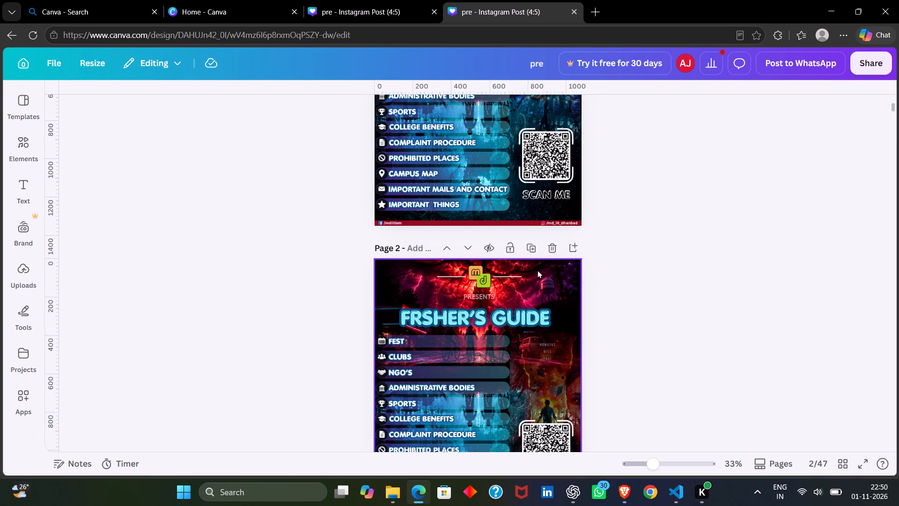
scroll(538, 270, up, 6)
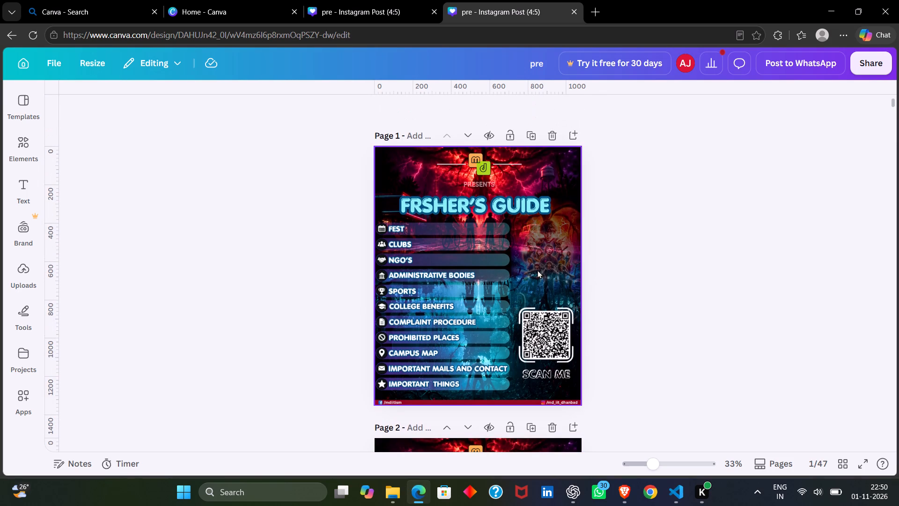
scroll(538, 270, down, 3)
scroll(538, 270, up, 2)
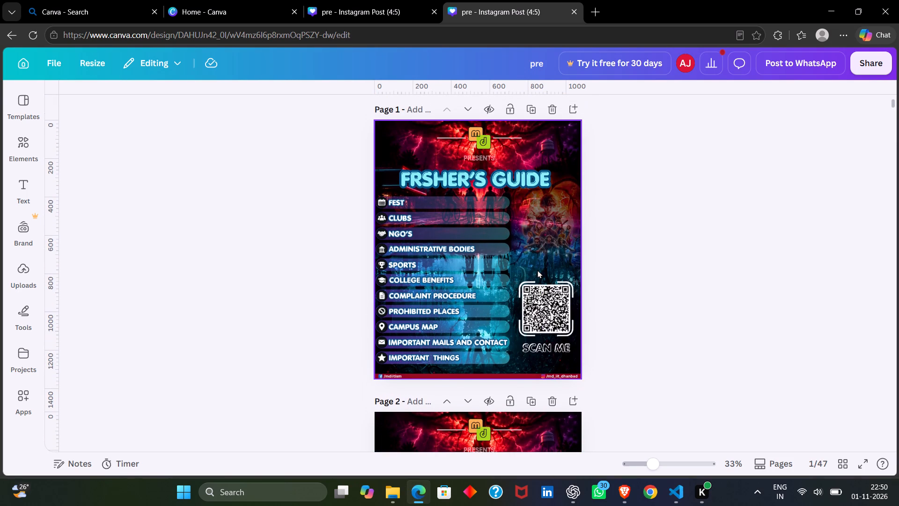
scroll(560, 186, down, 7)
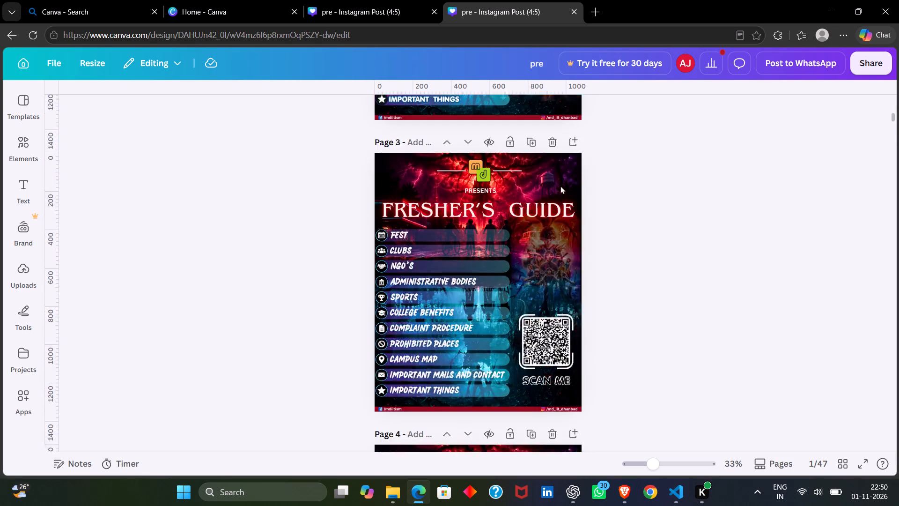
scroll(560, 186, down, 19)
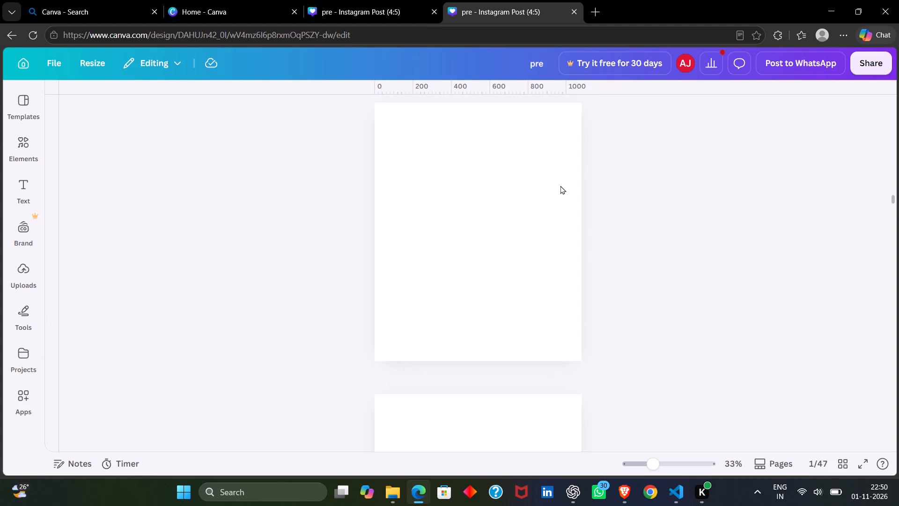
click(835, 461)
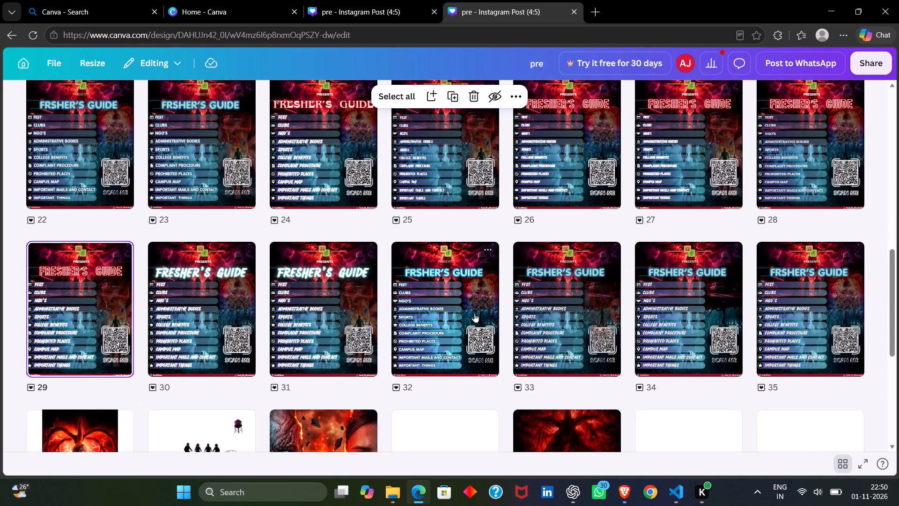
Move background page 41, with the red lightning tree and silhouettes, to position 12, directly after blank page 11.
scroll(474, 313, down, 4)
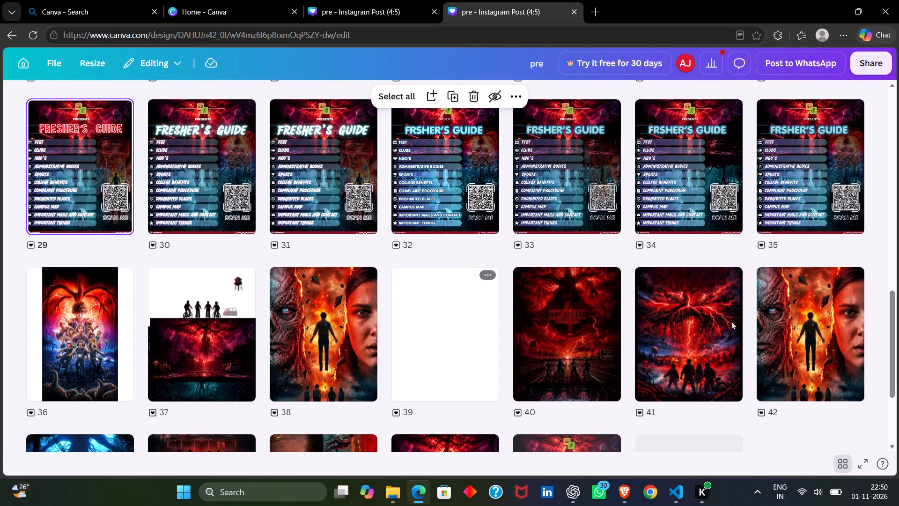
drag(681, 313, 508, 167)
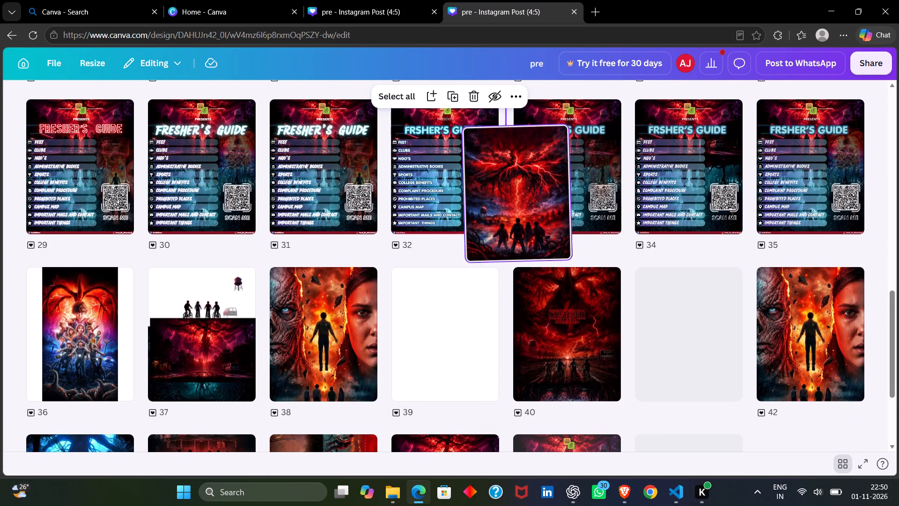
drag(508, 167, 505, 164)
scroll(505, 164, up, 4)
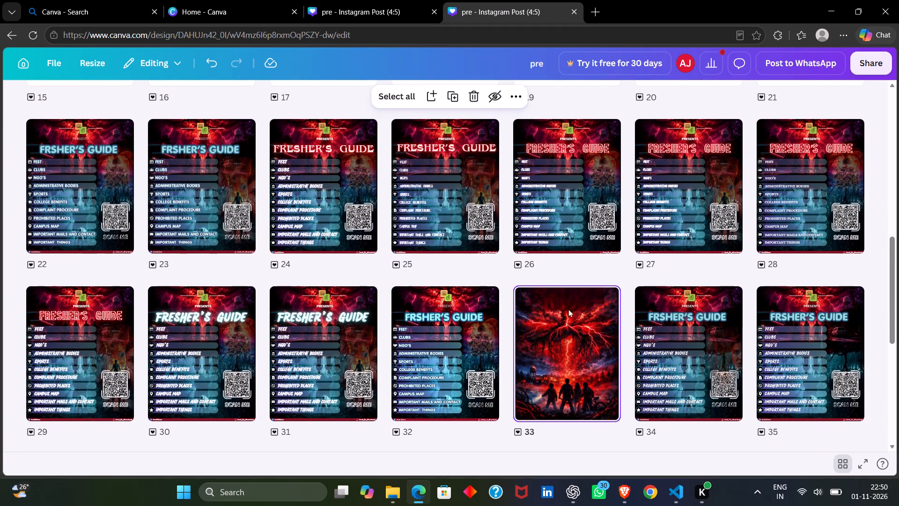
scroll(585, 350, up, 1)
drag(567, 390, 545, 349)
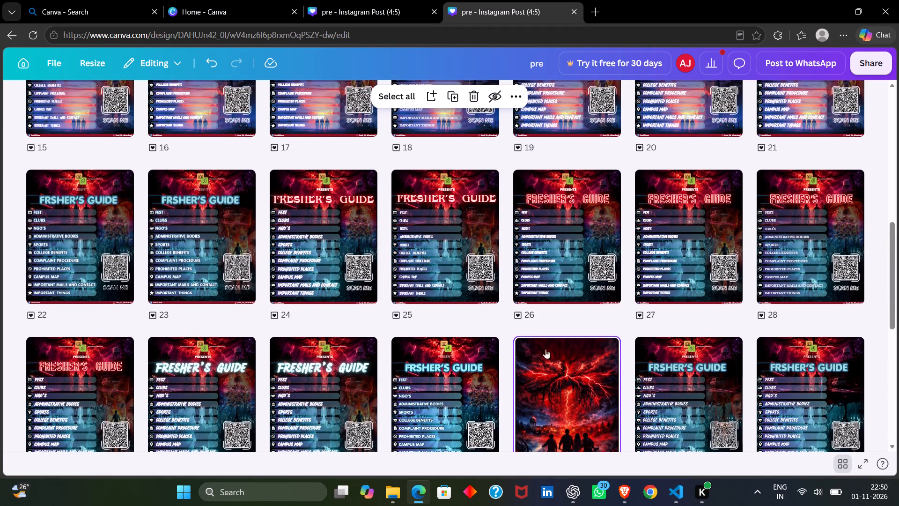
drag(545, 349, 505, 190)
scroll(505, 190, up, 3)
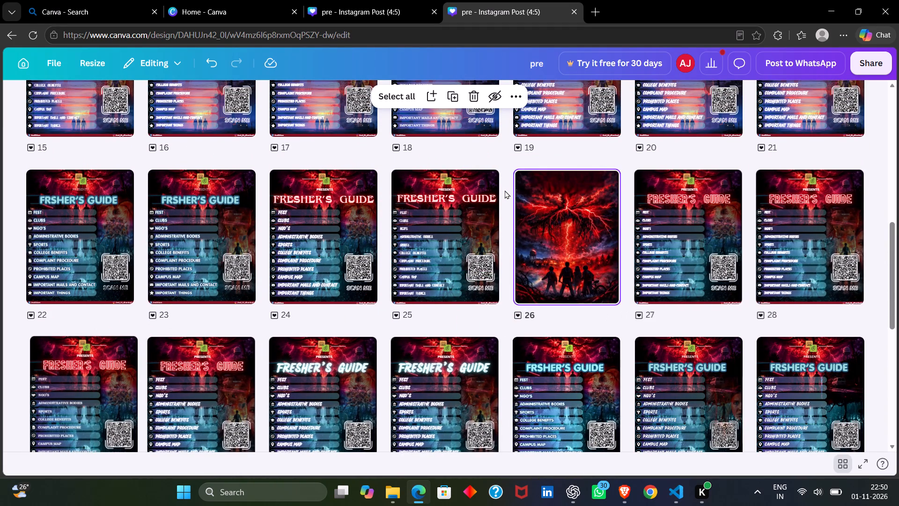
scroll(505, 190, up, 3)
scroll(505, 190, down, 1)
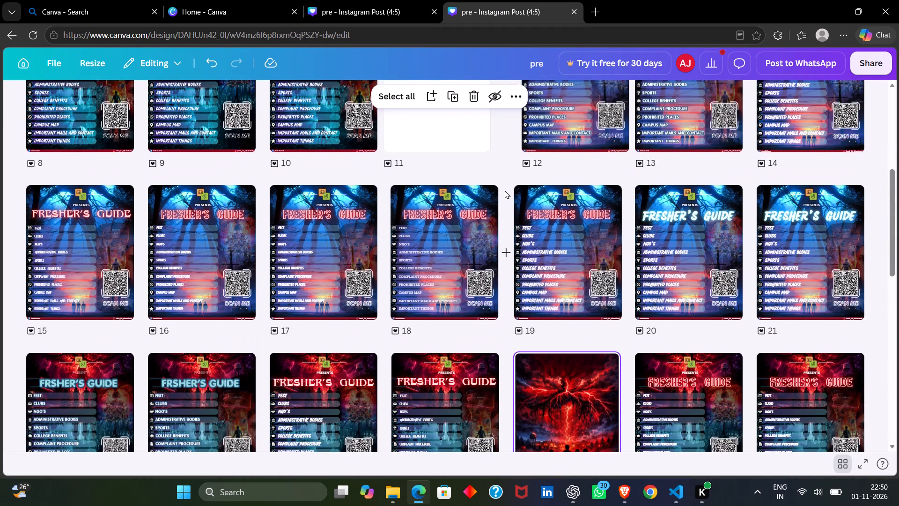
drag(583, 417, 523, 156)
Move background page 44, with the row of dark silhouettes above a red upside-down scene, to position 12, directly after blank page 11.
scroll(523, 156, down, 5)
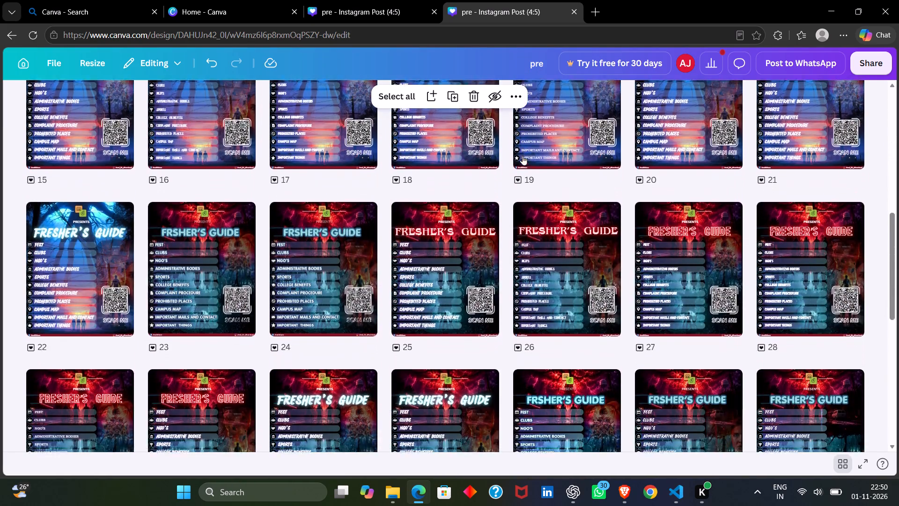
scroll(523, 156, down, 6)
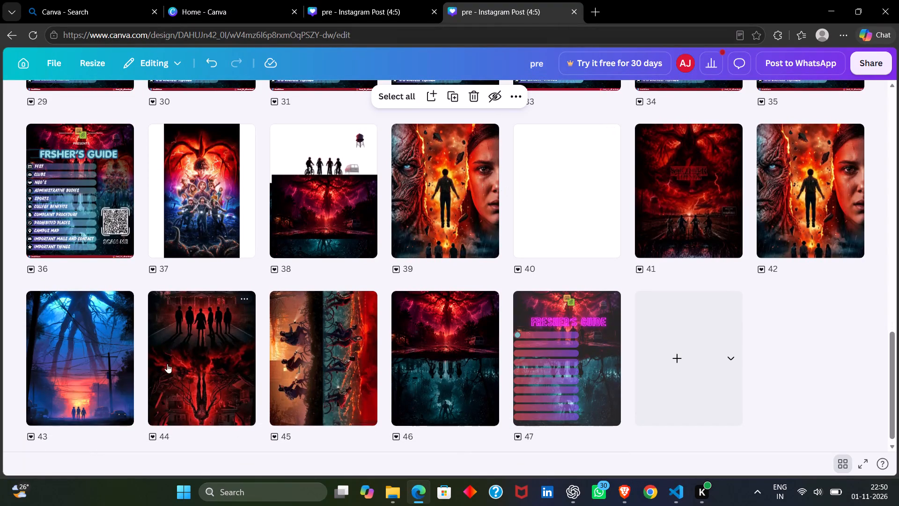
drag(167, 364, 348, 136)
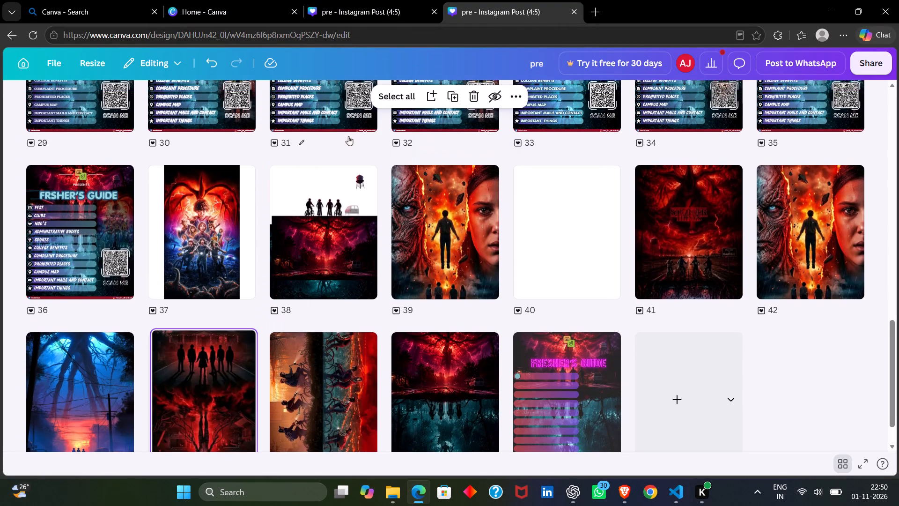
drag(166, 406, 387, 186)
scroll(387, 186, up, 4)
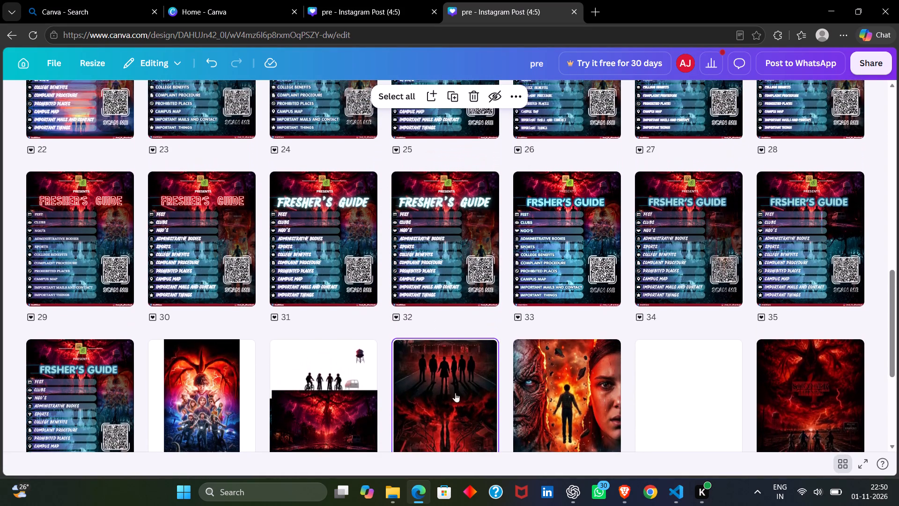
drag(455, 393, 515, 301)
scroll(515, 301, up, 1)
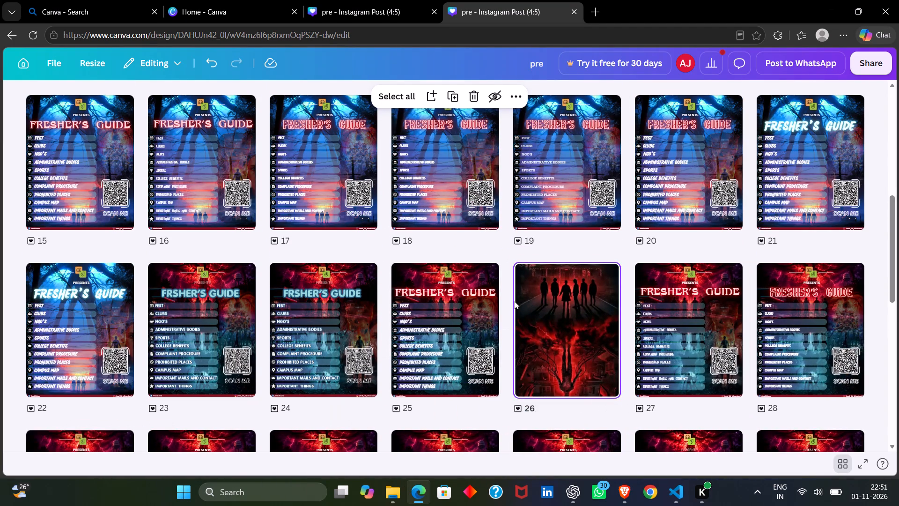
scroll(515, 301, up, 1)
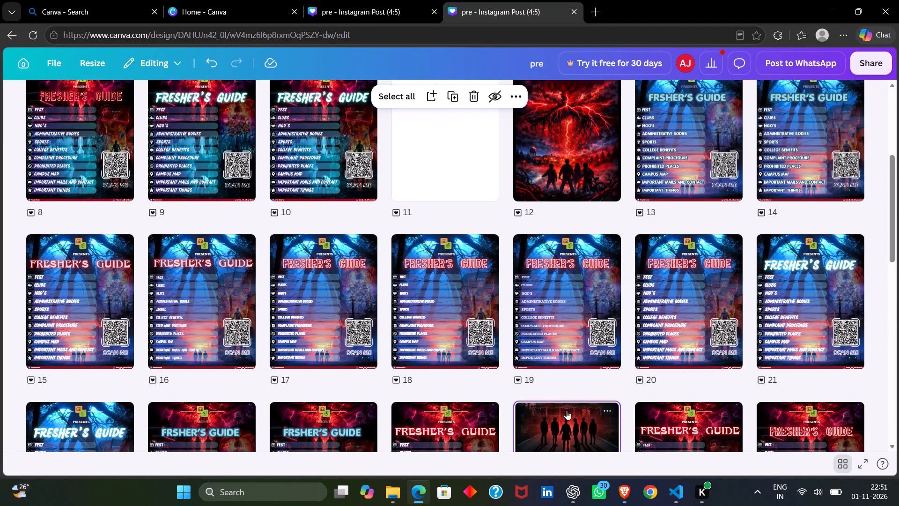
drag(567, 410, 520, 184)
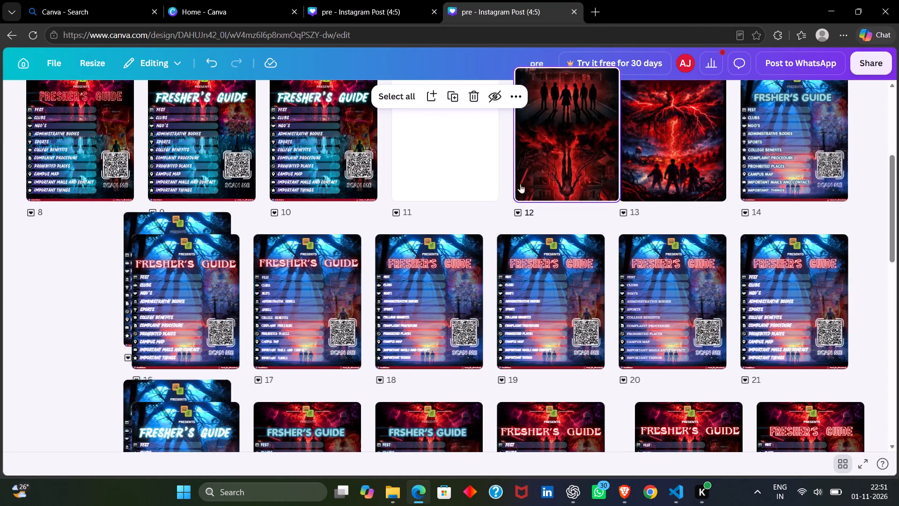
Look through the artwork pages at the end of the page grid for the next background.
scroll(520, 184, down, 9)
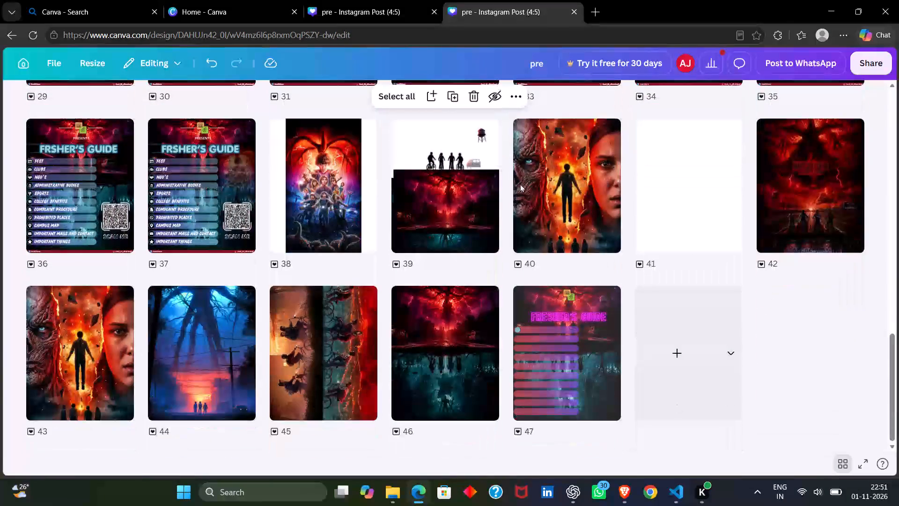
scroll(520, 184, down, 1)
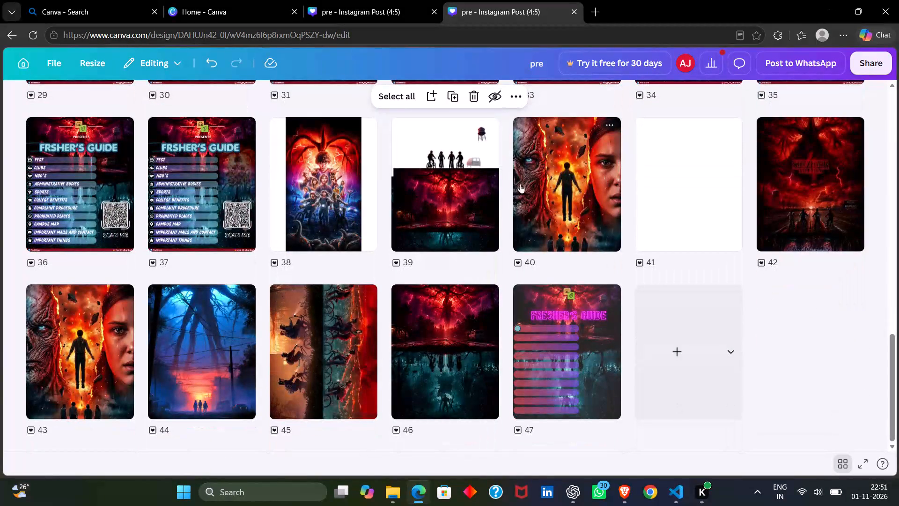
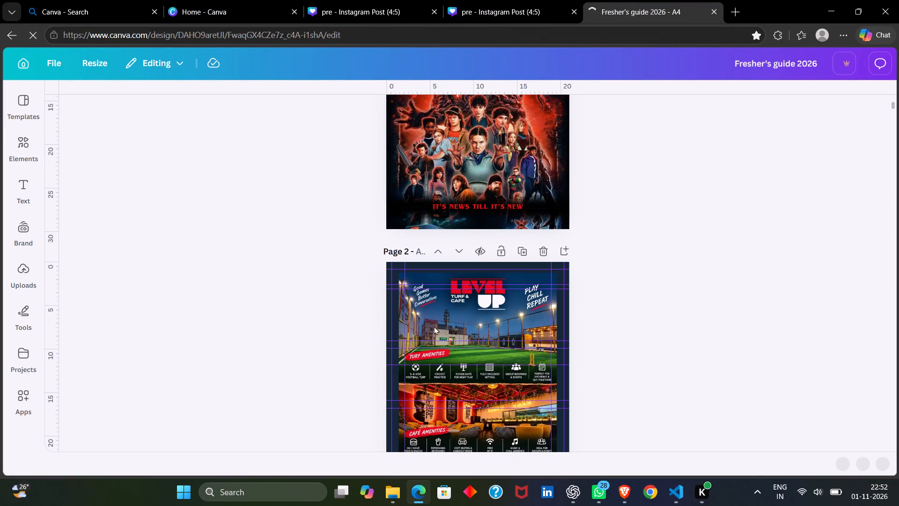
Look through the pages of the Fresher's guide 2026 design for background artwork to reuse.
scroll(555, 319, up, 3)
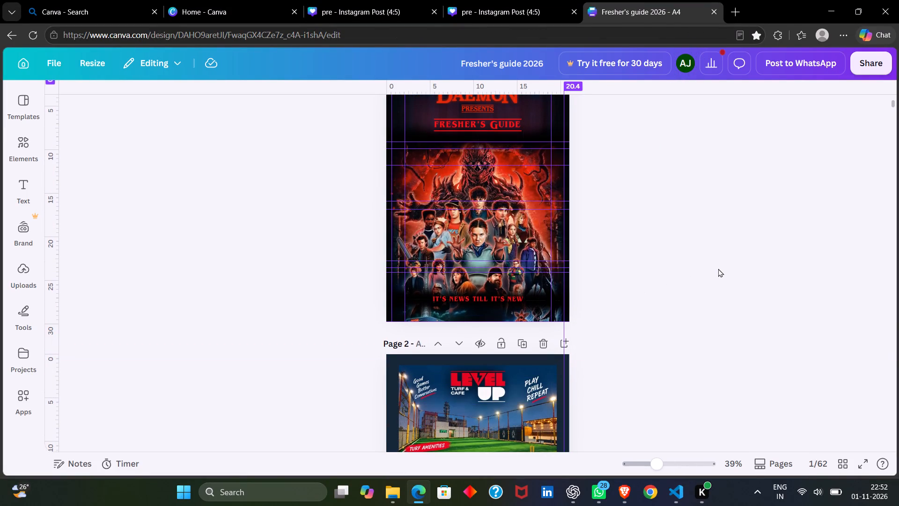
scroll(718, 268, up, 1)
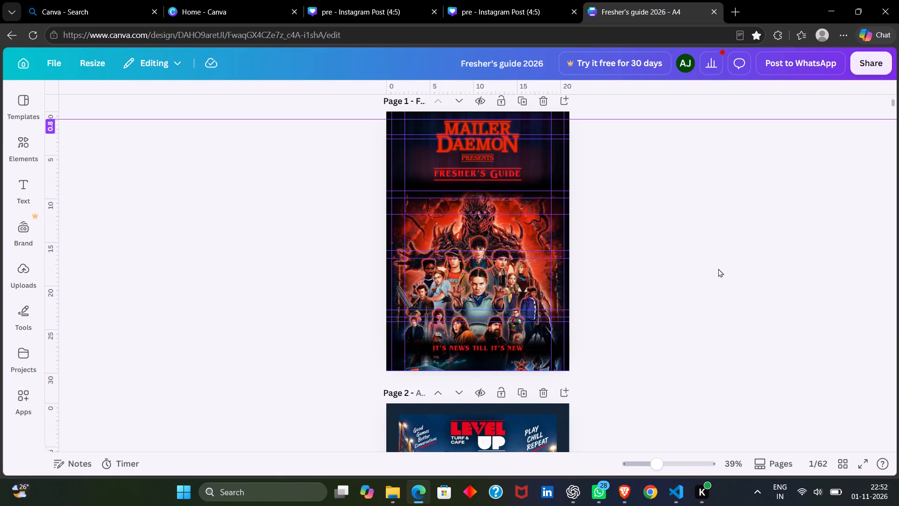
scroll(718, 268, down, 18)
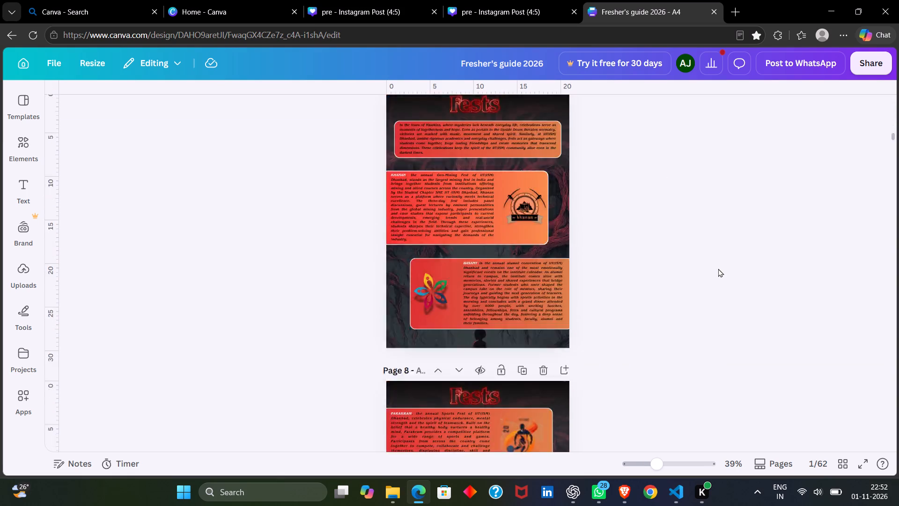
scroll(718, 268, down, 17)
scroll(718, 268, down, 9)
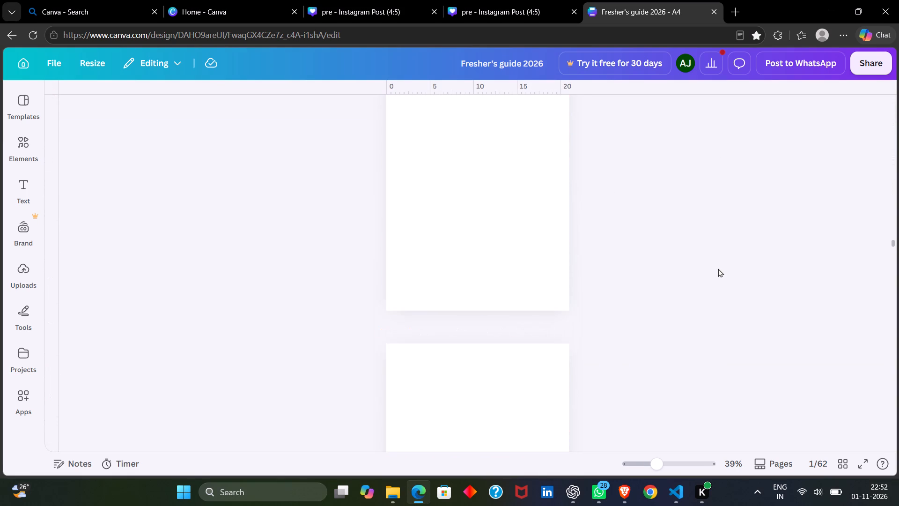
scroll(718, 268, down, 17)
scroll(718, 268, down, 9)
scroll(718, 268, down, 19)
scroll(718, 268, down, 19)
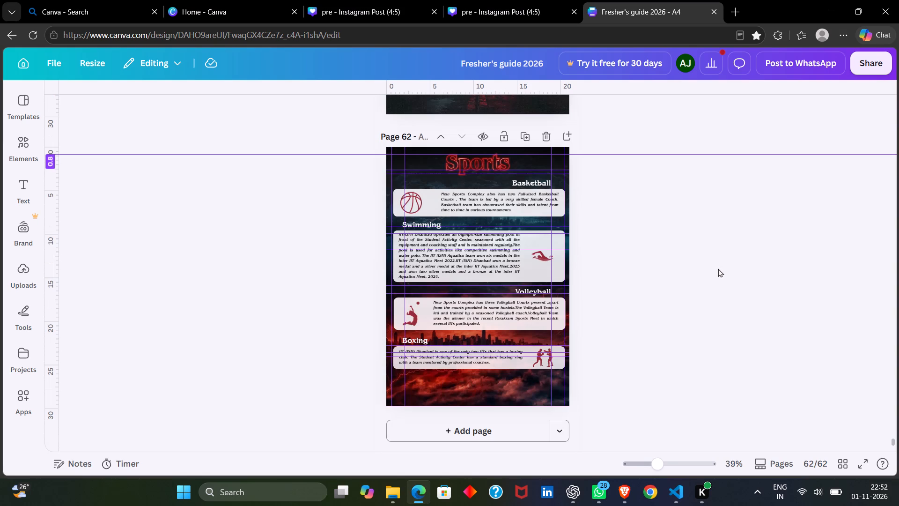
scroll(718, 268, down, 8)
Copy the background image of page 53, with blue lightning above a red sky and cyclist silhouettes.
scroll(678, 290, up, 10)
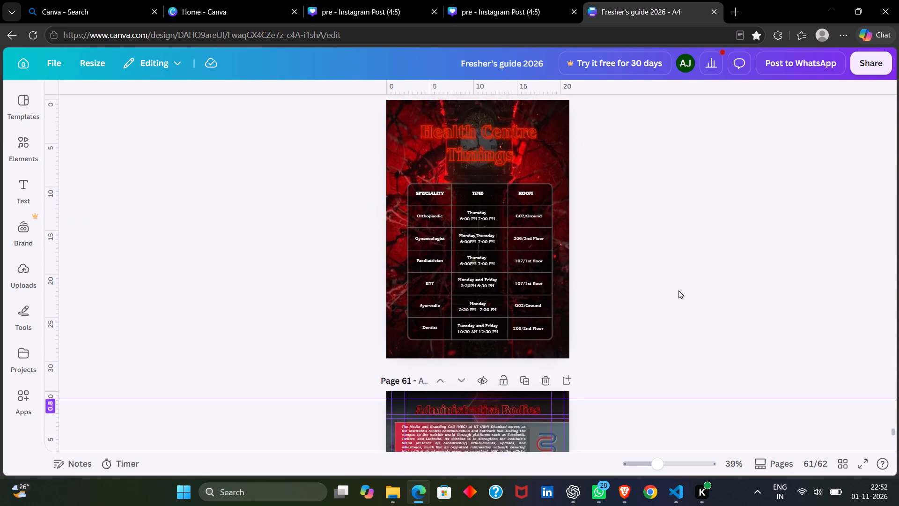
scroll(678, 290, up, 6)
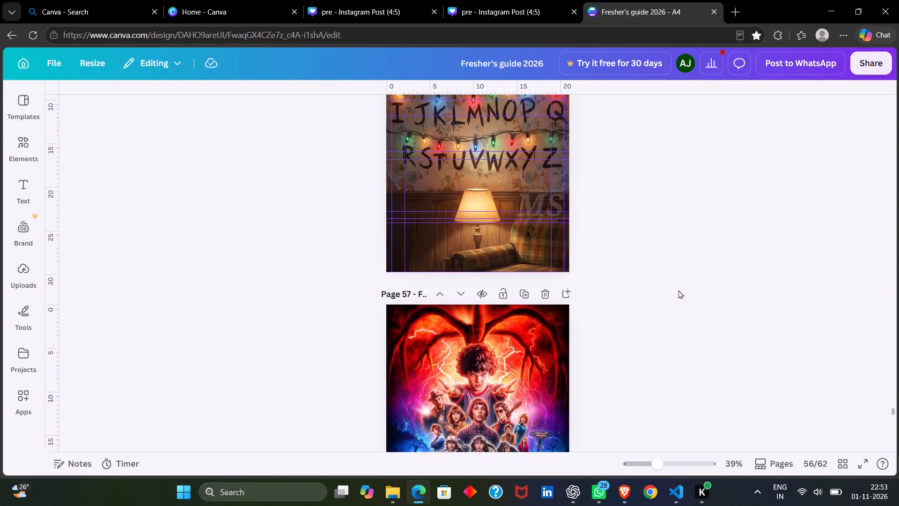
scroll(678, 290, up, 3)
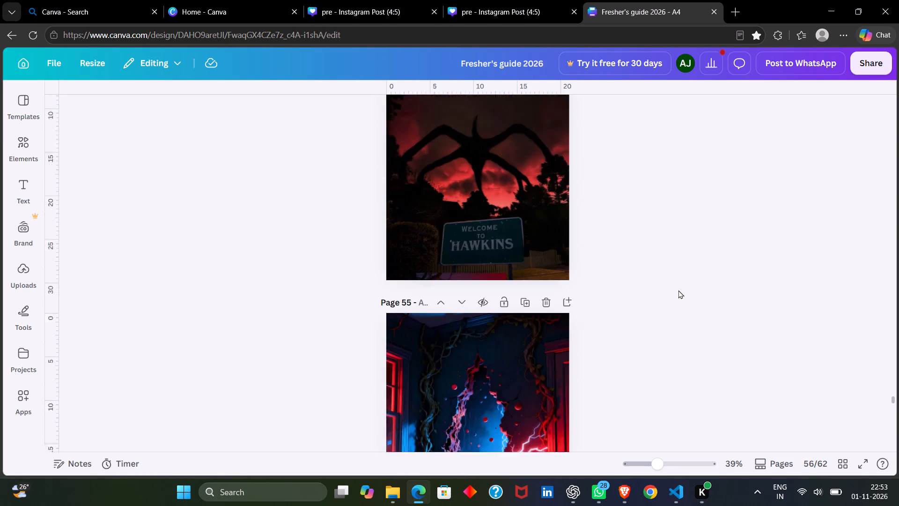
scroll(678, 290, up, 2)
scroll(678, 290, down, 4)
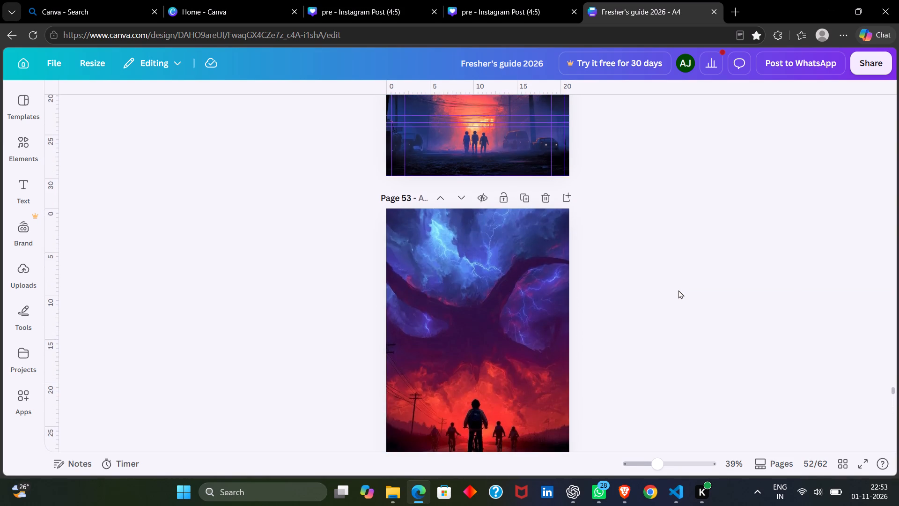
scroll(678, 290, down, 1)
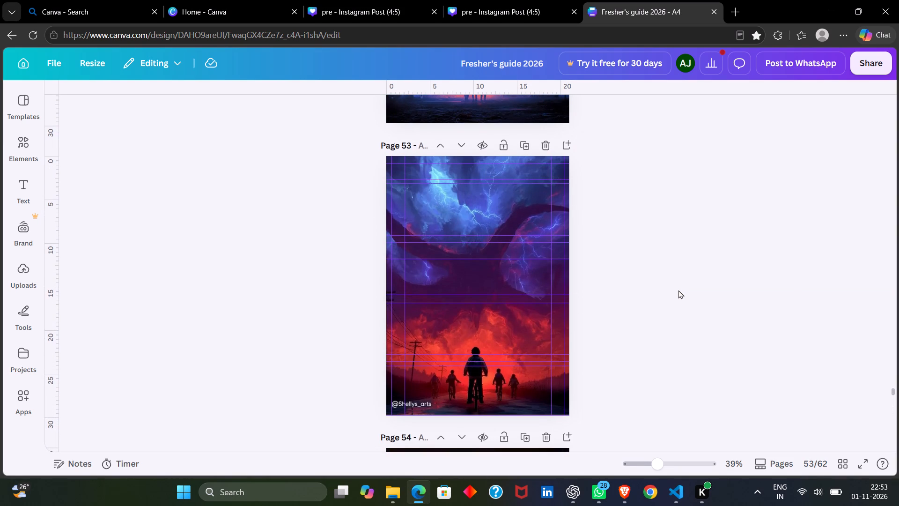
right_click(511, 320)
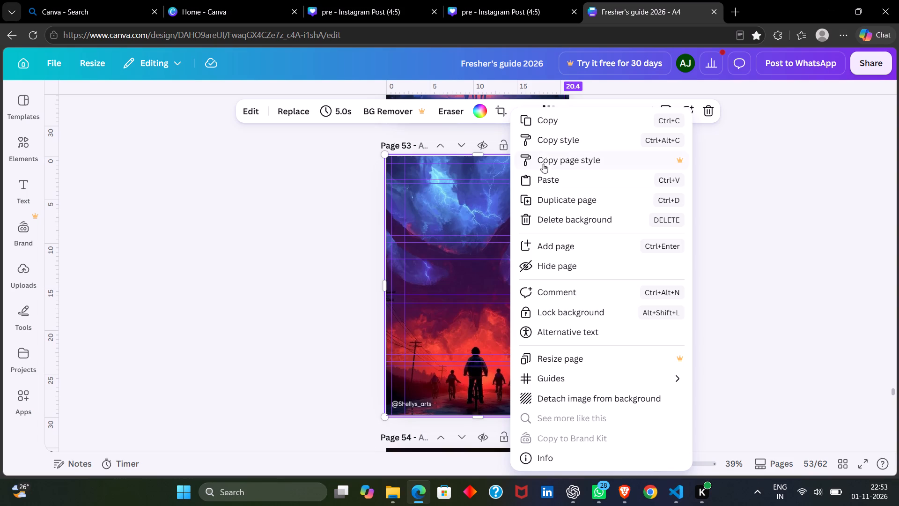
click(536, 117)
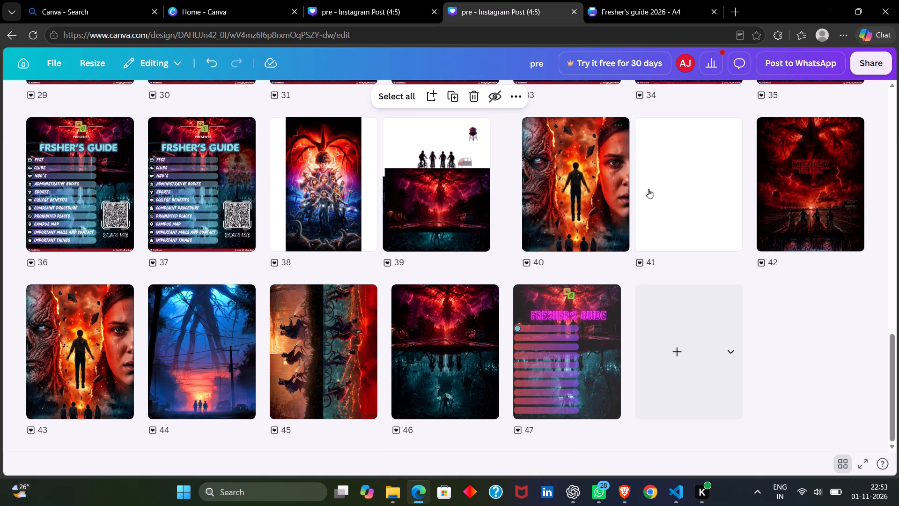
In the pre Instagram Post design, open blank page 11 in the page editor and duplicate it.
scroll(649, 189, up, 7)
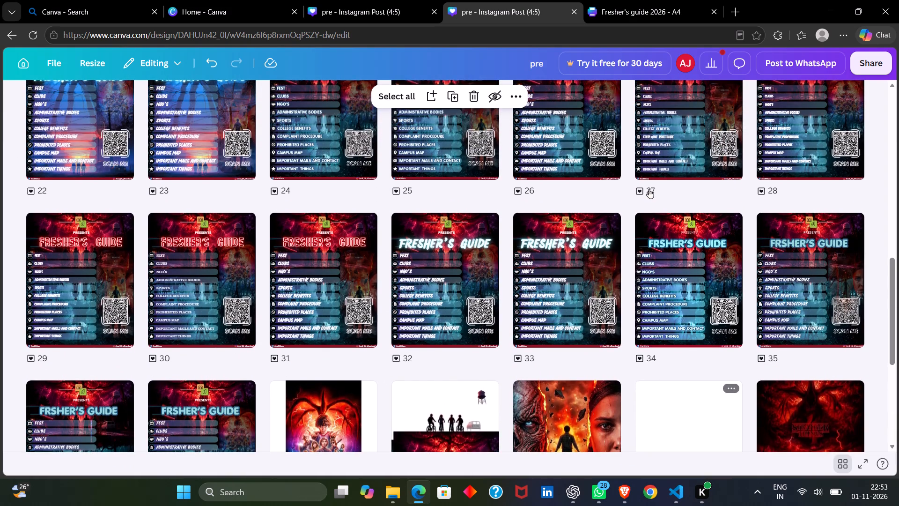
scroll(649, 189, up, 7)
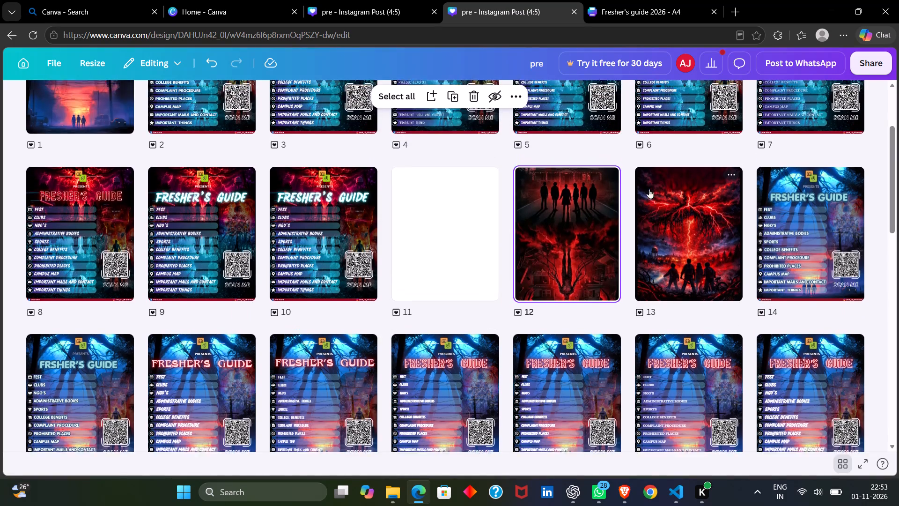
scroll(649, 189, up, 1)
click(478, 198)
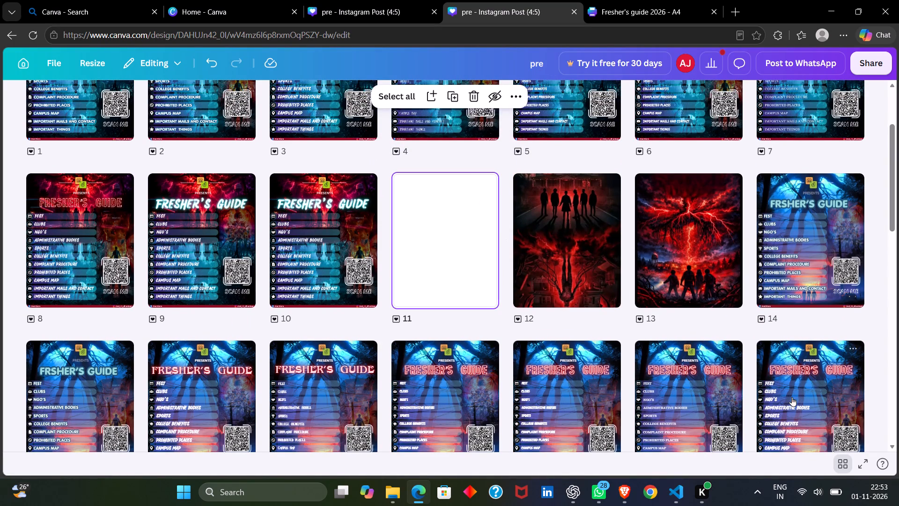
click(842, 471)
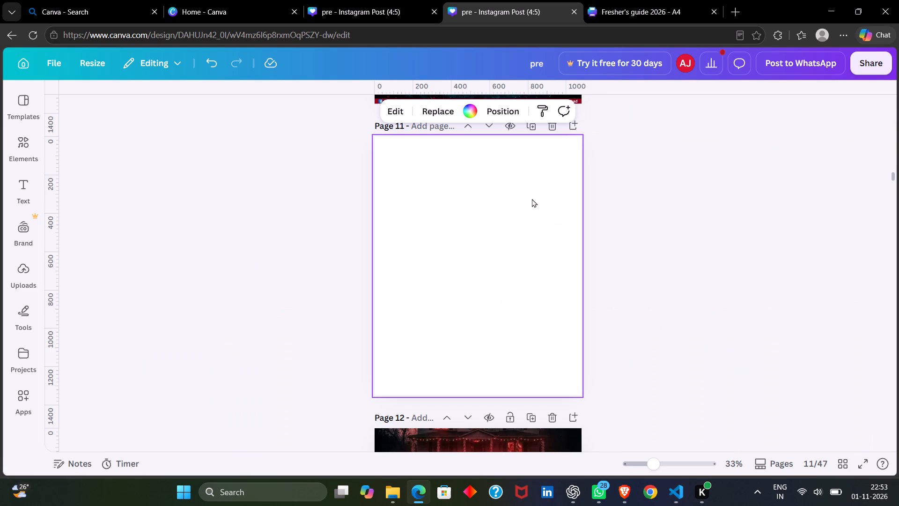
scroll(531, 223, up, 1)
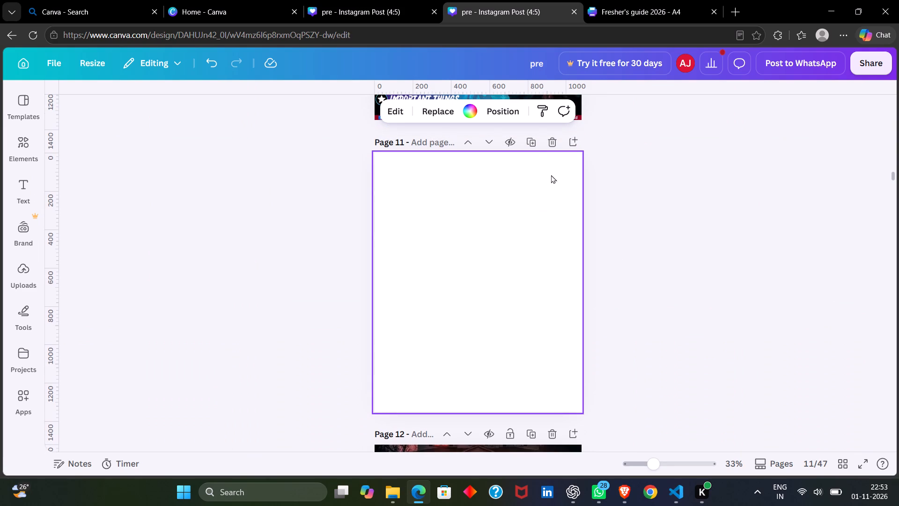
click(527, 143)
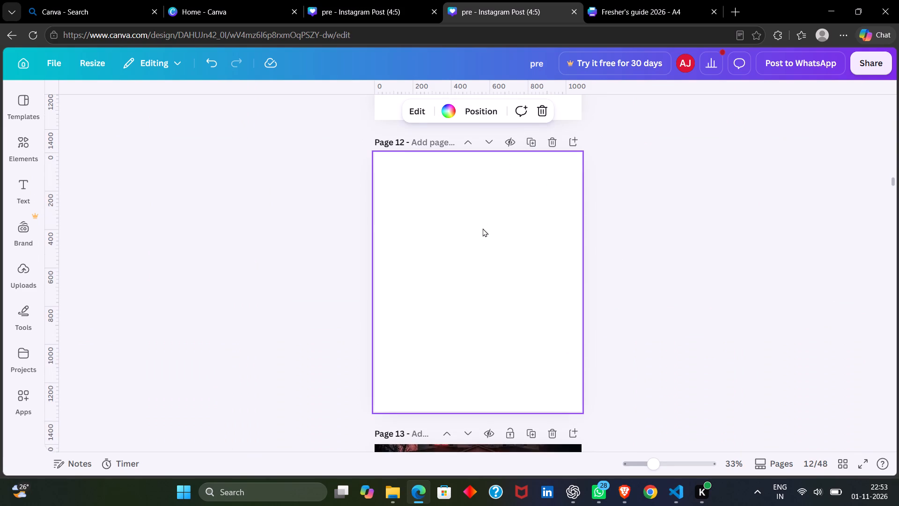
Paste the copied blue-lightning artwork with cyclist silhouettes onto blank page 12 of the pre design.
right_click(481, 233)
click(509, 272)
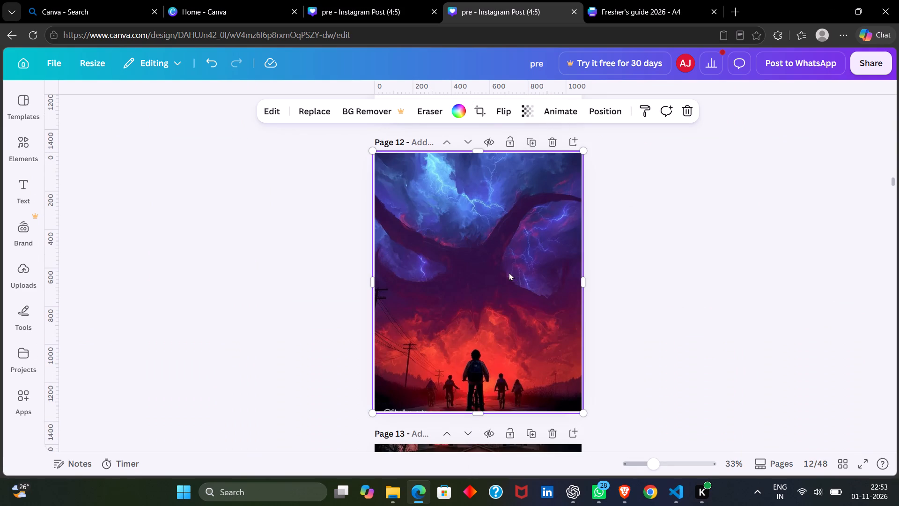
Enlarge the page 12 artwork slightly beyond the page edges so the artist's watermark at its bottom is cropped out.
click(479, 413)
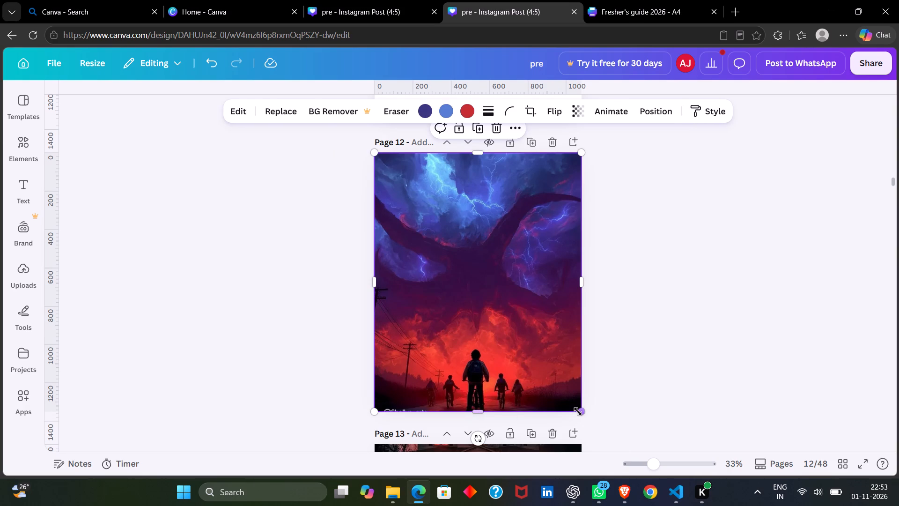
click(579, 412)
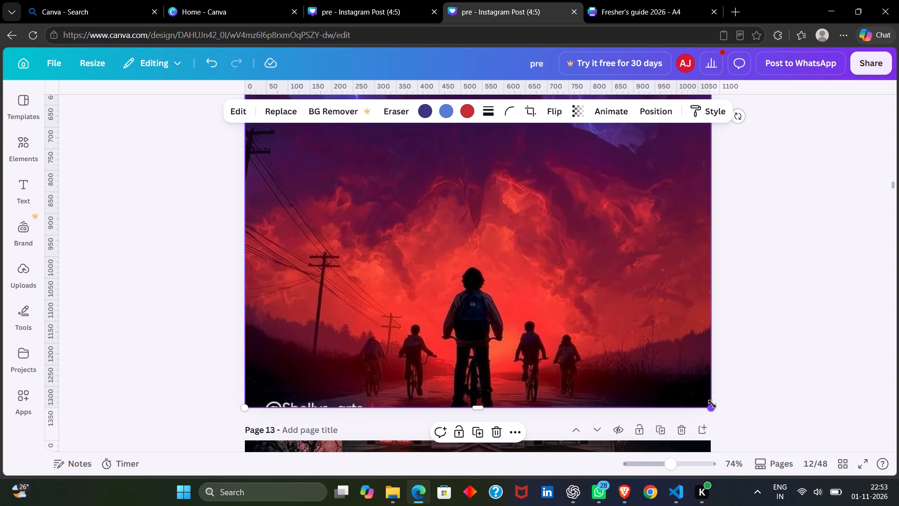
click(713, 406)
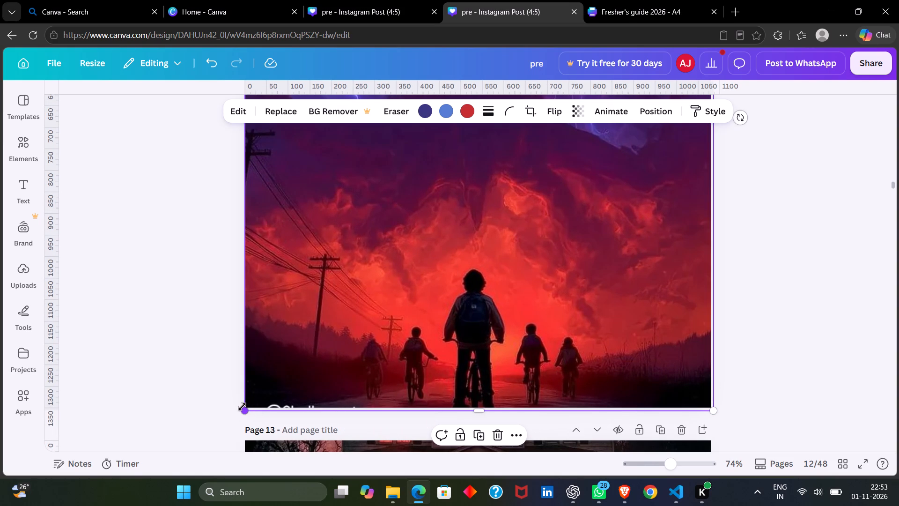
drag(242, 407, 238, 408)
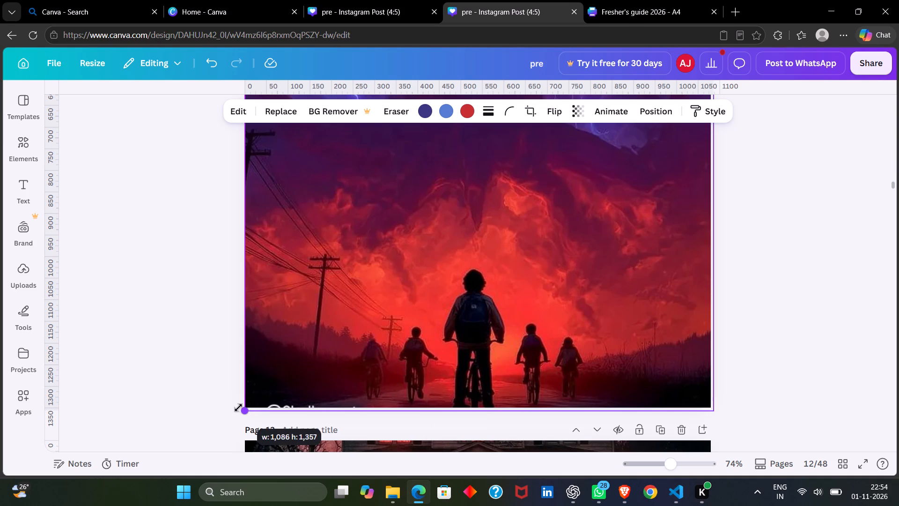
drag(238, 408, 238, 409)
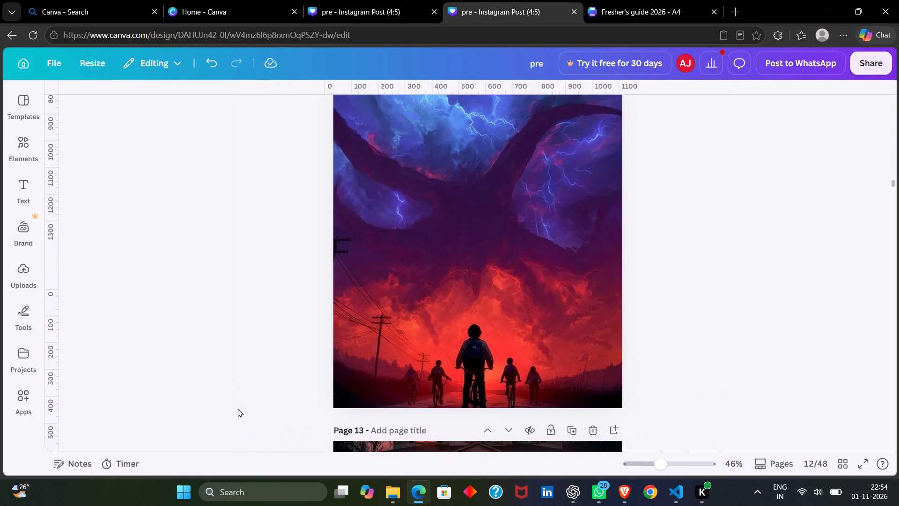
scroll(238, 409, up, 1)
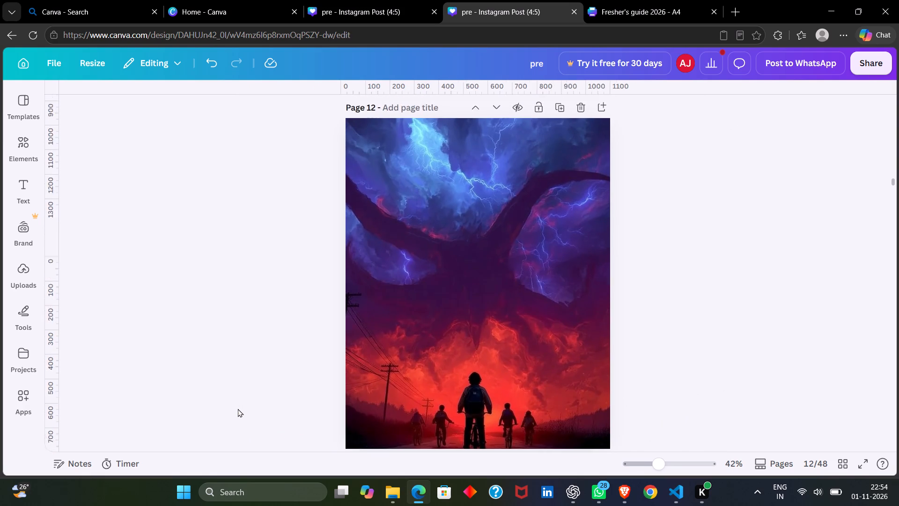
scroll(238, 409, down, 1)
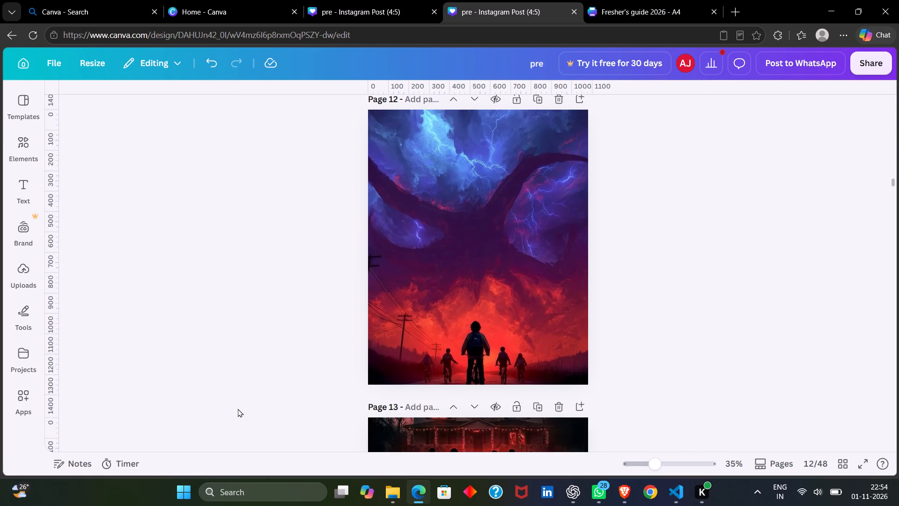
scroll(345, 313, down, 4)
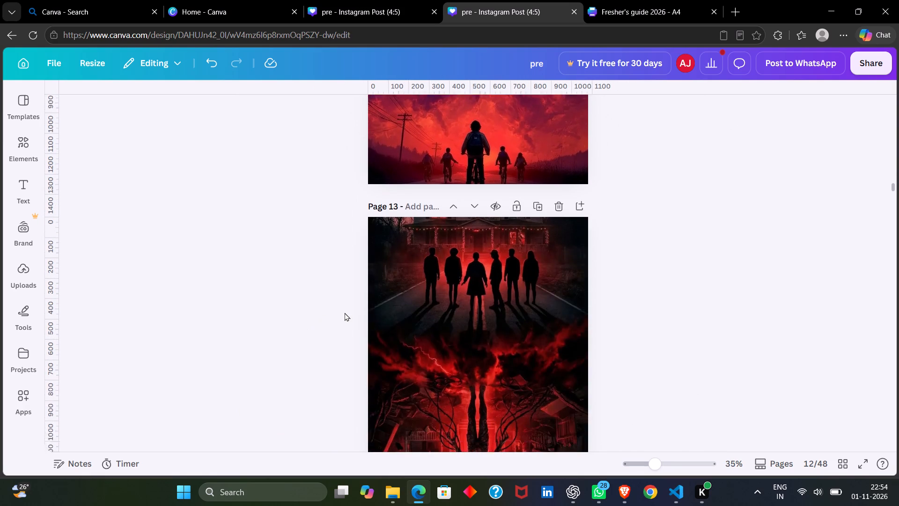
Copy the page 50 background, a dark creature looming over a red-lit town, from the Fresher's guide 2026 design.
click(626, 0)
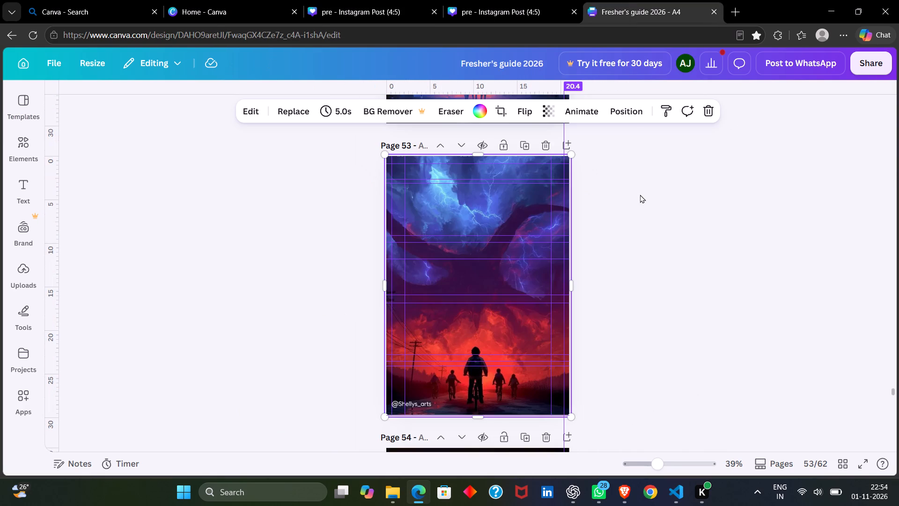
scroll(640, 194, up, 6)
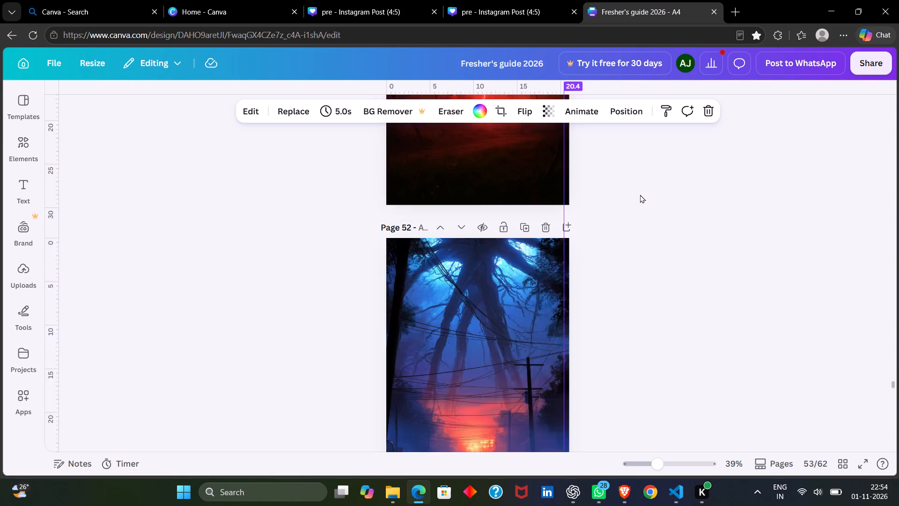
scroll(640, 194, up, 4)
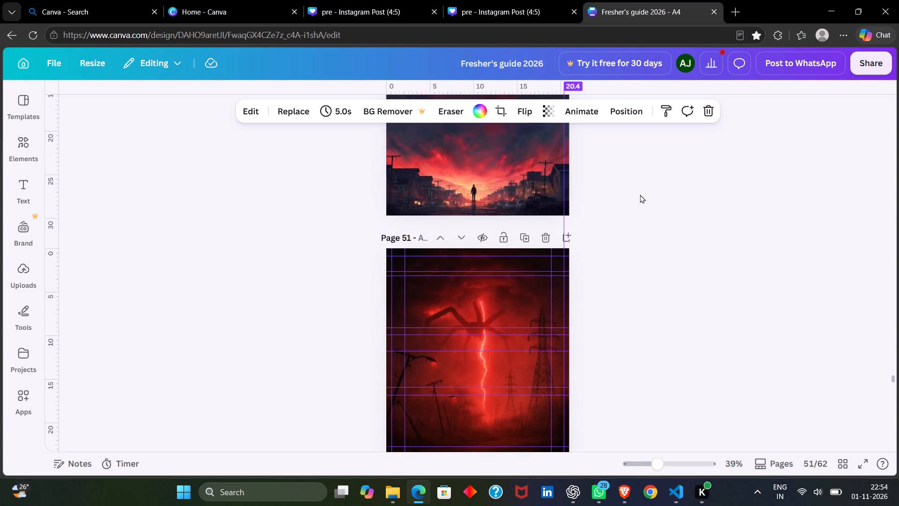
scroll(640, 194, up, 3)
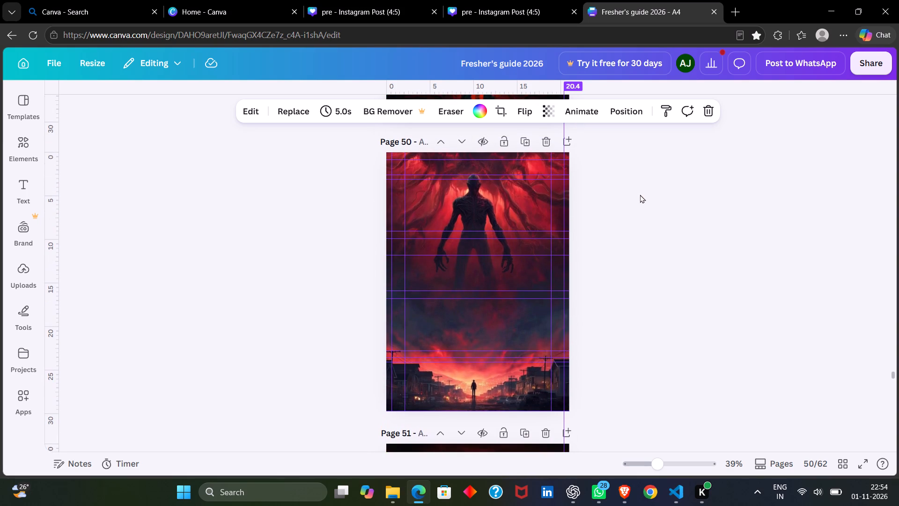
scroll(640, 194, up, 1)
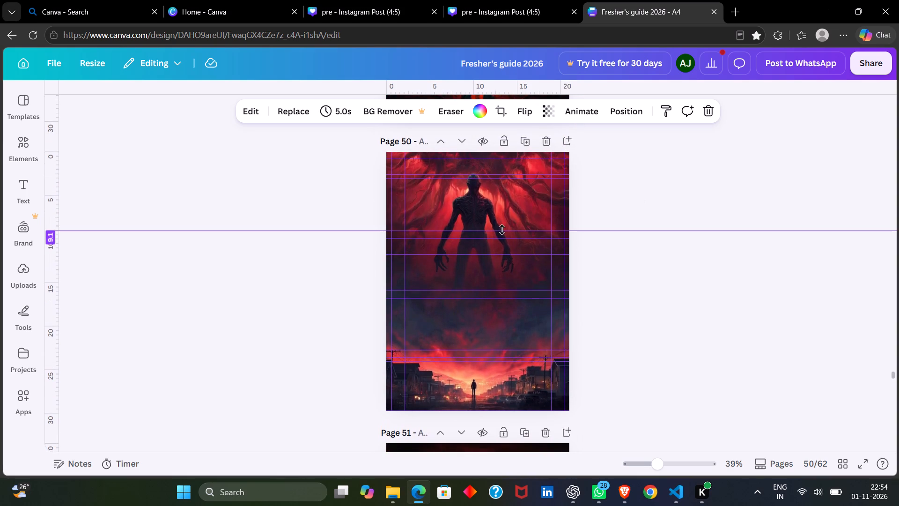
right_click(506, 201)
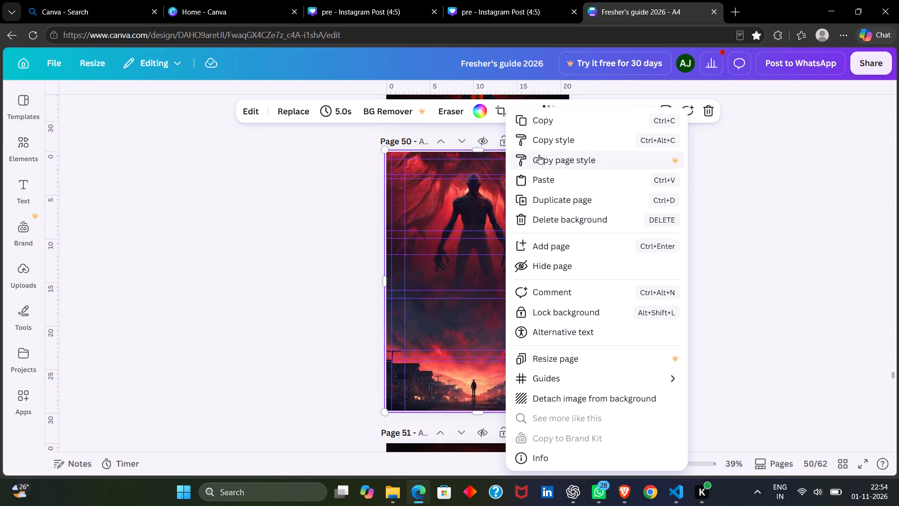
click(547, 118)
Return to the pre design with the newly placed backgrounds and duplicate blank page 11.
click(348, 16)
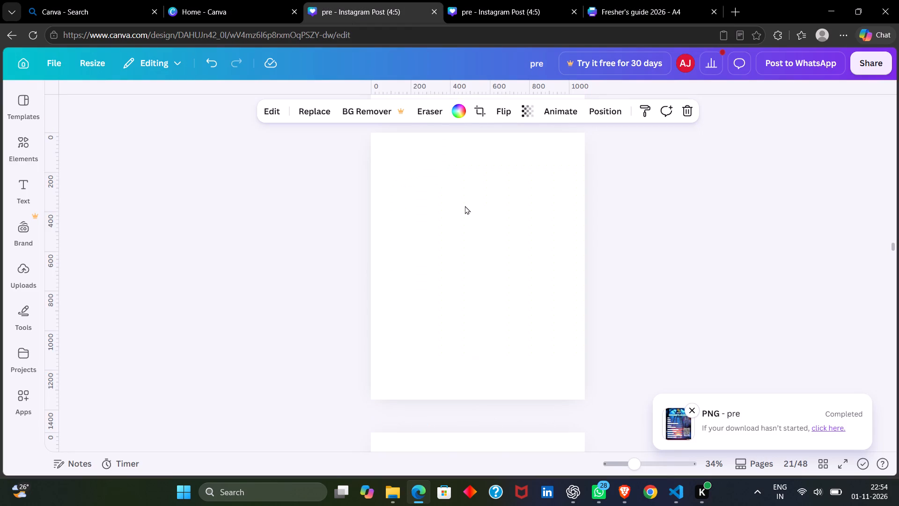
scroll(465, 206, up, 6)
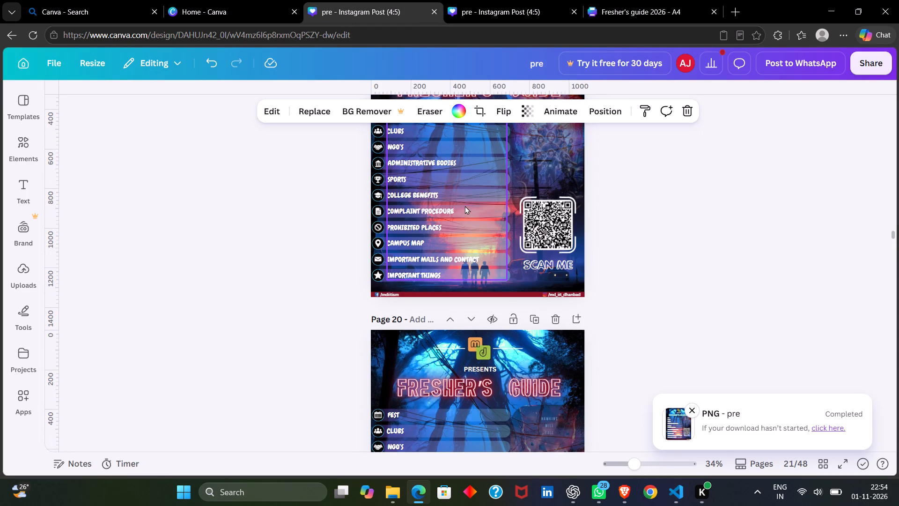
click(466, 12)
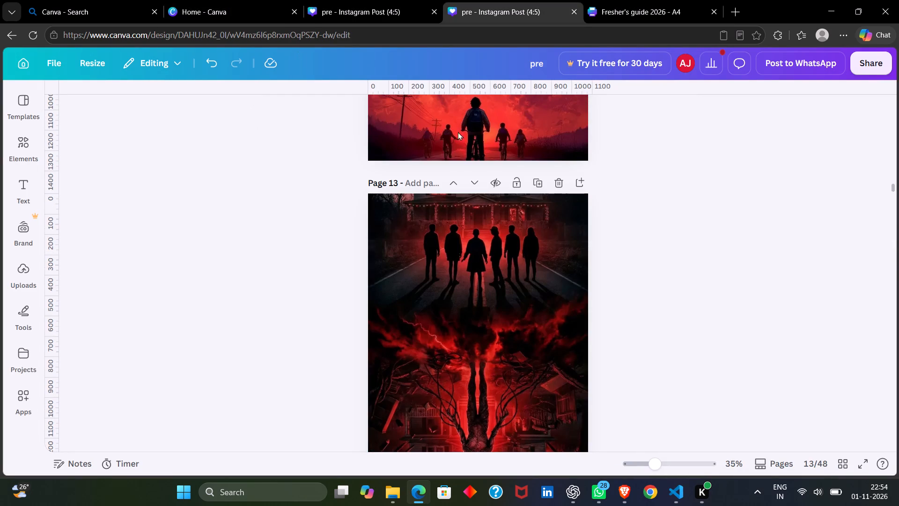
scroll(455, 194, up, 7)
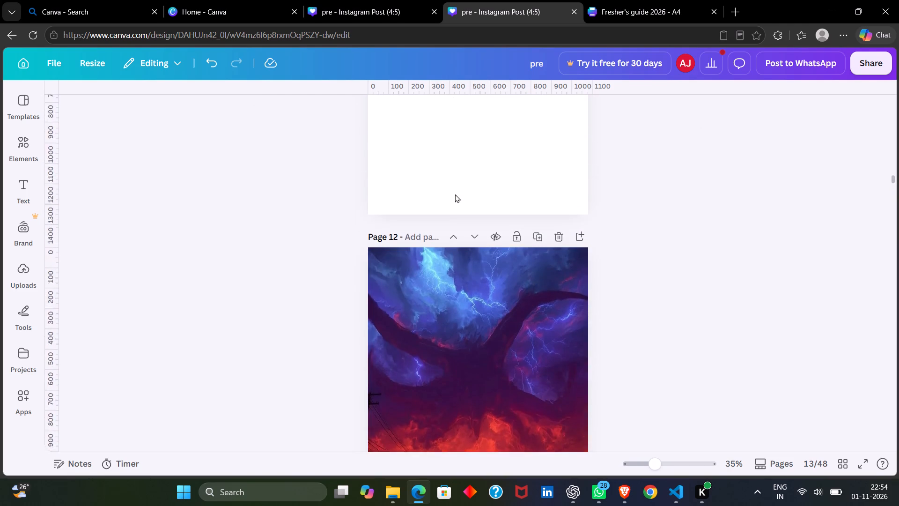
scroll(455, 194, up, 3)
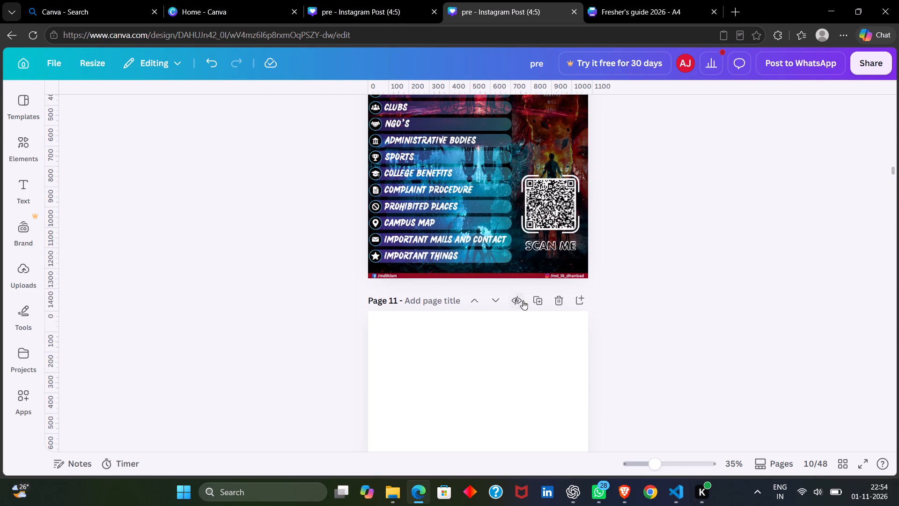
click(538, 301)
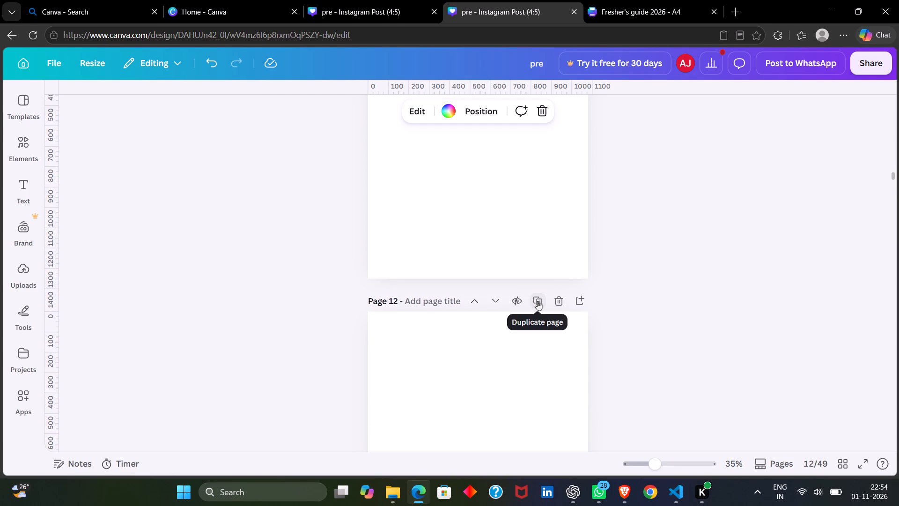
Paste the copied dark creature background onto the new blank page 12.
right_click(495, 371)
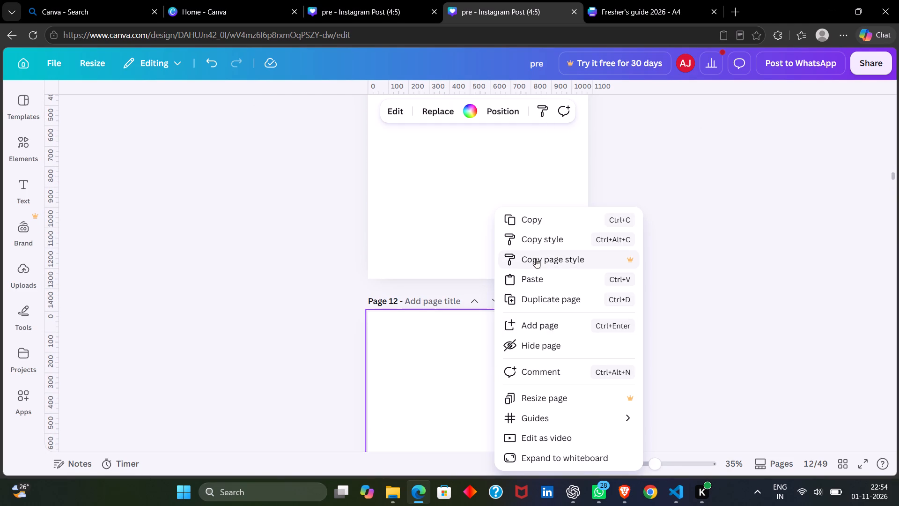
click(530, 276)
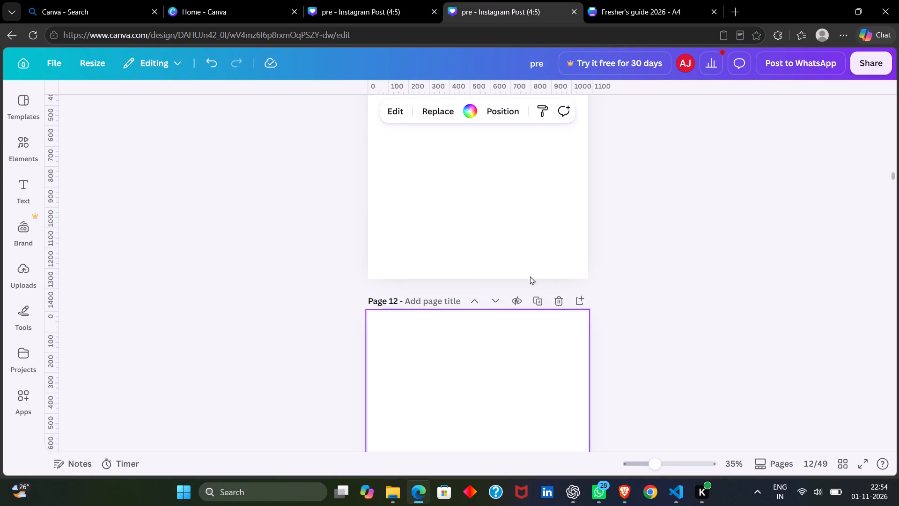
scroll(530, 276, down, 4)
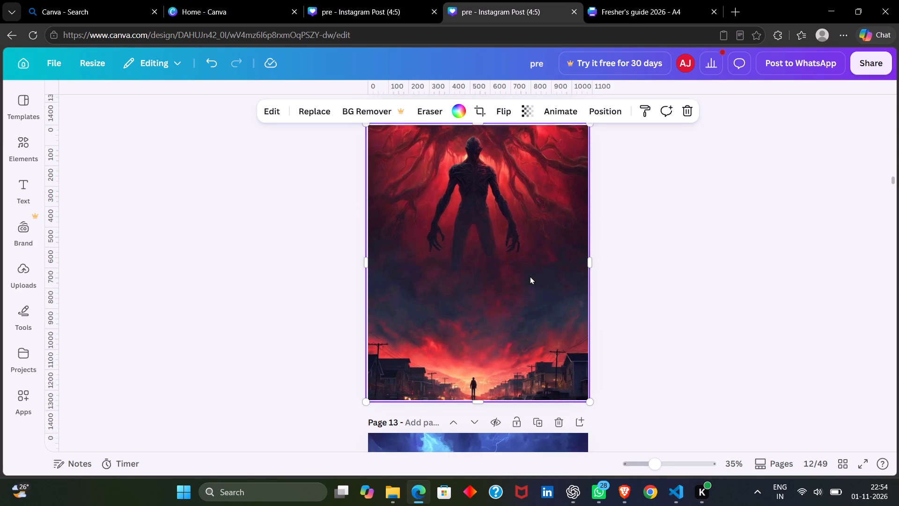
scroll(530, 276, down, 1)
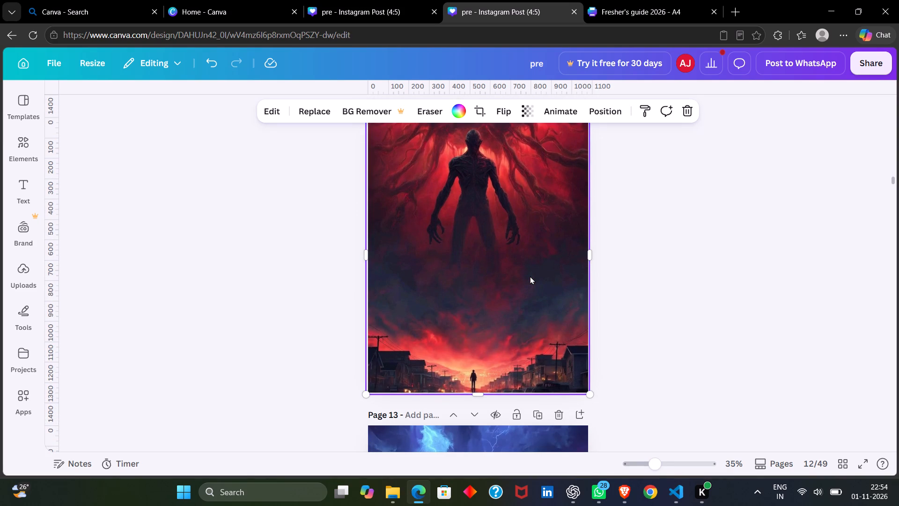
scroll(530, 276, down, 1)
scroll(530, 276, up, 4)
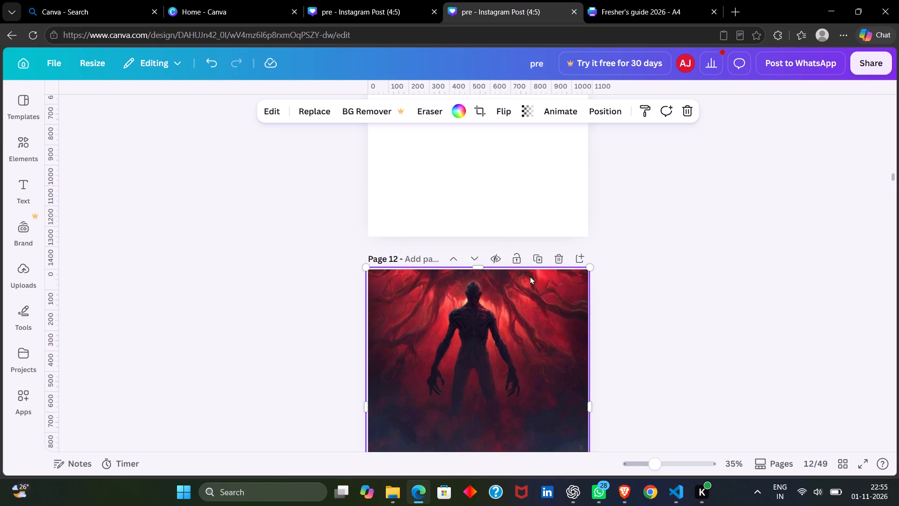
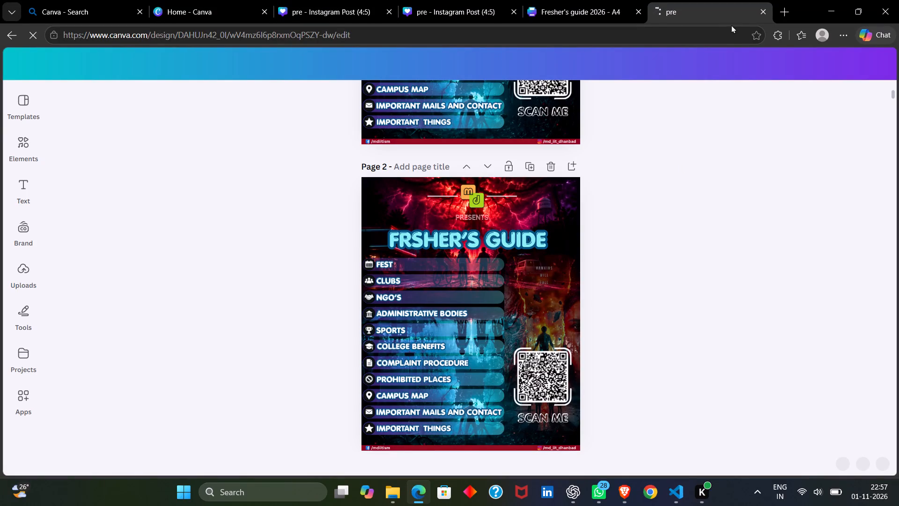
Close the extra, still-loading copy of the pre design and return to the copy with the creature background on page 12.
click(764, 11)
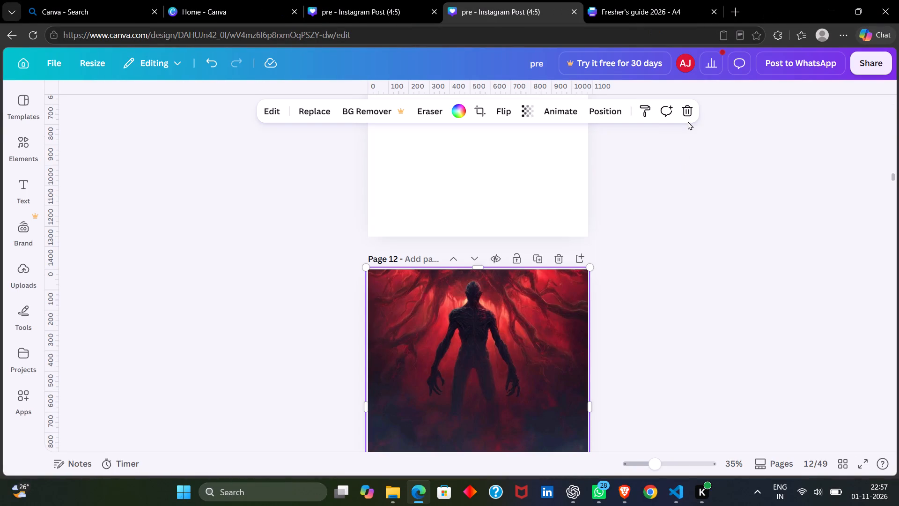
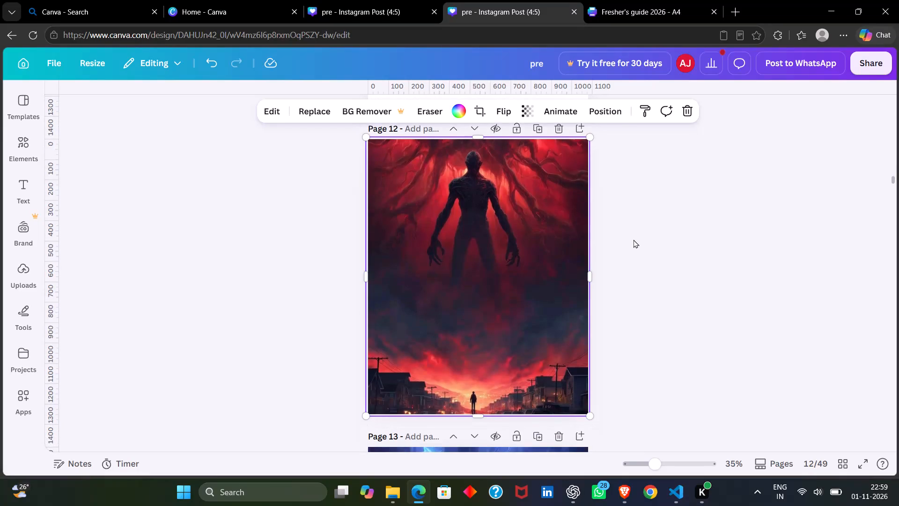
Look through the collected background artworks from page 12 down to the blue Fresher's Guide poster on page 16.
scroll(634, 239, down, 5)
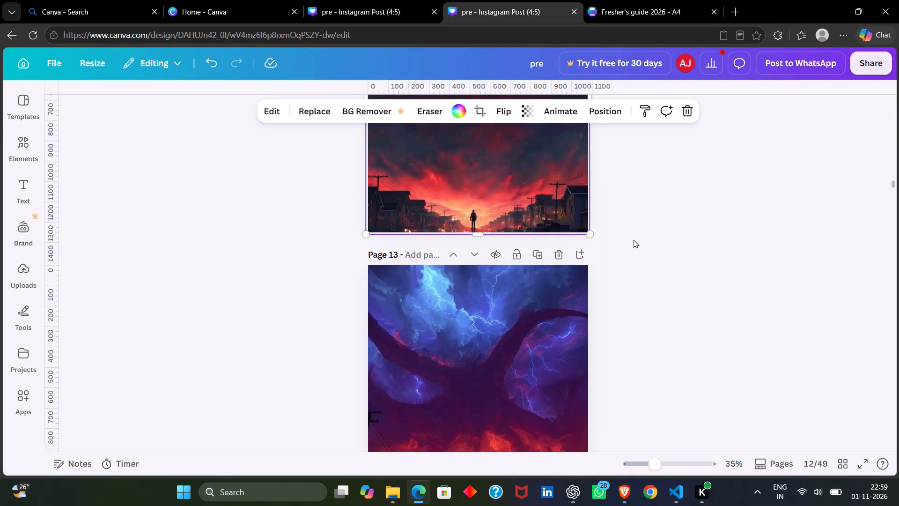
scroll(634, 239, down, 10)
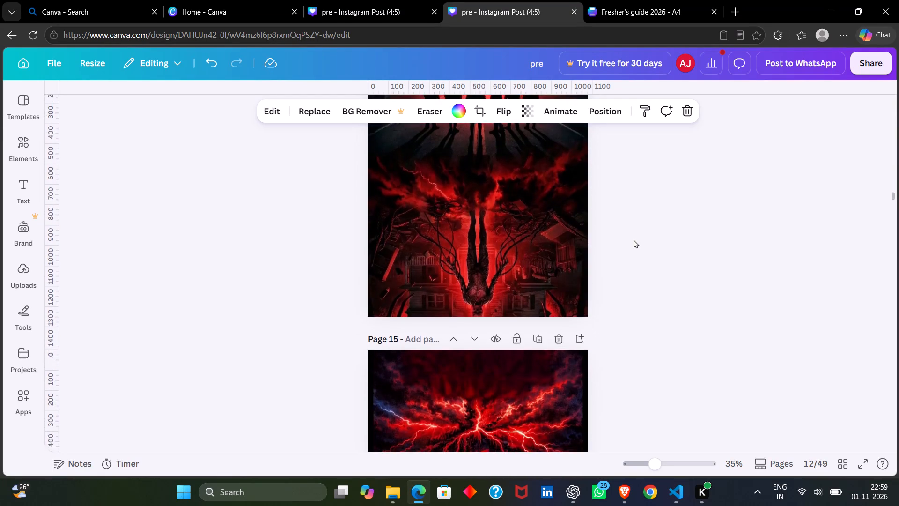
scroll(634, 239, down, 3)
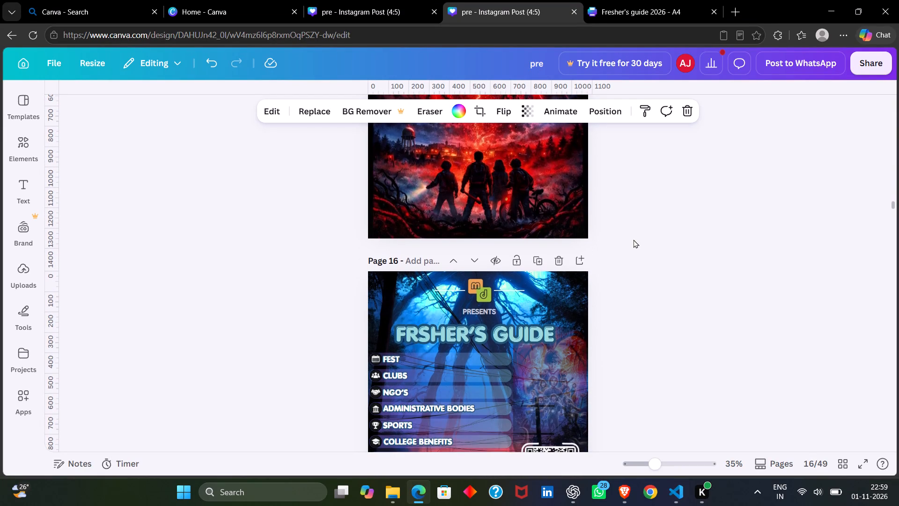
Duplicate page 16, the blue Fresher's Guide poster, four times.
click(539, 258)
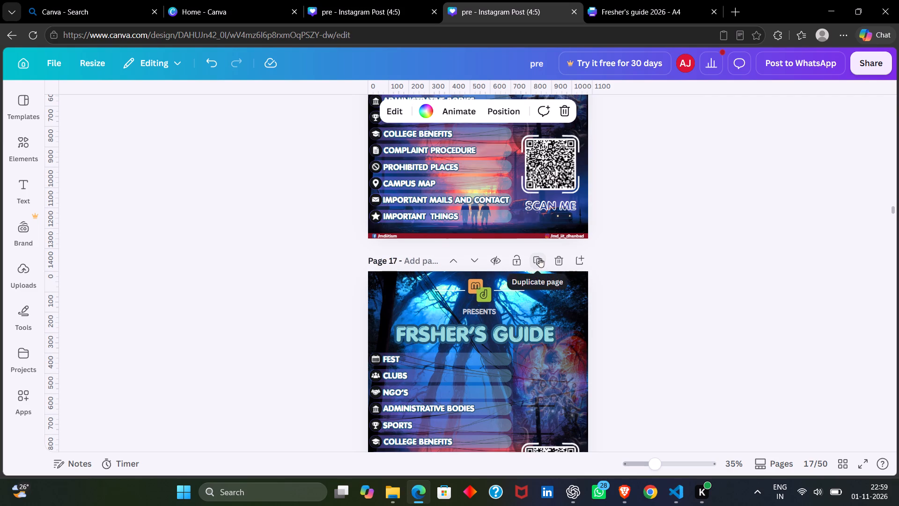
click(539, 258)
click(539, 258)
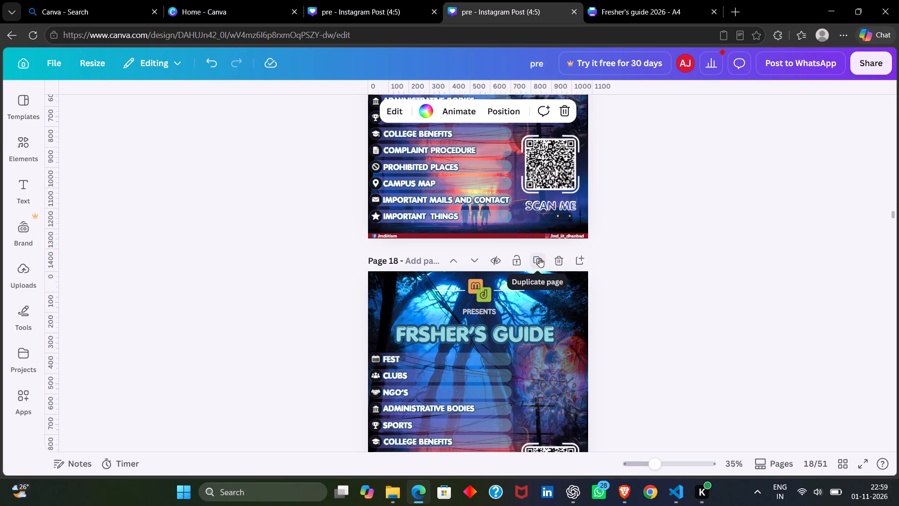
click(539, 258)
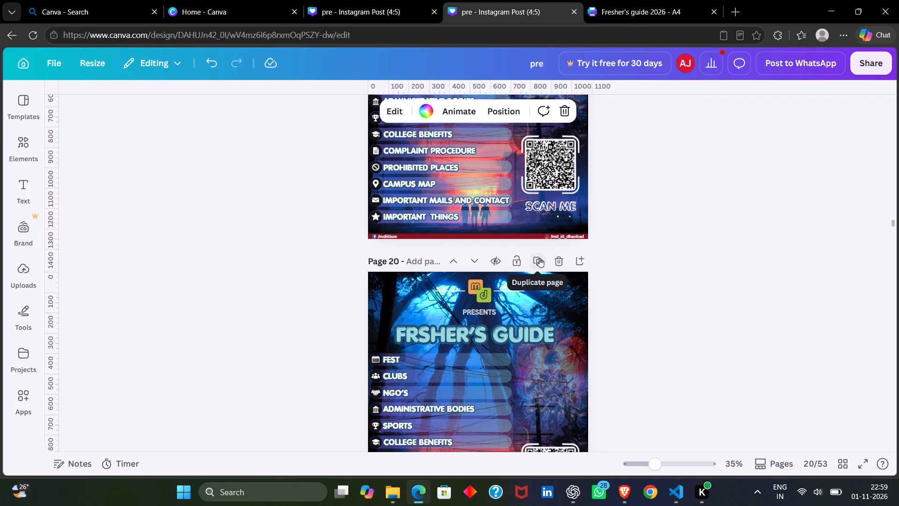
Copy the red lightning artwork with the silhouetted group of children from page 15.
scroll(539, 258, up, 4)
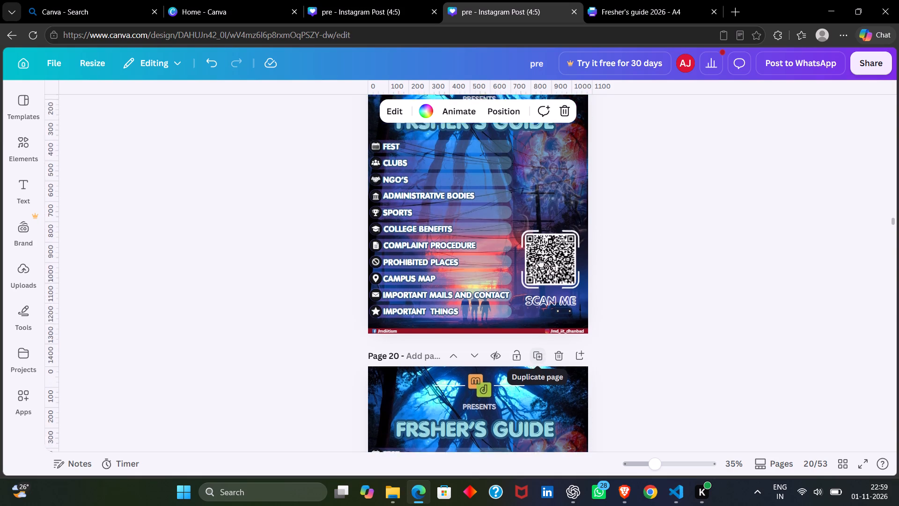
scroll(539, 258, up, 10)
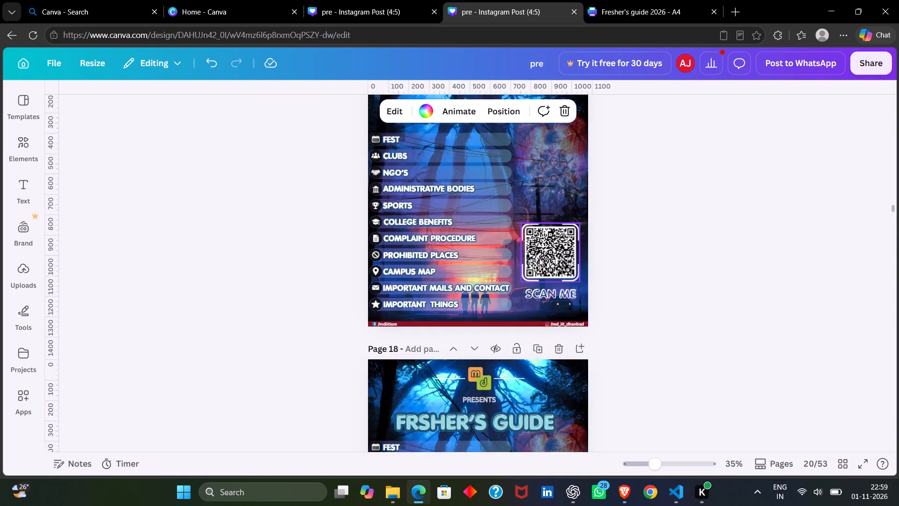
scroll(539, 258, up, 8)
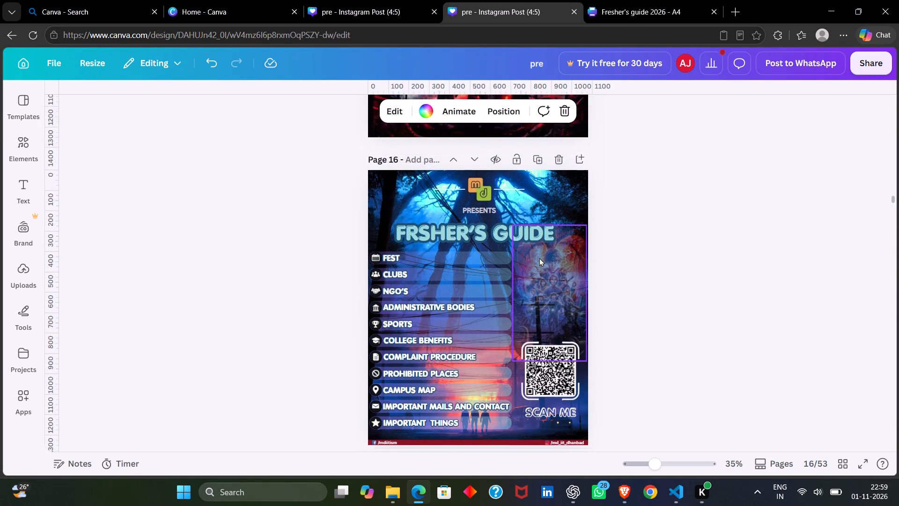
scroll(539, 258, up, 3)
right_click(539, 258)
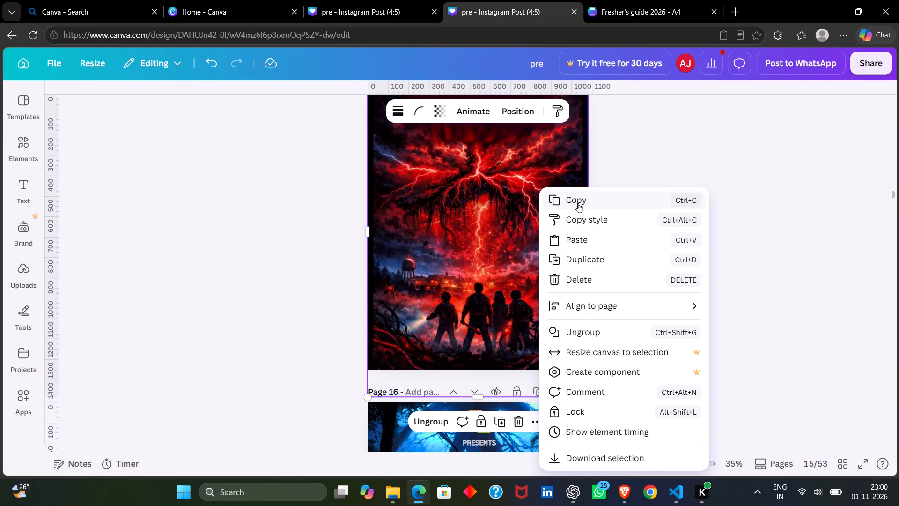
click(578, 203)
Paste the red lightning artwork onto the page 17 poster.
scroll(499, 321, down, 3)
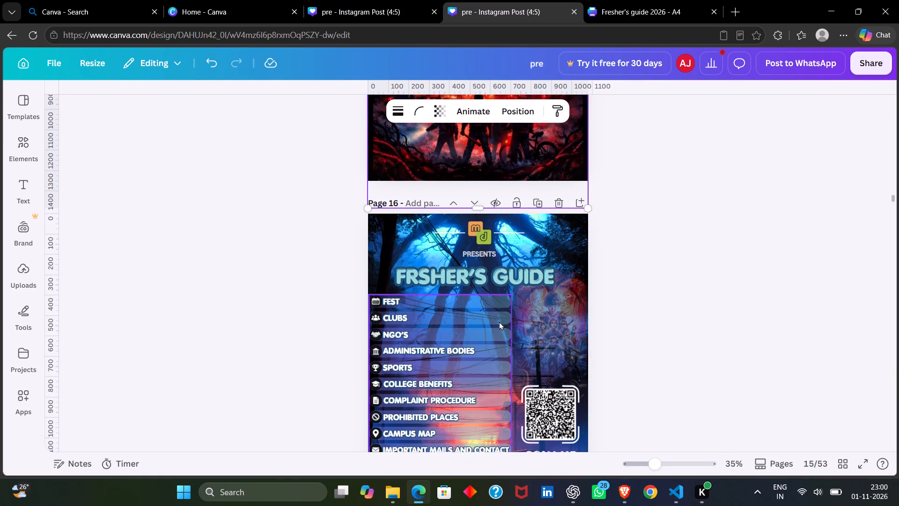
scroll(499, 321, down, 6)
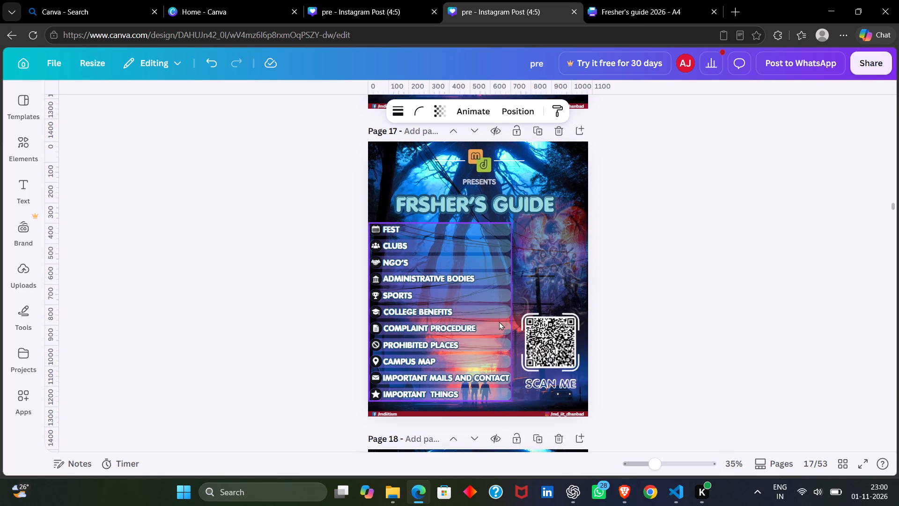
right_click(387, 176)
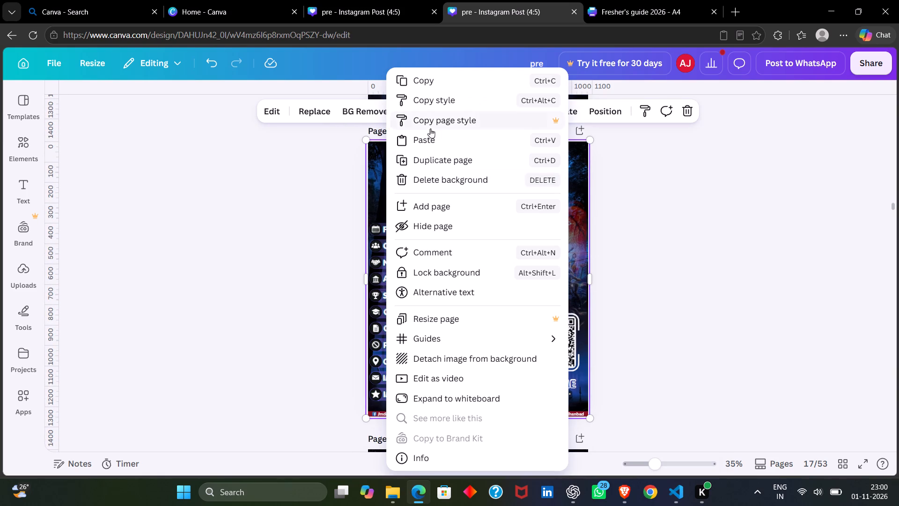
click(430, 138)
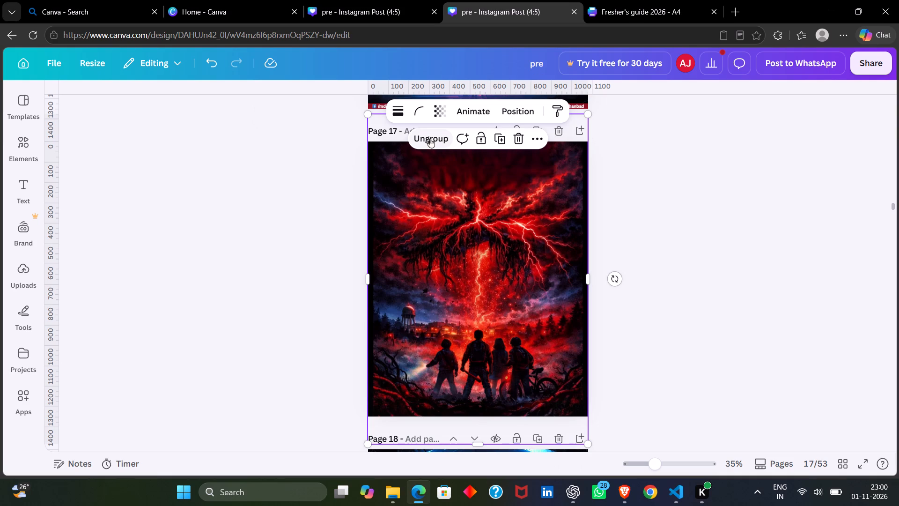
Send the pasted red lightning artwork backward on page 17 until it sits behind all the other poster elements.
click(535, 137)
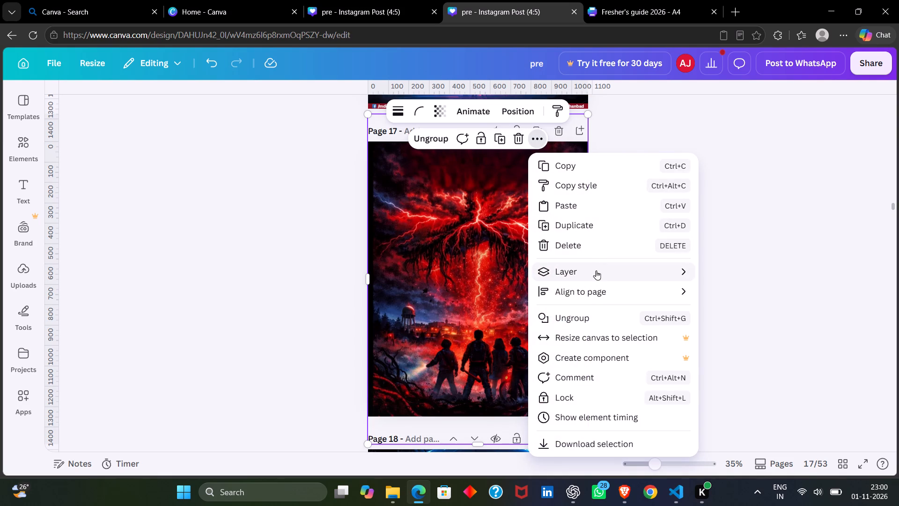
click(596, 270)
click(731, 311)
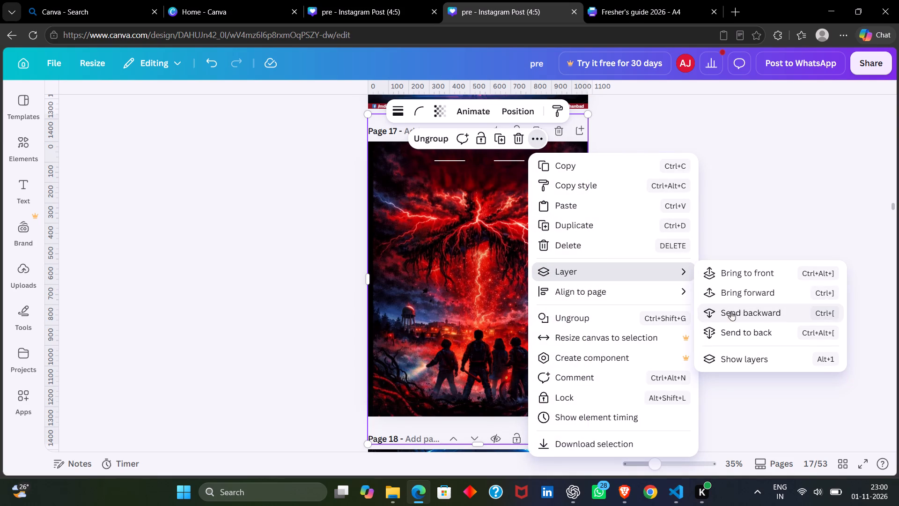
click(731, 311)
click(731, 311)
click(731, 311)
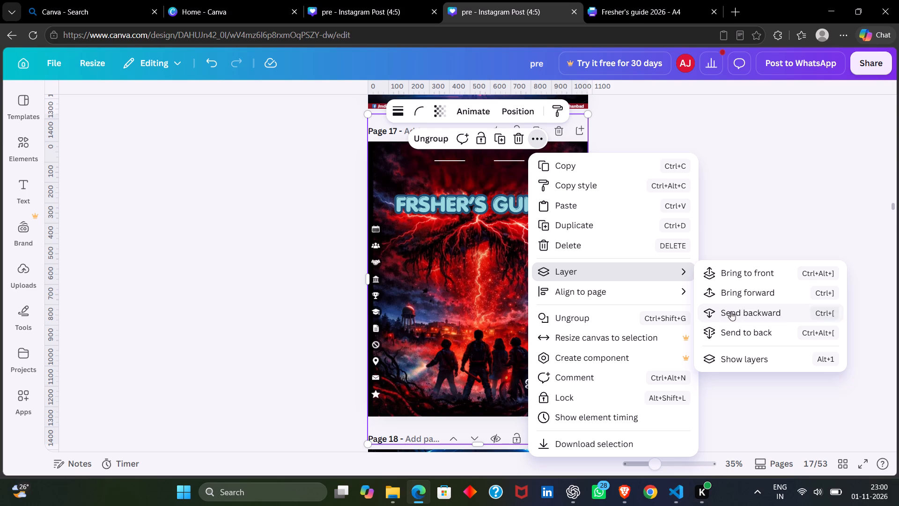
click(731, 311)
click(731, 311)
triple_click(731, 311)
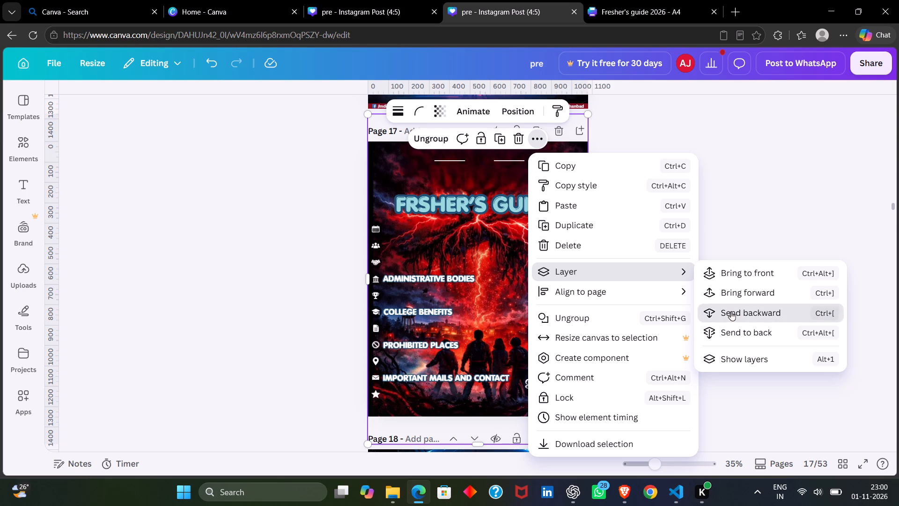
triple_click(731, 311)
triple_click(731, 311)
triple_click(731, 311)
triple_click(731, 311)
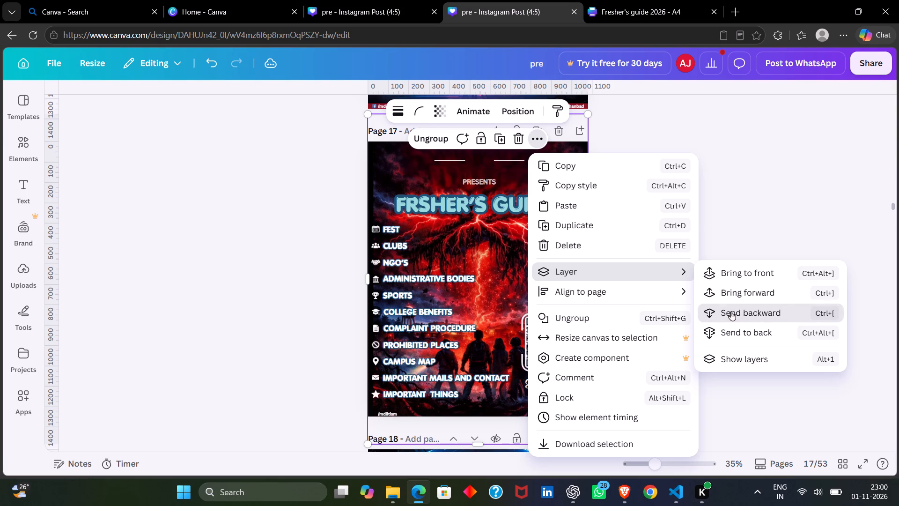
triple_click(731, 311)
click(731, 311)
click(731, 311)
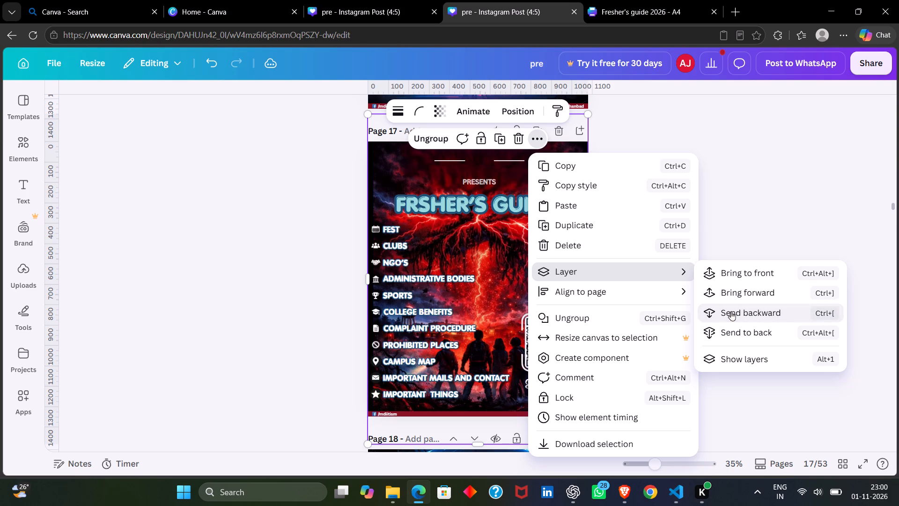
triple_click(731, 311)
triple_click(731, 311)
triple_click(731, 311)
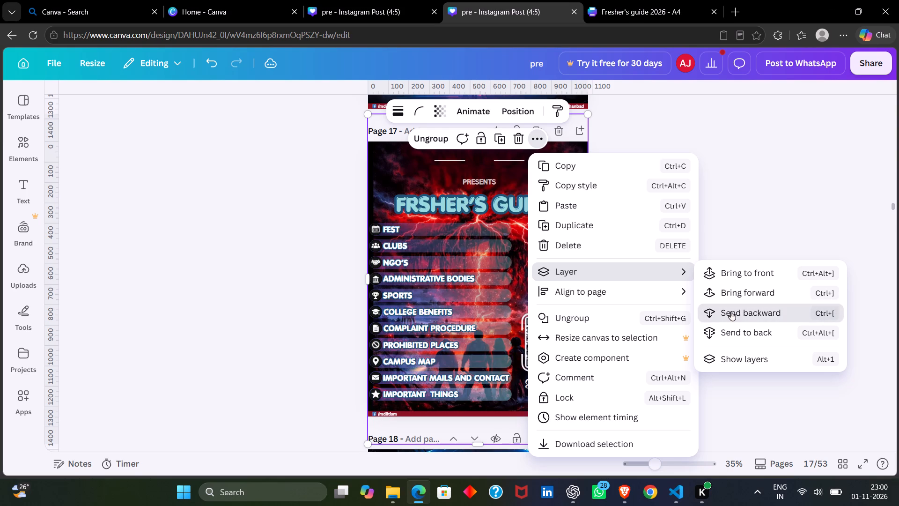
triple_click(731, 311)
triple_click(731, 311)
triple_click(731, 311)
triple_click(731, 311)
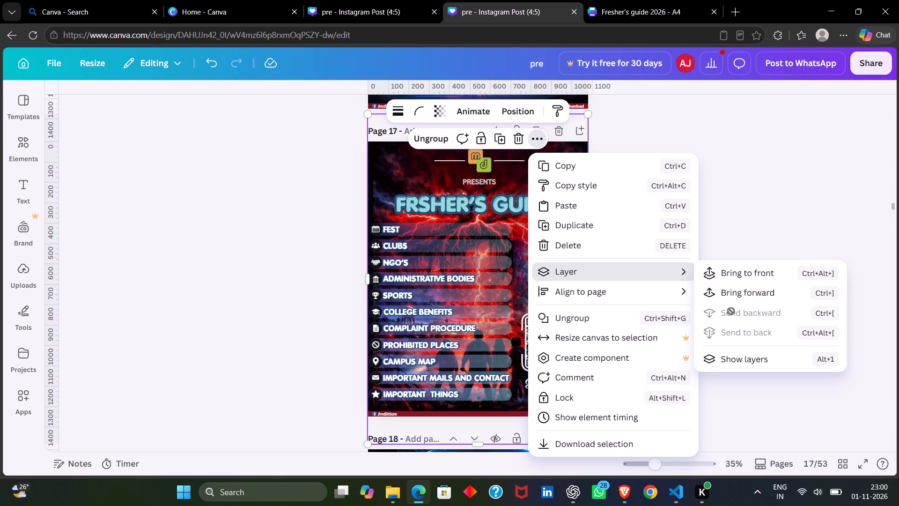
triple_click(731, 311)
triple_click(731, 311)
triple_click(731, 311)
triple_click(731, 311)
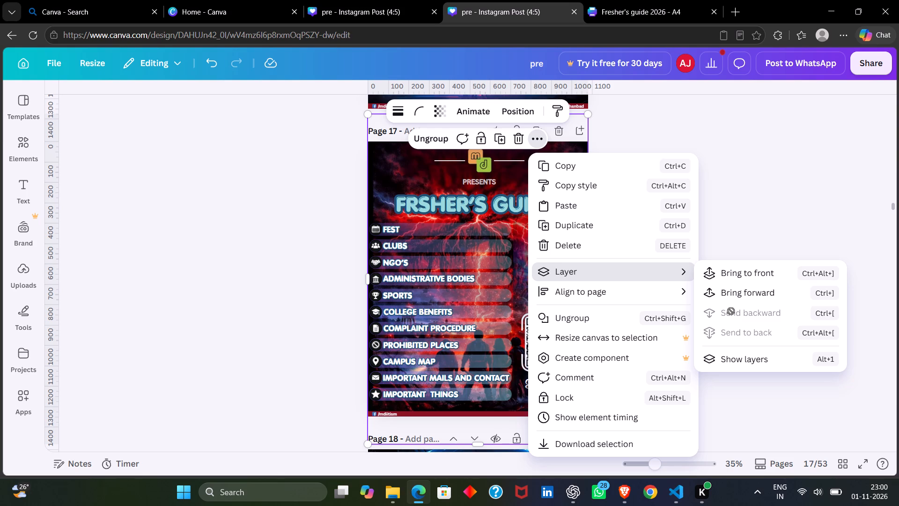
click(731, 311)
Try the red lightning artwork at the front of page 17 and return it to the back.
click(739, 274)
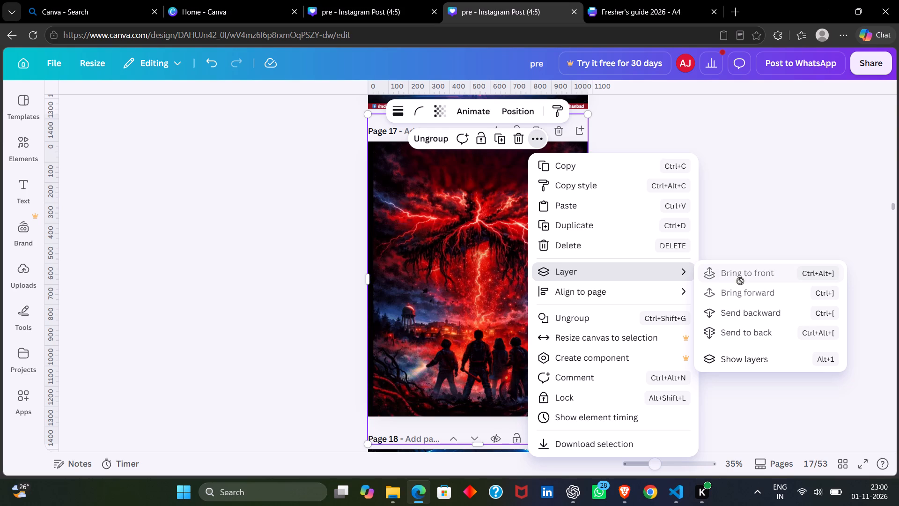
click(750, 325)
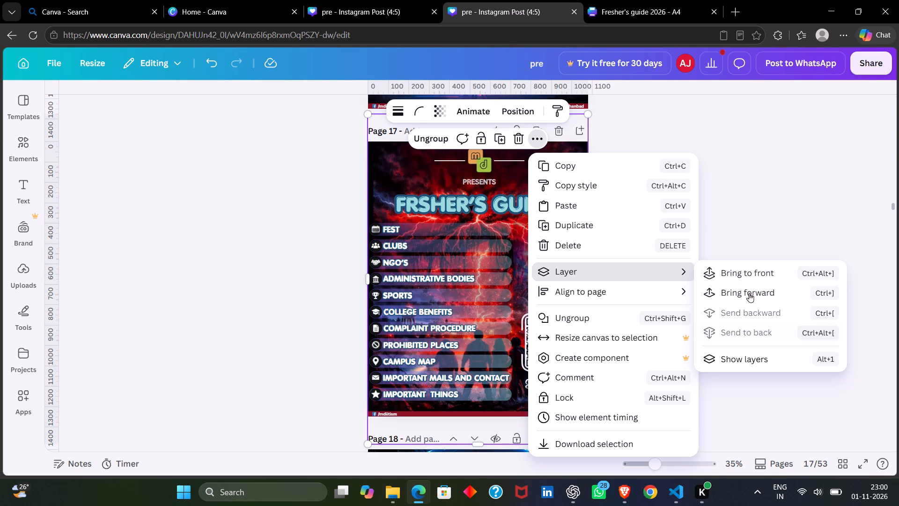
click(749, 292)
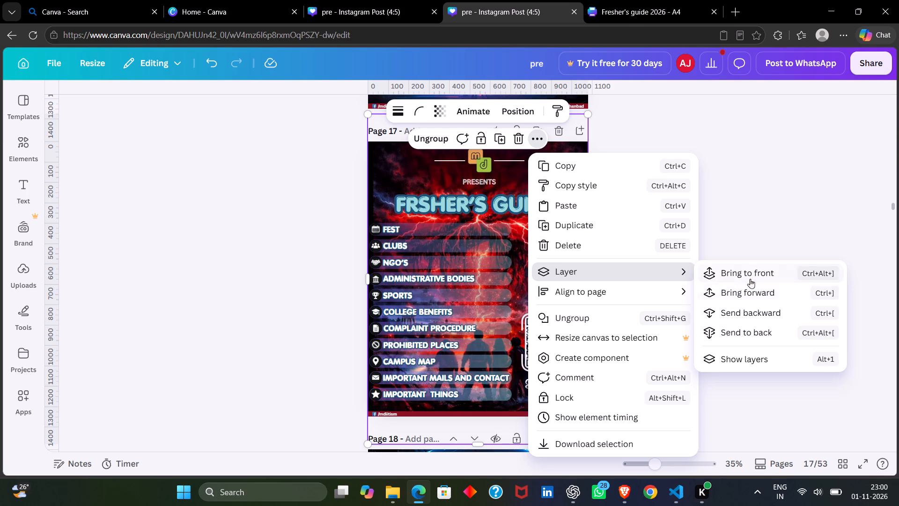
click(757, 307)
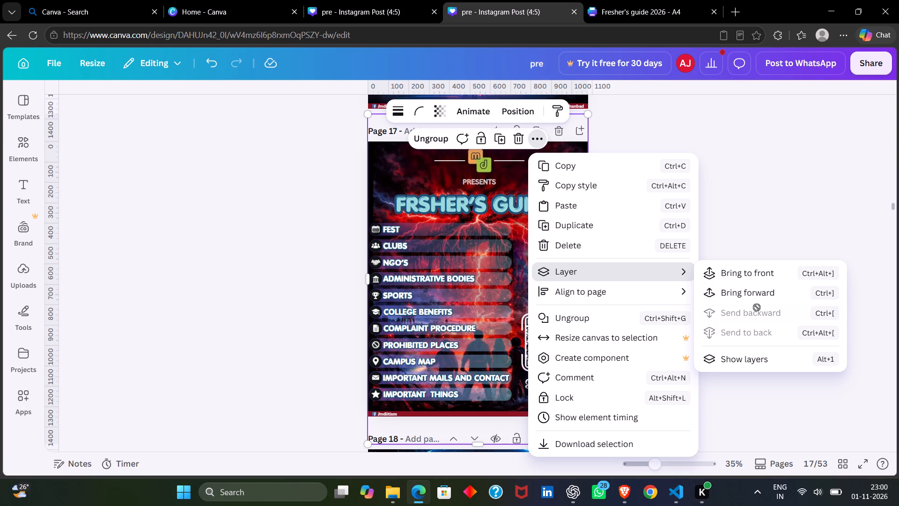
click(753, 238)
Examine how the page 17 poster looks with the red lightning artwork behind its contents.
scroll(753, 238, up, 2)
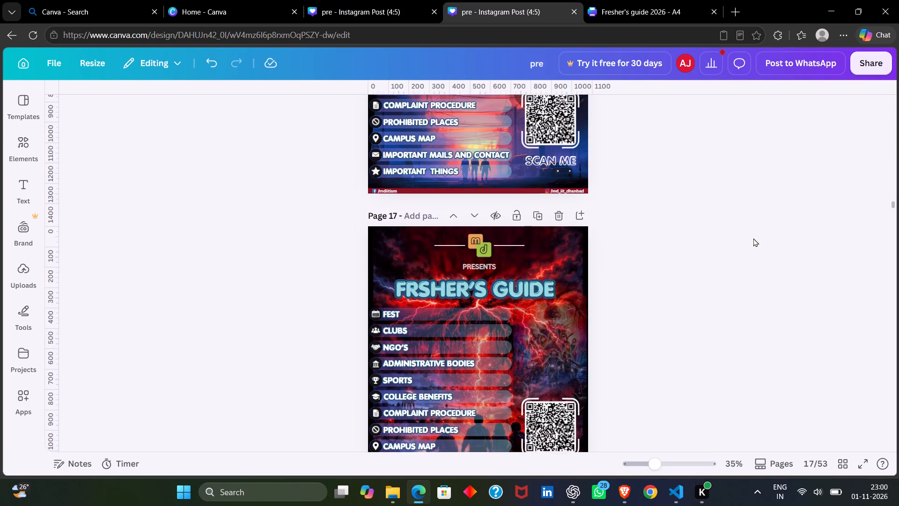
scroll(753, 238, up, 2)
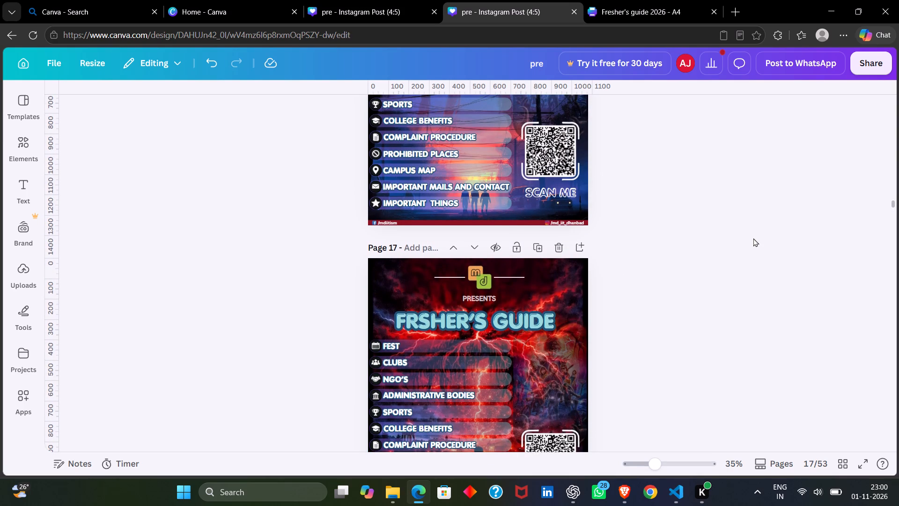
scroll(753, 238, down, 2)
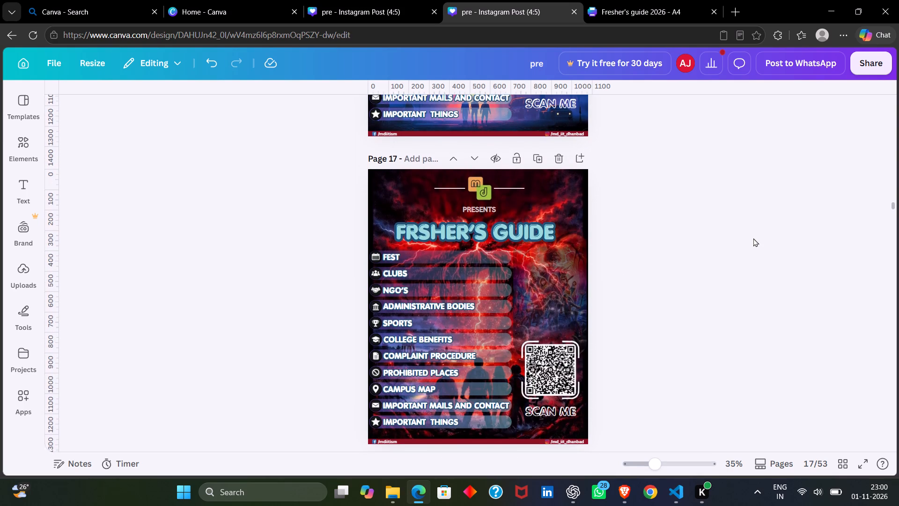
scroll(753, 238, down, 1)
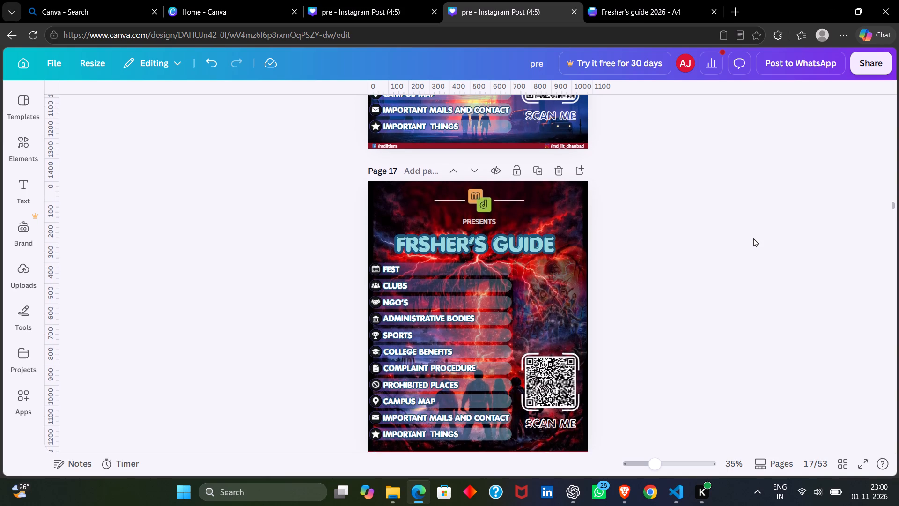
scroll(753, 238, down, 3)
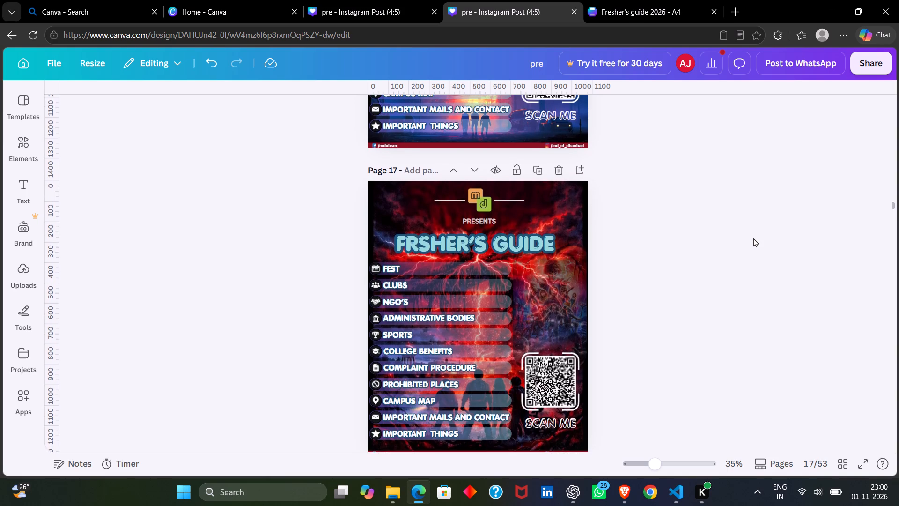
scroll(753, 238, down, 1)
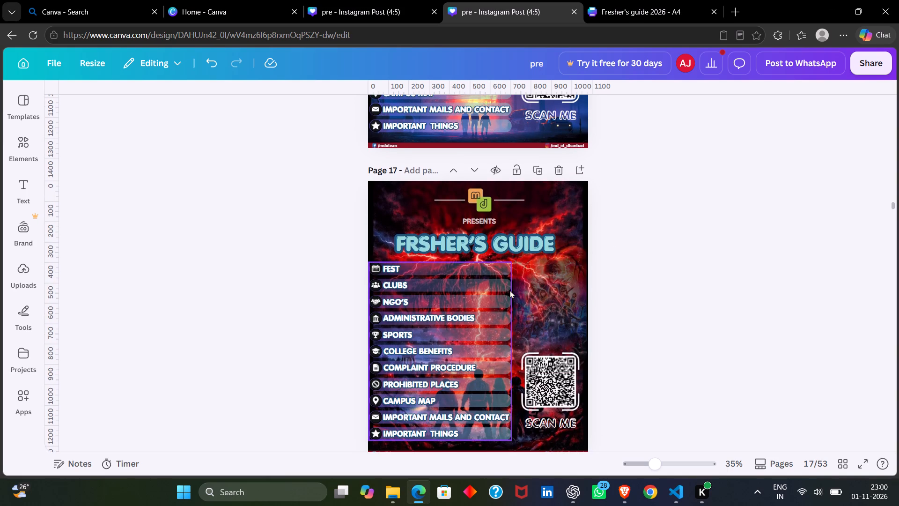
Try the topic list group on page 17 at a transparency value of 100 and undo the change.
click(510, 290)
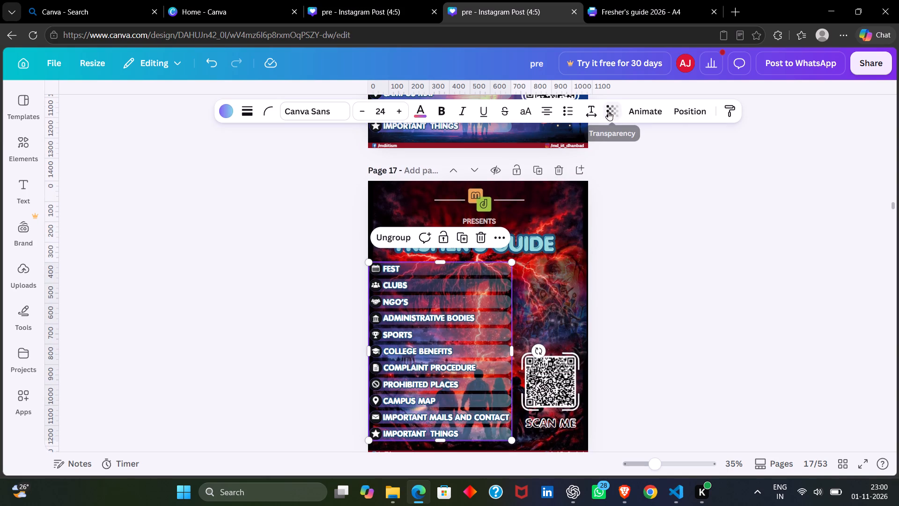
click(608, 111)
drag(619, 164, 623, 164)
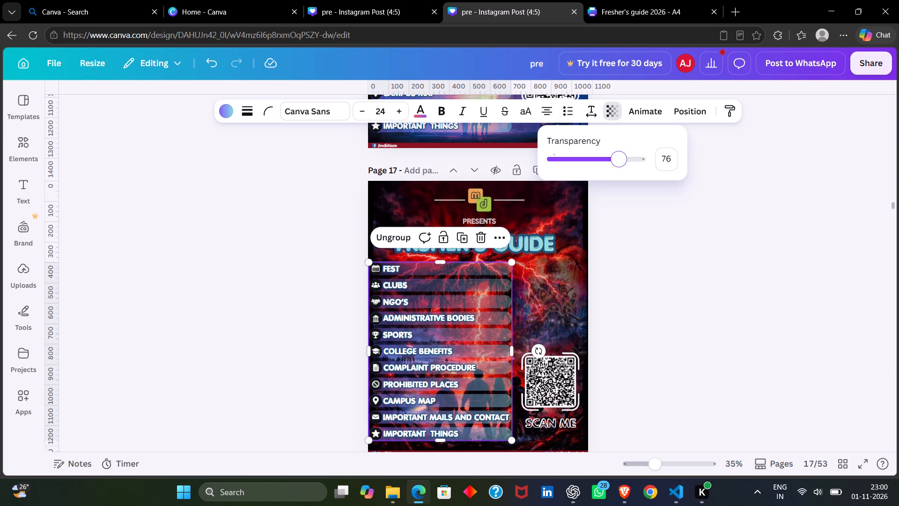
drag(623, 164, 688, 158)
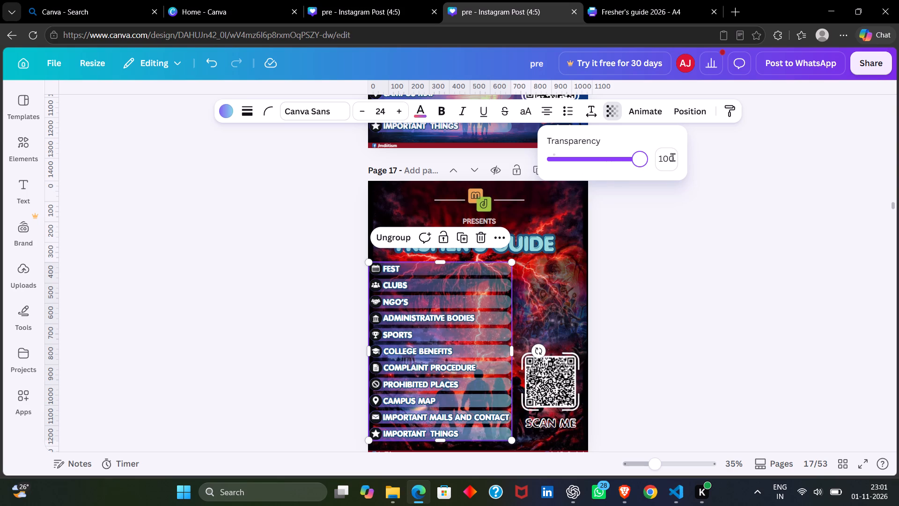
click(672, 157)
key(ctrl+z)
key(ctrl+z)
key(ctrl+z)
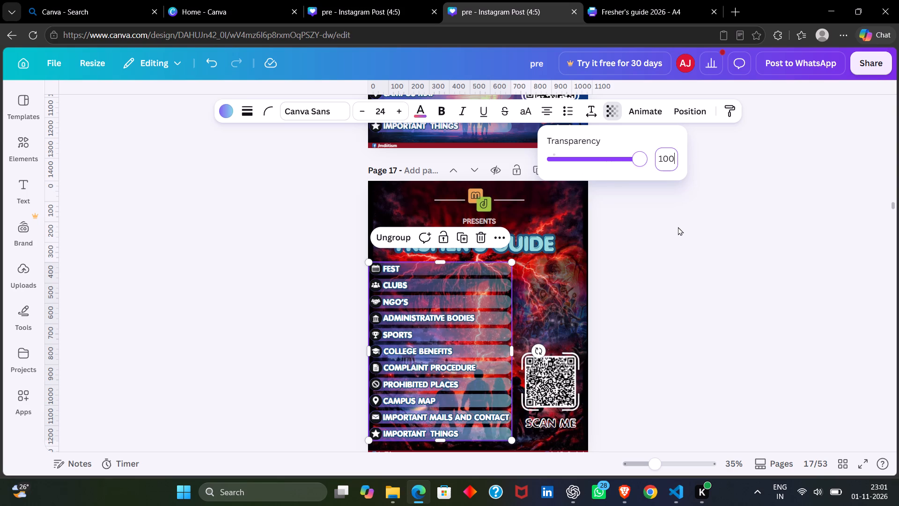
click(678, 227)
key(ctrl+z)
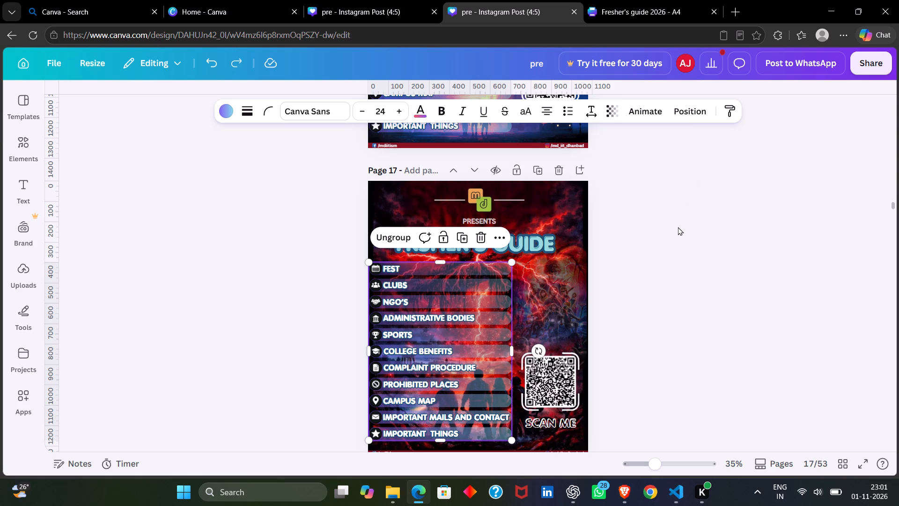
Copy the page 14 artwork of red-lit silhouettes above the upside-down house.
scroll(678, 227, up, 7)
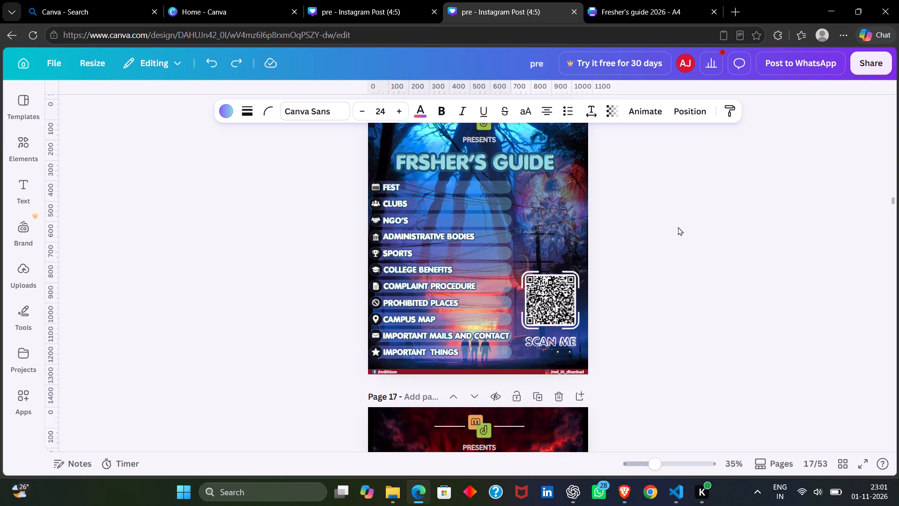
scroll(678, 227, up, 6)
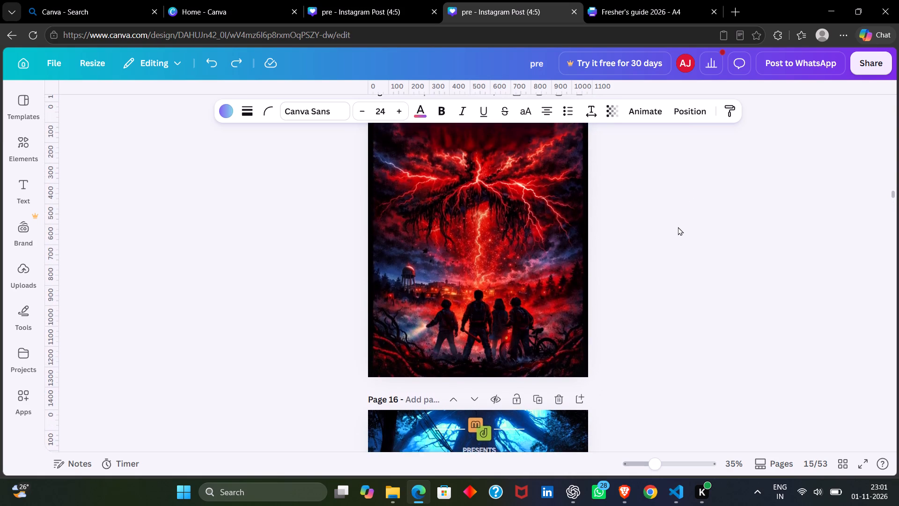
scroll(678, 227, up, 6)
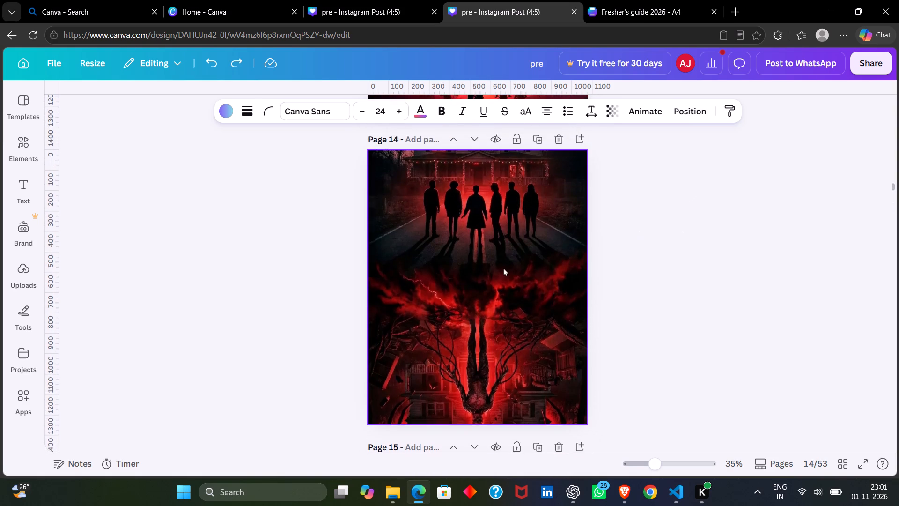
right_click(502, 268)
click(535, 101)
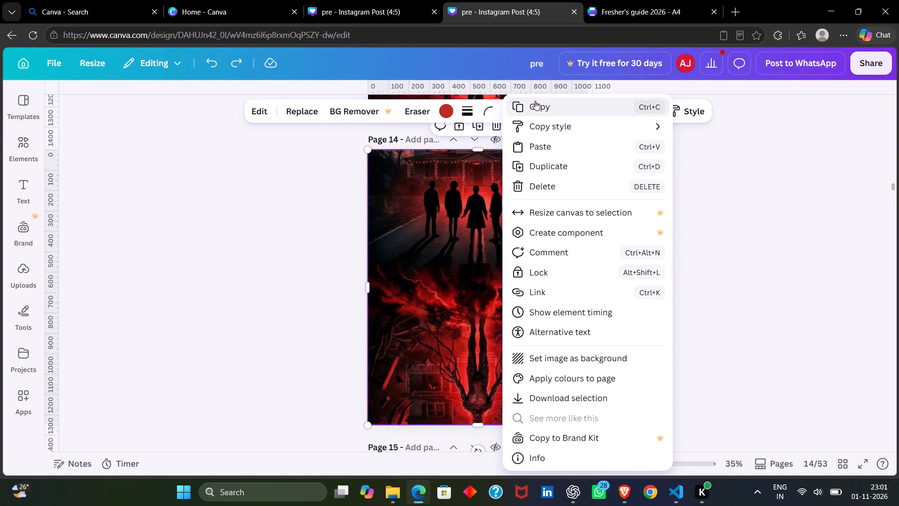
Paste the copied silhouettes artwork onto the page 18 poster and send it to the back, behind the poster's contents.
scroll(467, 285, down, 7)
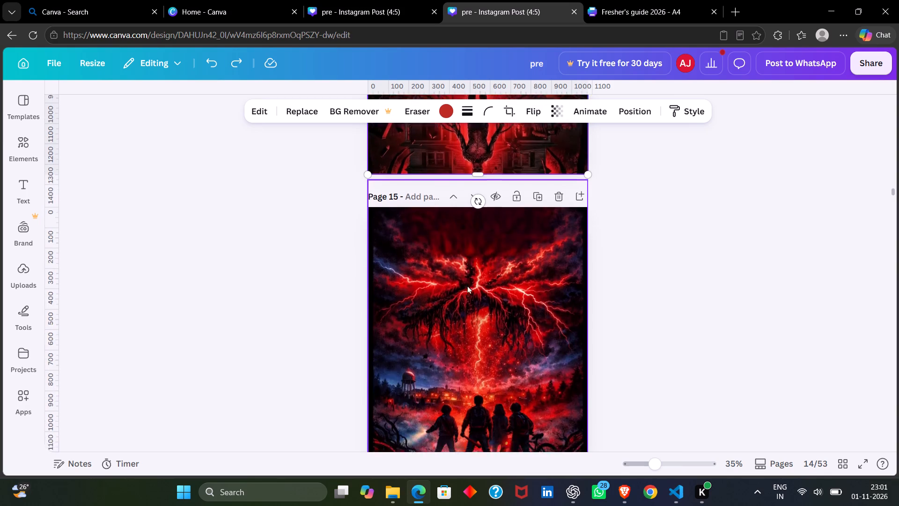
scroll(467, 285, down, 7)
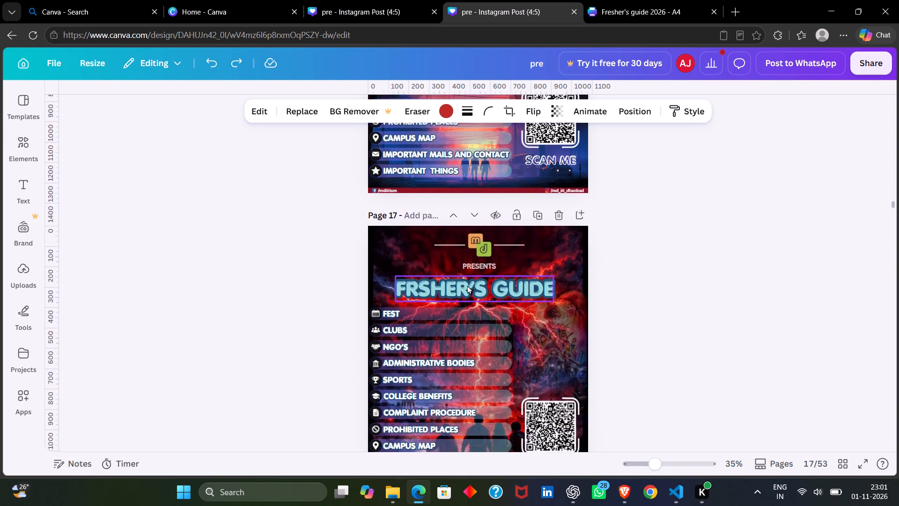
scroll(467, 285, down, 2)
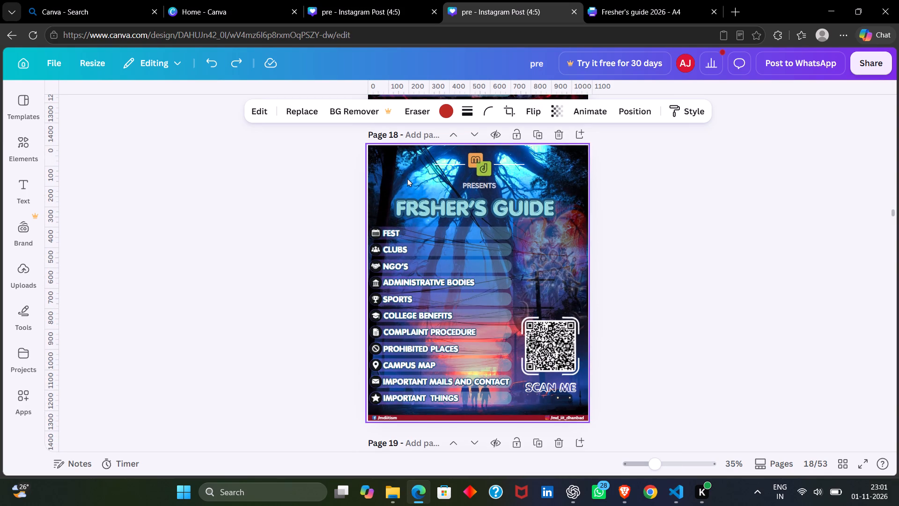
right_click(407, 178)
click(453, 143)
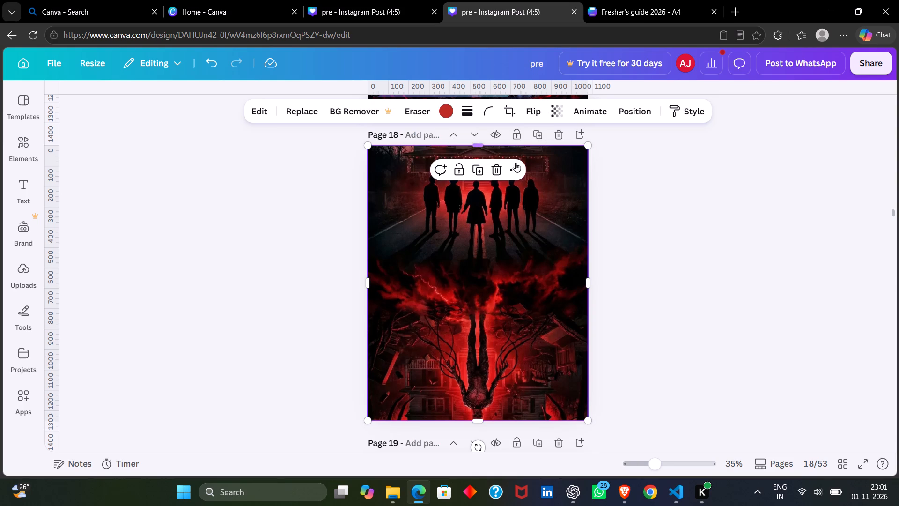
click(514, 163)
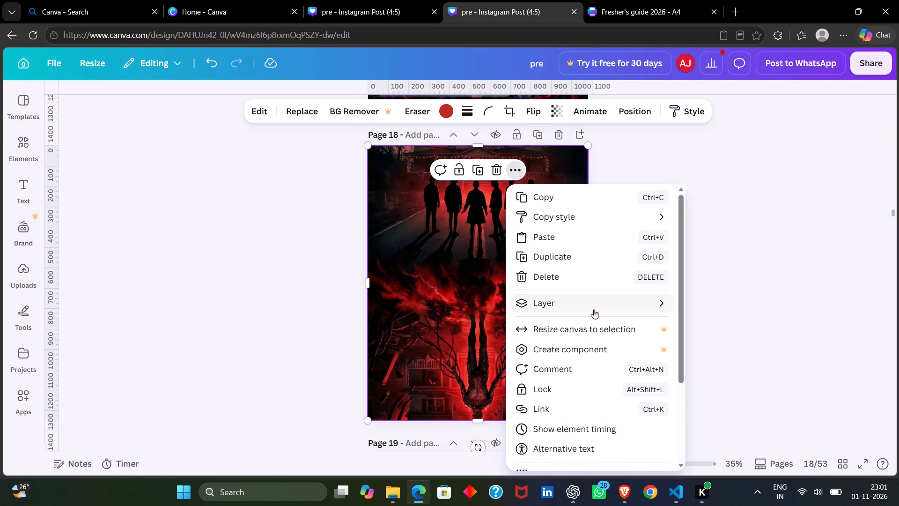
click(594, 309)
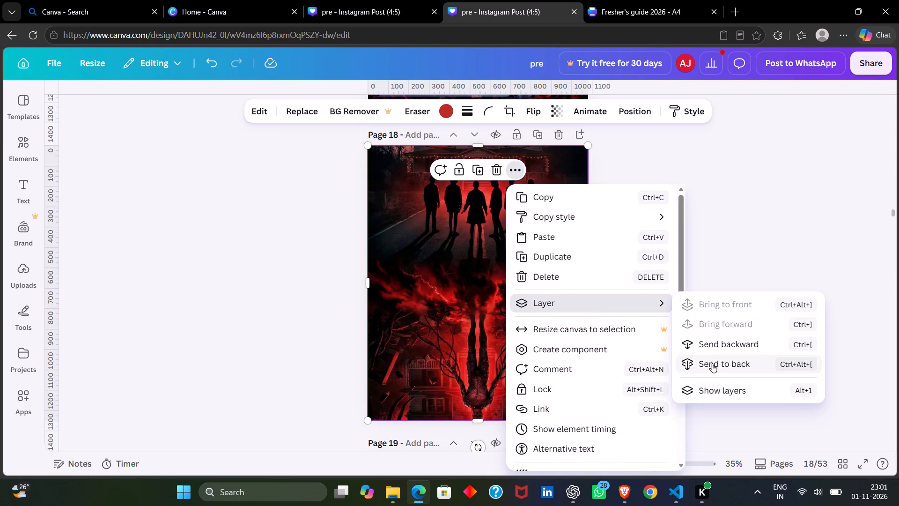
click(712, 363)
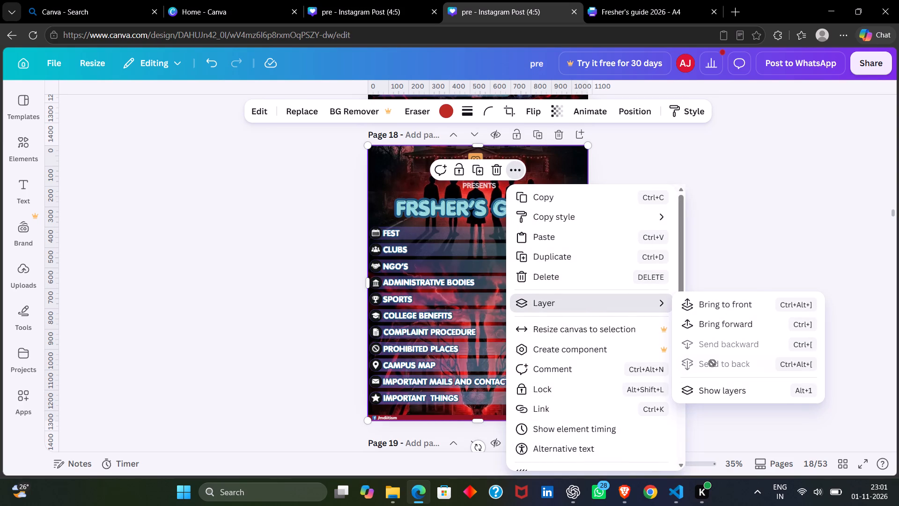
click(759, 271)
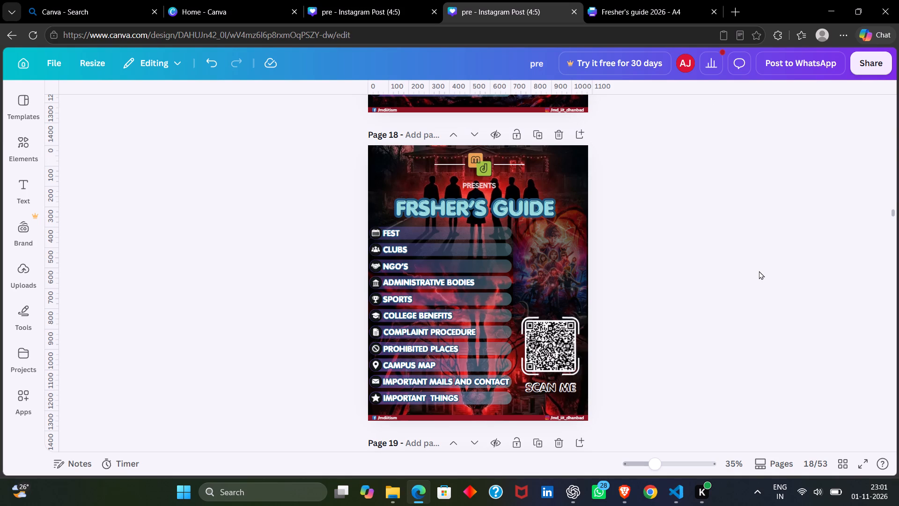
Copy the page 13 artwork of bikers beneath the blue and red stormy sky.
scroll(561, 234, up, 3)
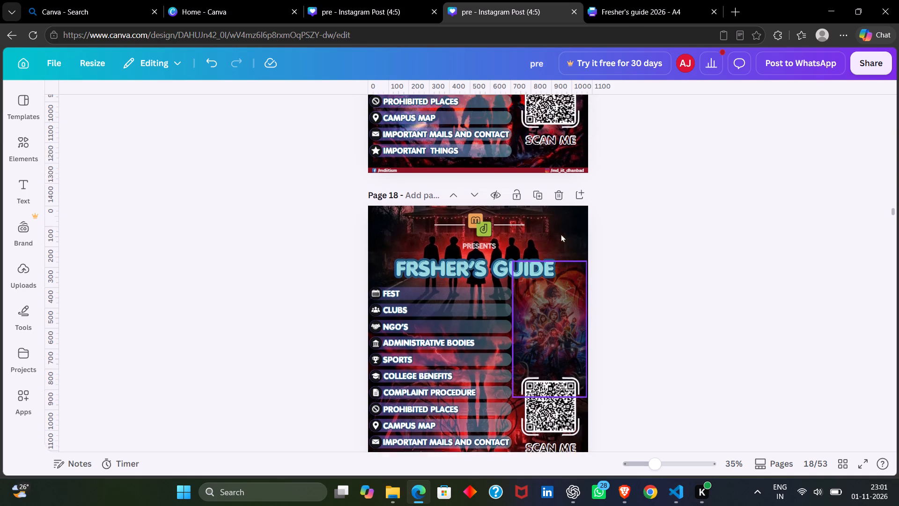
scroll(561, 234, up, 7)
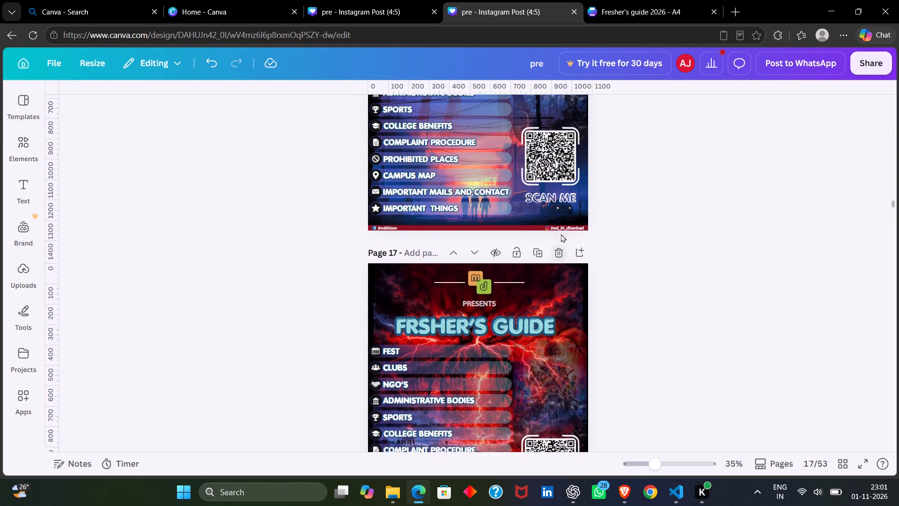
scroll(561, 234, up, 1)
scroll(561, 234, down, 1)
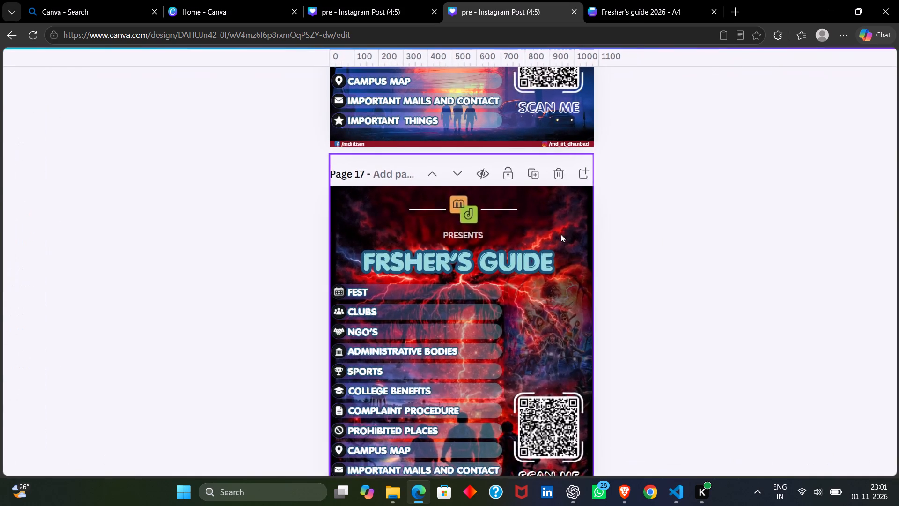
scroll(561, 234, up, 5)
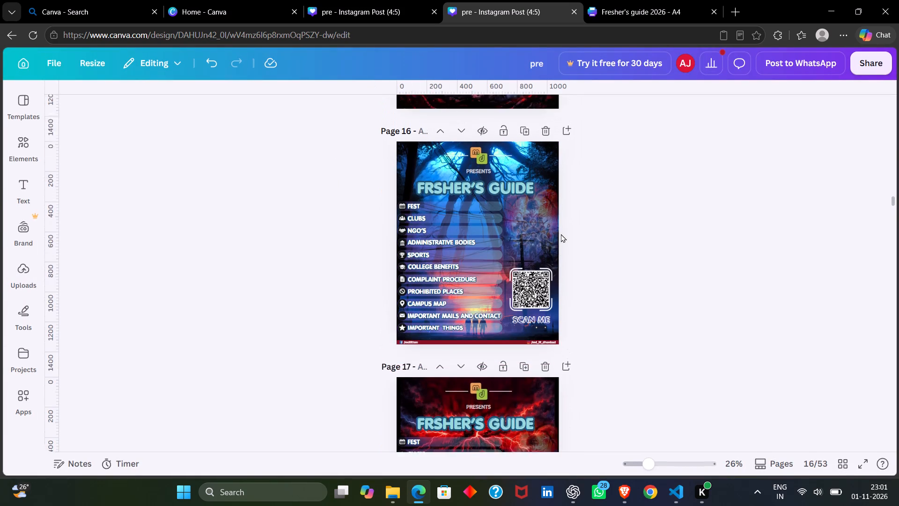
scroll(561, 234, up, 7)
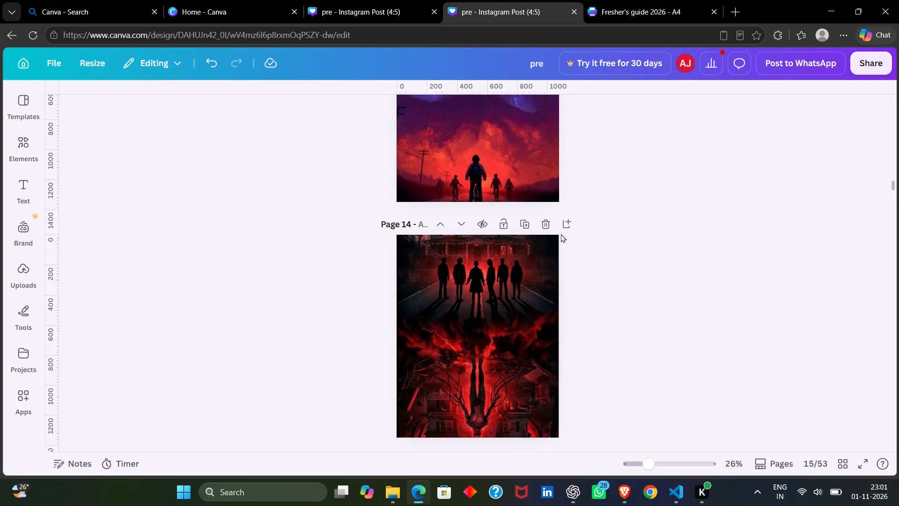
scroll(561, 234, up, 1)
right_click(478, 268)
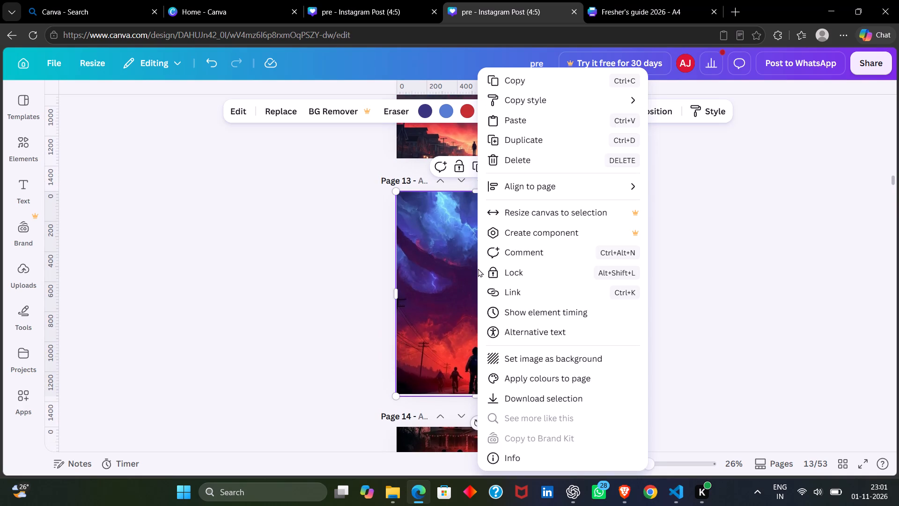
click(542, 82)
Paste the copied stormy-sky bikers artwork onto the page 19 poster and send it to the back, behind the poster's contents.
scroll(472, 271, down, 9)
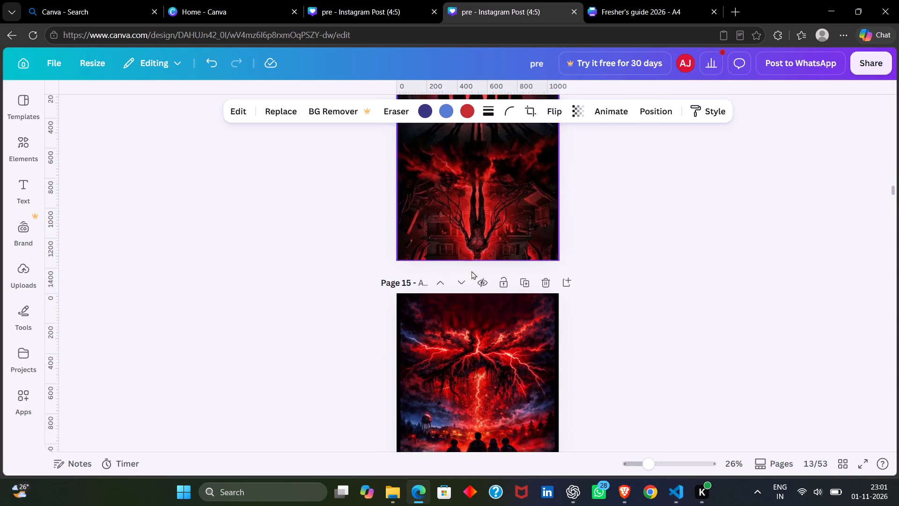
scroll(472, 271, down, 4)
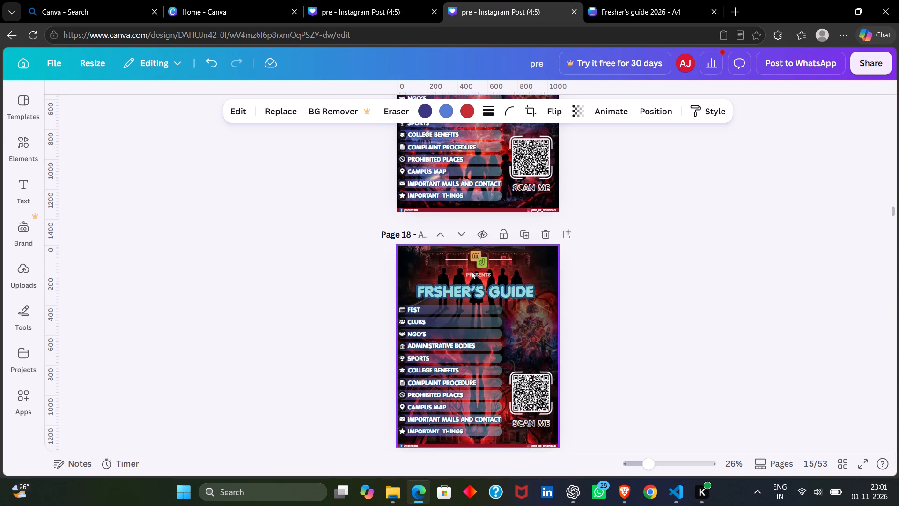
scroll(472, 271, down, 2)
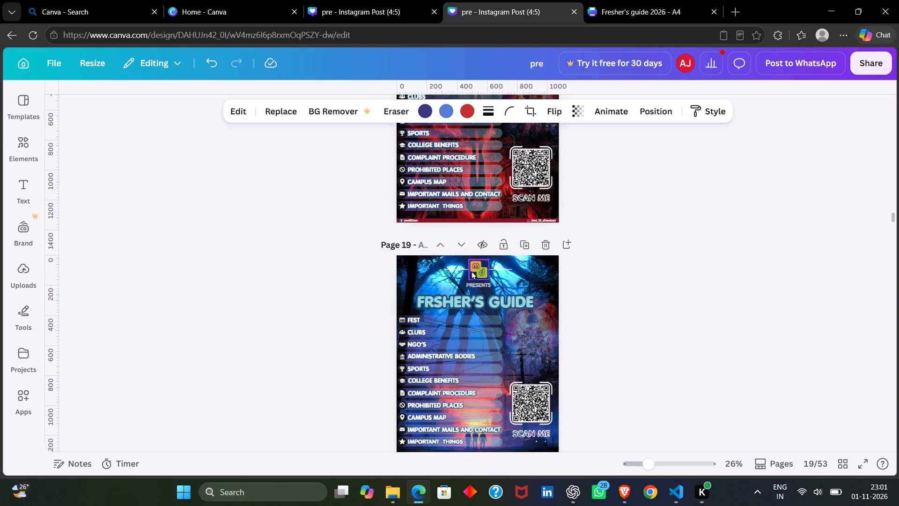
right_click(420, 281)
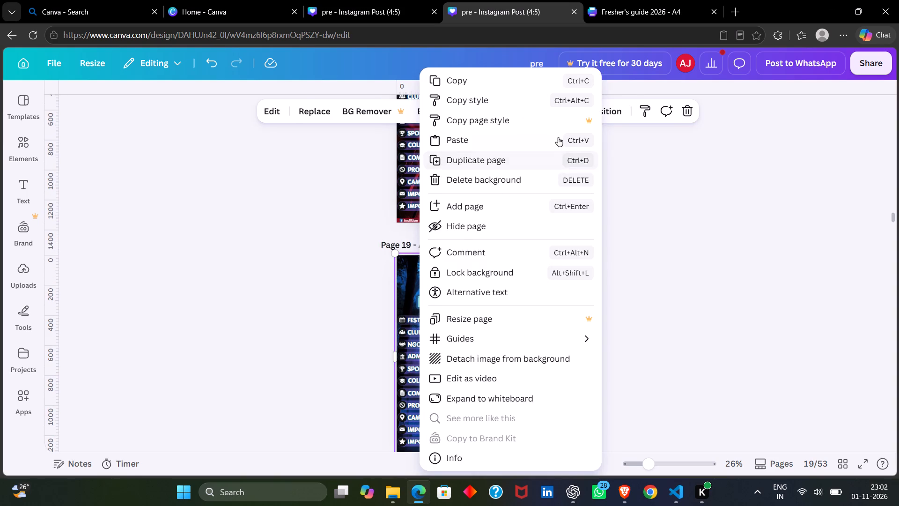
click(537, 141)
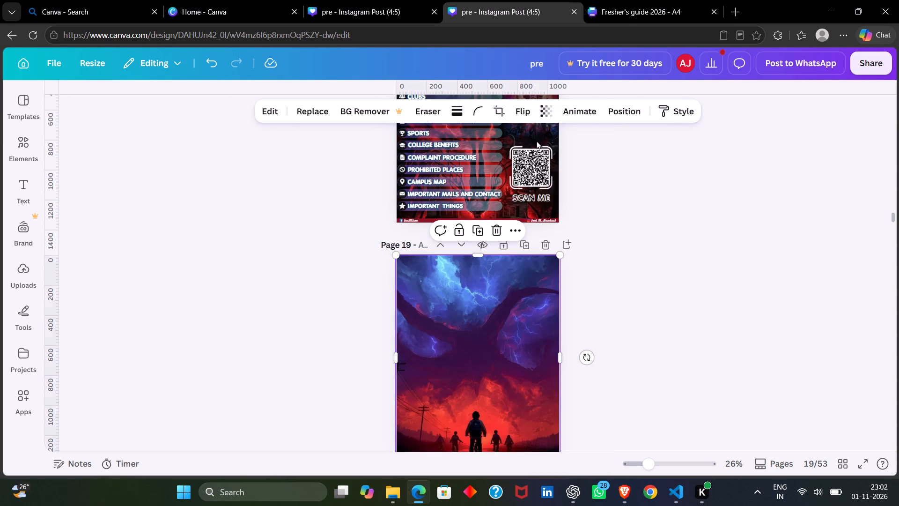
click(517, 234)
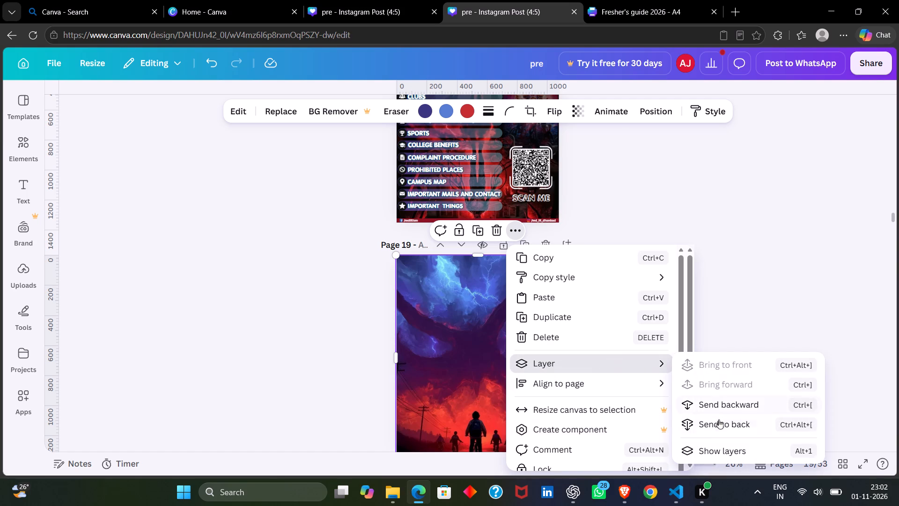
click(718, 422)
click(739, 231)
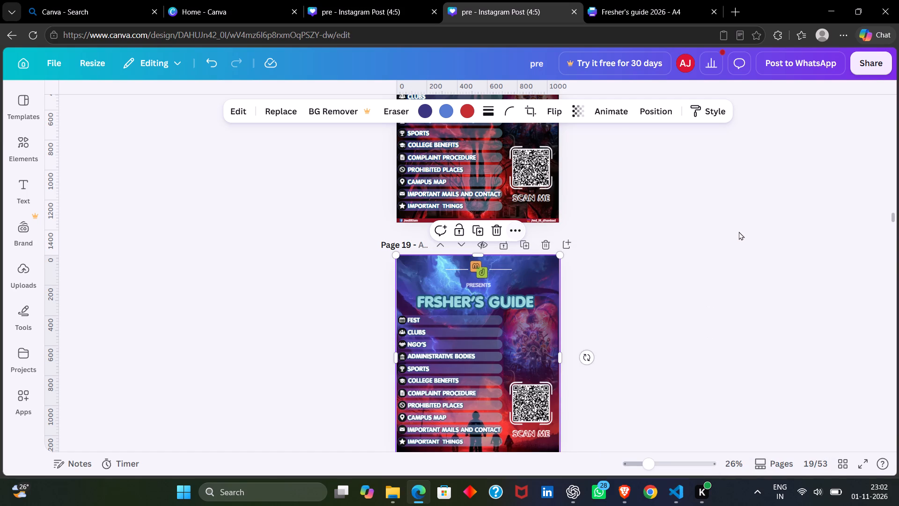
Copy the page 12 artwork of the dark creature looming in the red sky above the town.
scroll(739, 231, down, 1)
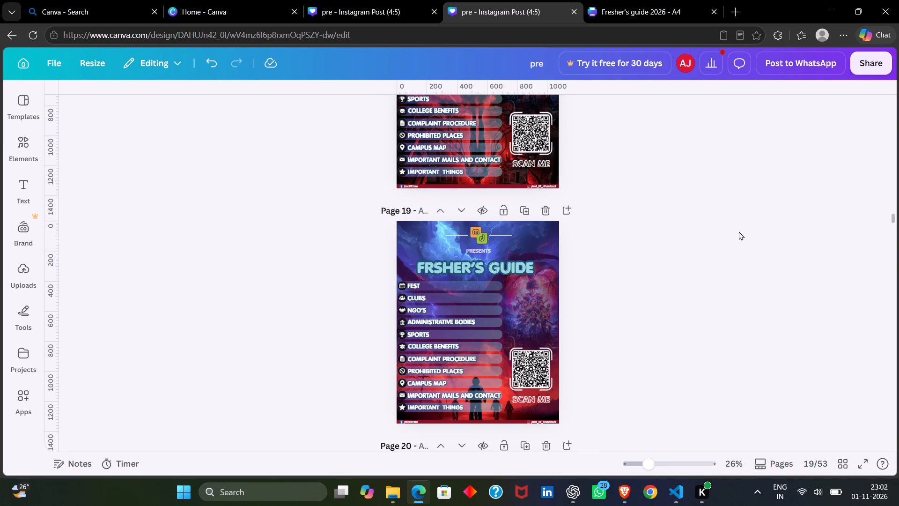
scroll(739, 231, down, 1)
scroll(739, 231, up, 3)
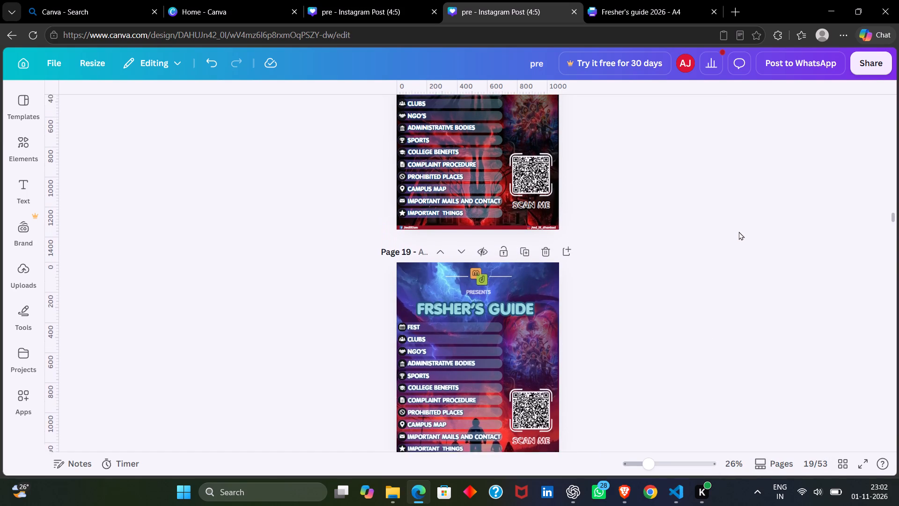
scroll(739, 231, up, 14)
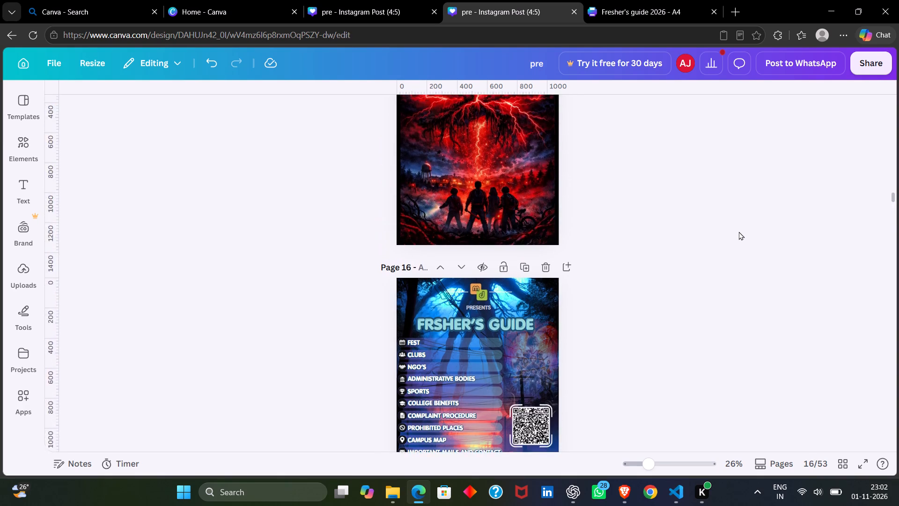
scroll(739, 231, up, 10)
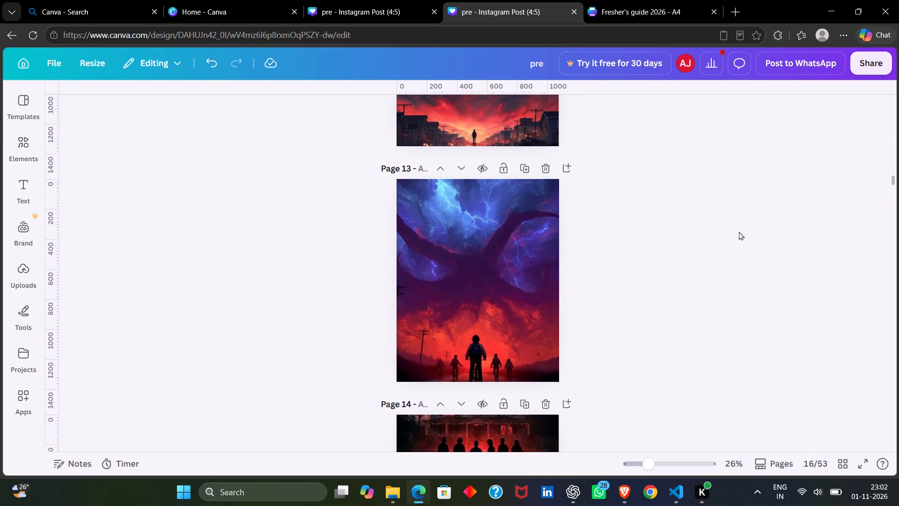
scroll(739, 231, up, 3)
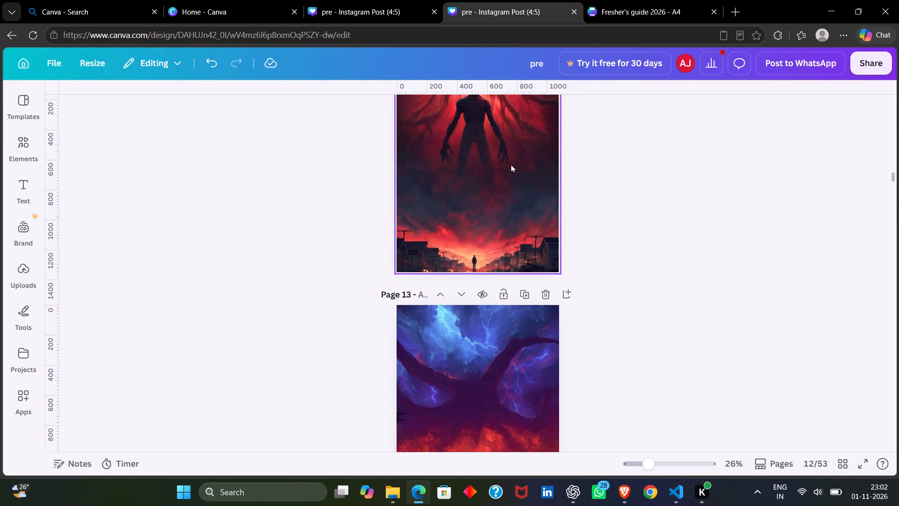
right_click(501, 164)
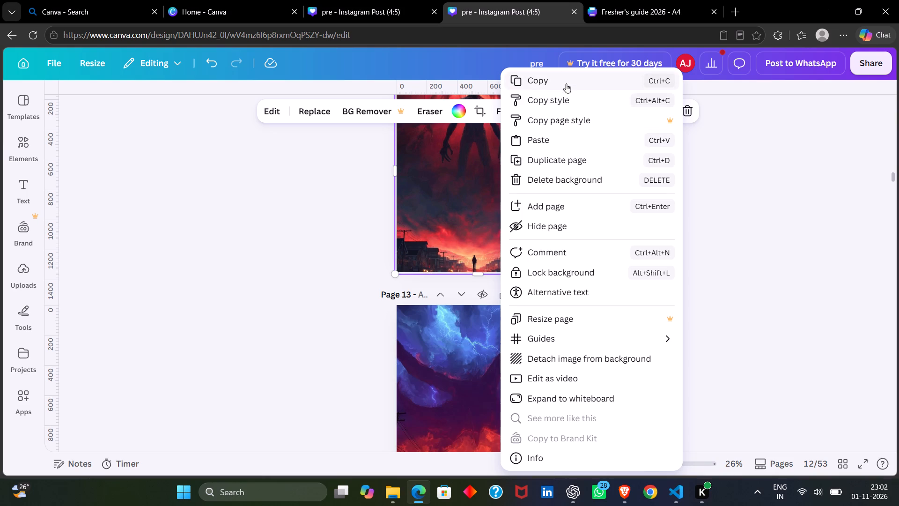
click(566, 83)
Paste the copied dark creature artwork onto the page 20 poster as its background.
scroll(498, 271, down, 6)
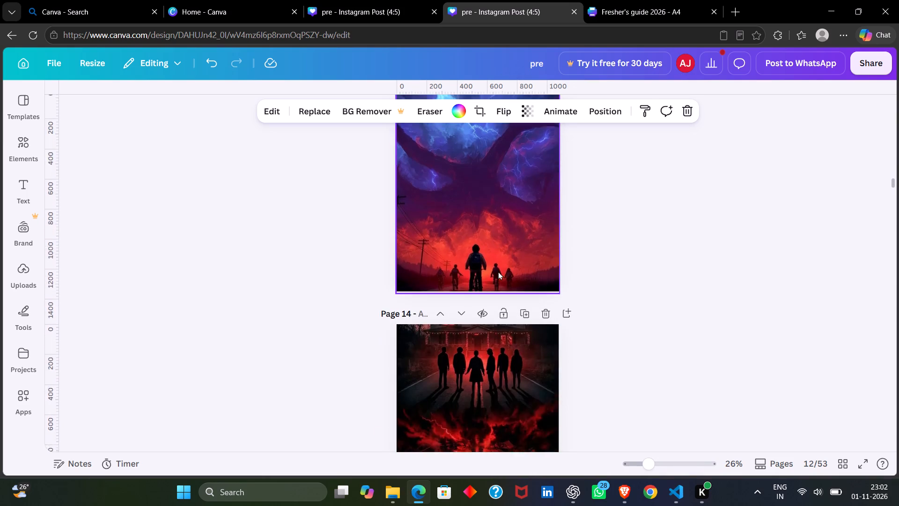
scroll(498, 271, down, 7)
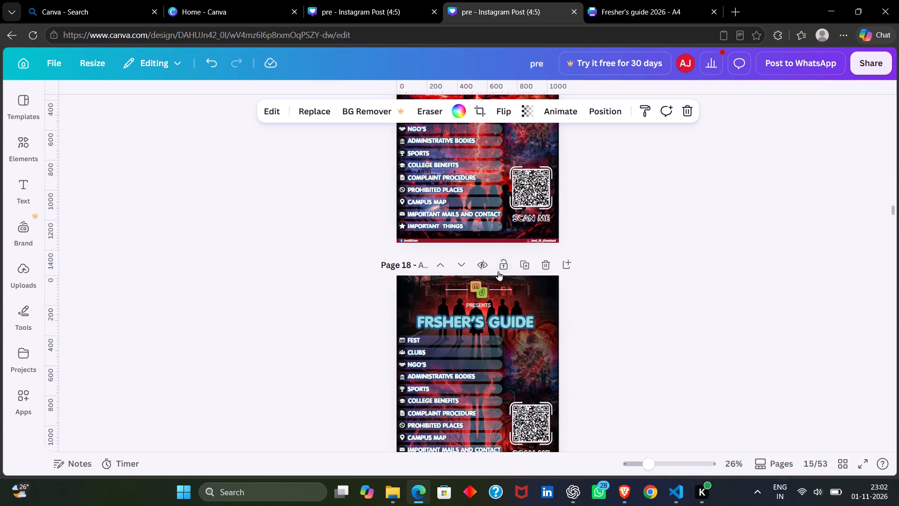
scroll(498, 271, down, 6)
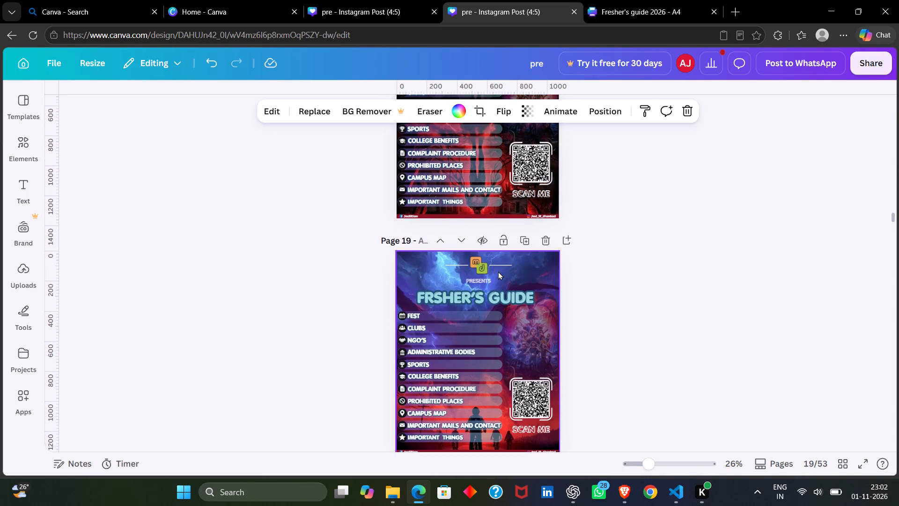
scroll(498, 271, down, 5)
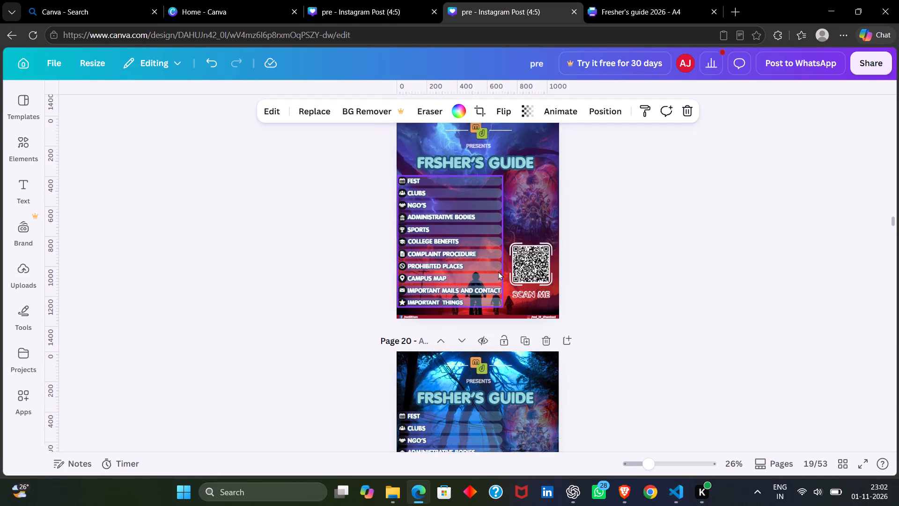
scroll(498, 271, down, 6)
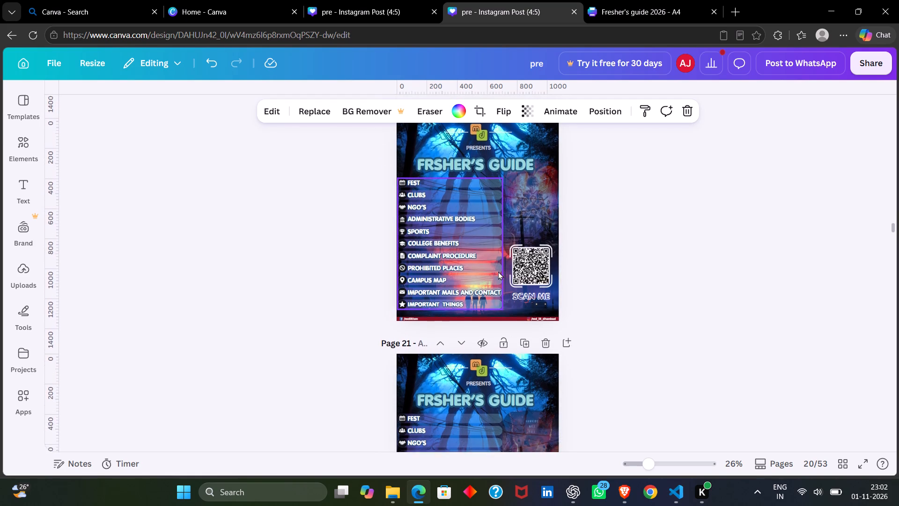
scroll(498, 271, down, 2)
scroll(498, 271, up, 2)
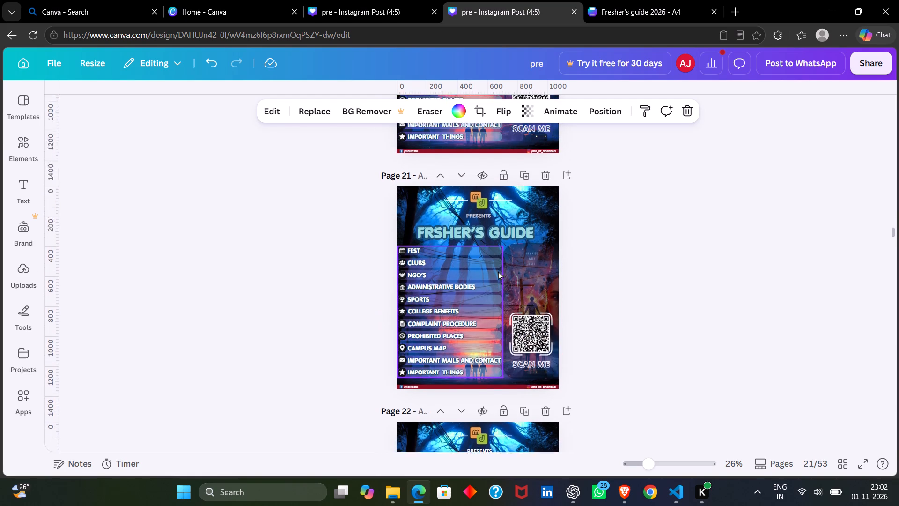
scroll(498, 271, up, 4)
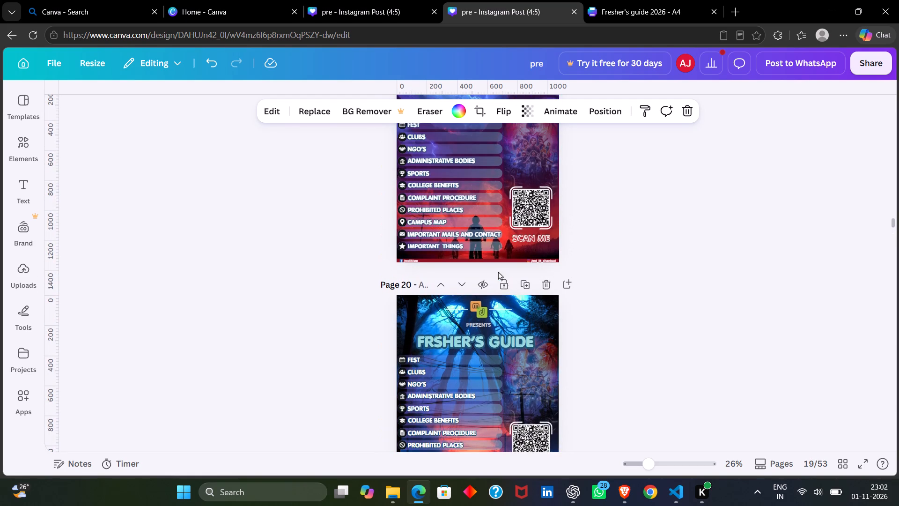
right_click(421, 311)
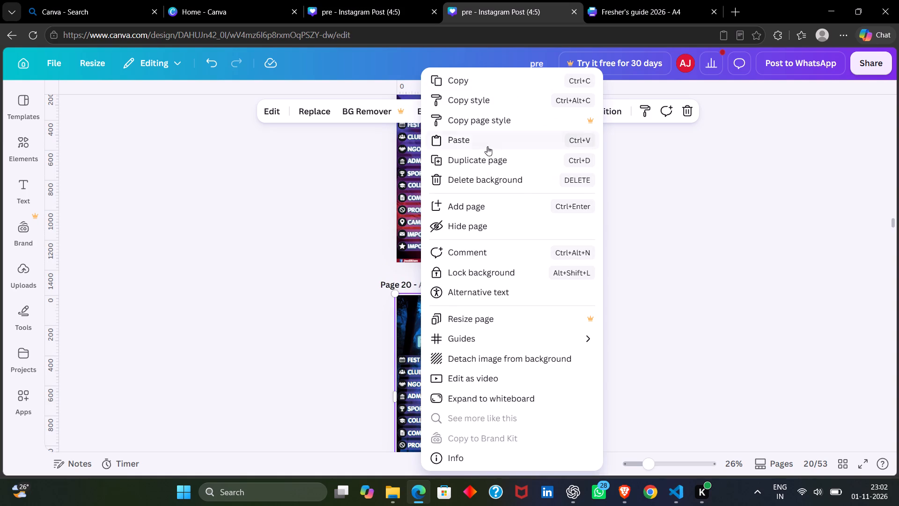
click(487, 147)
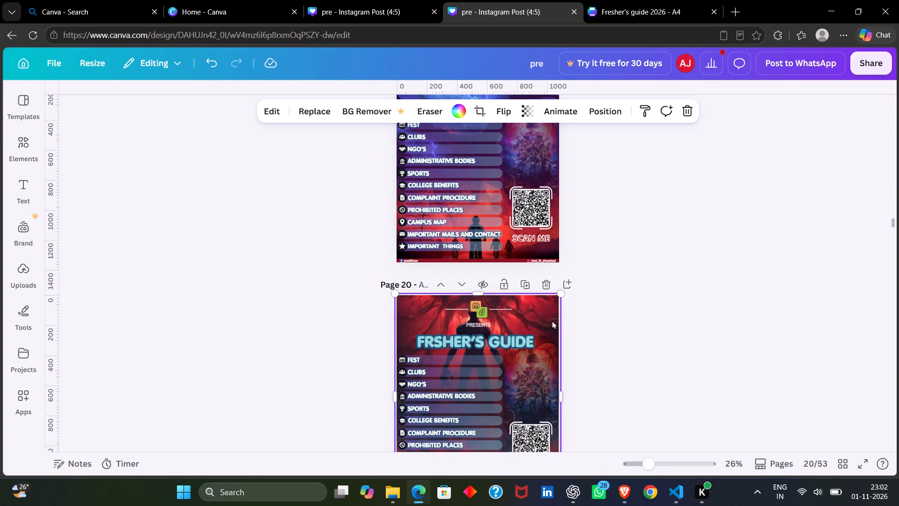
scroll(552, 320, up, 1)
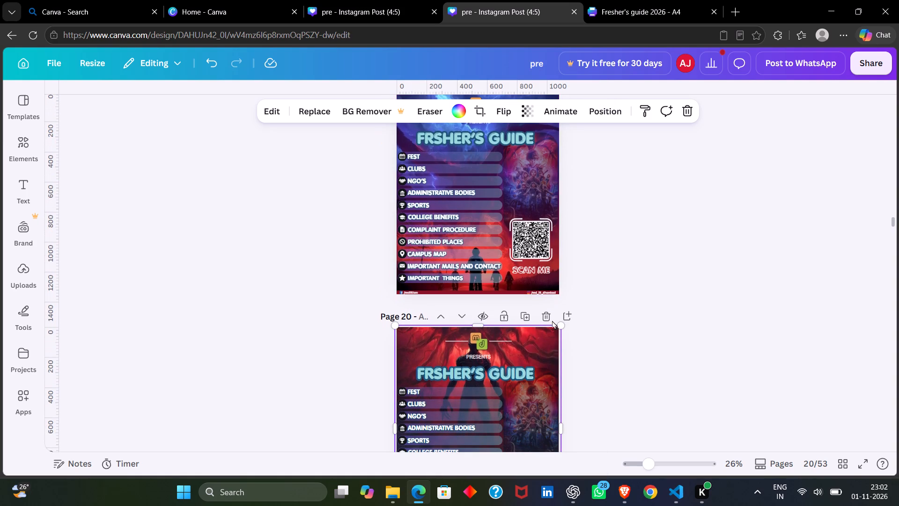
scroll(532, 368, down, 2)
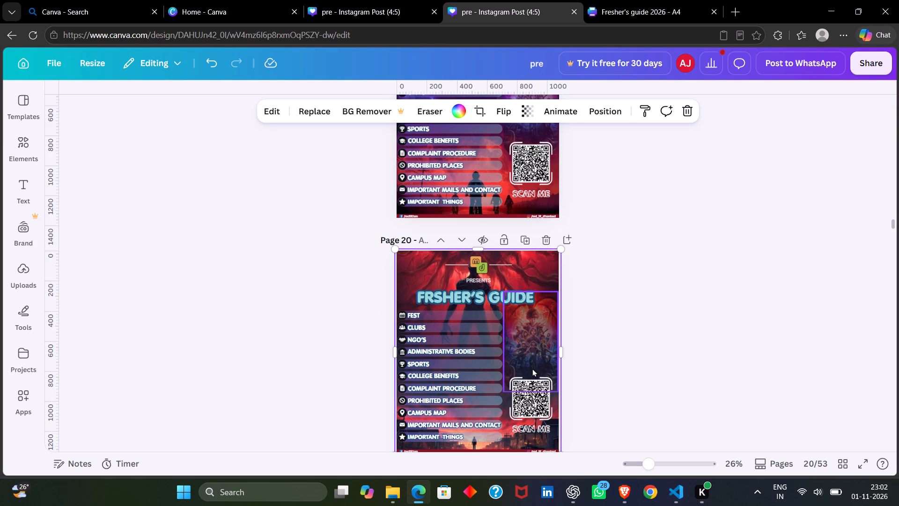
scroll(532, 368, down, 1)
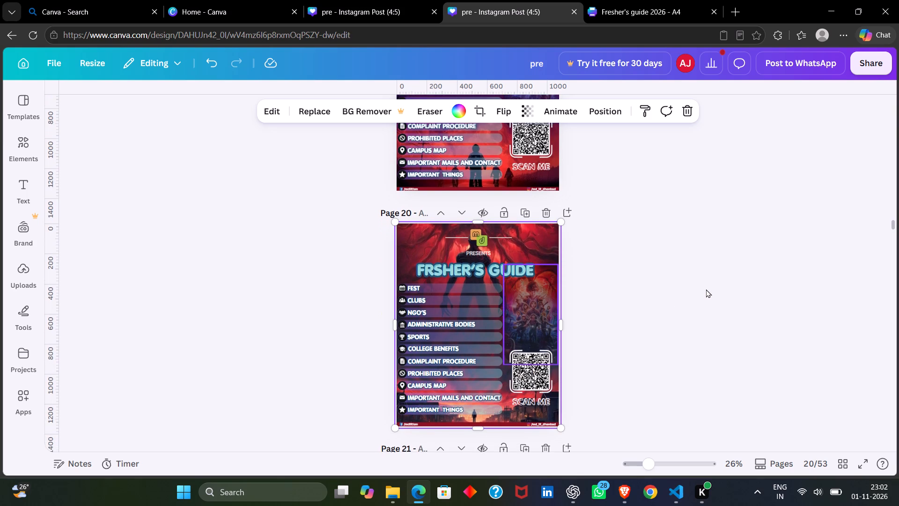
click(706, 289)
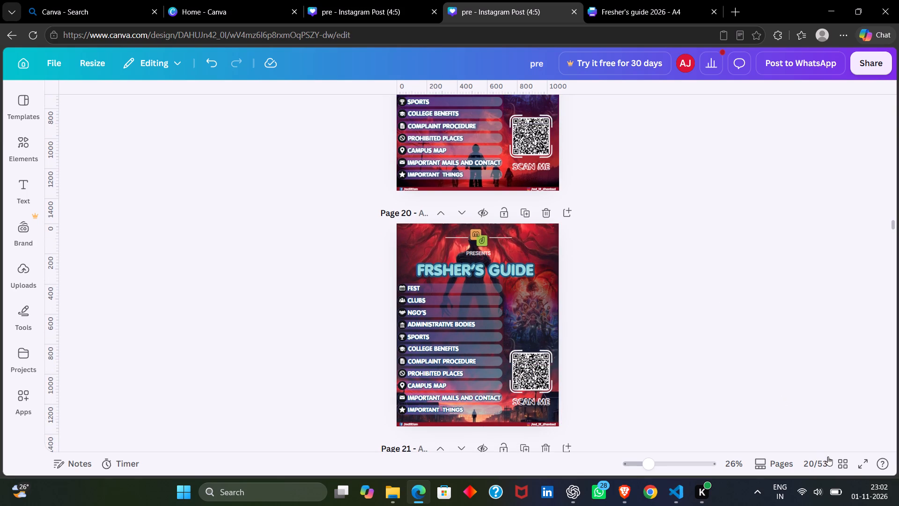
Examine the poster variants and background pages together in the page grid overview.
click(841, 463)
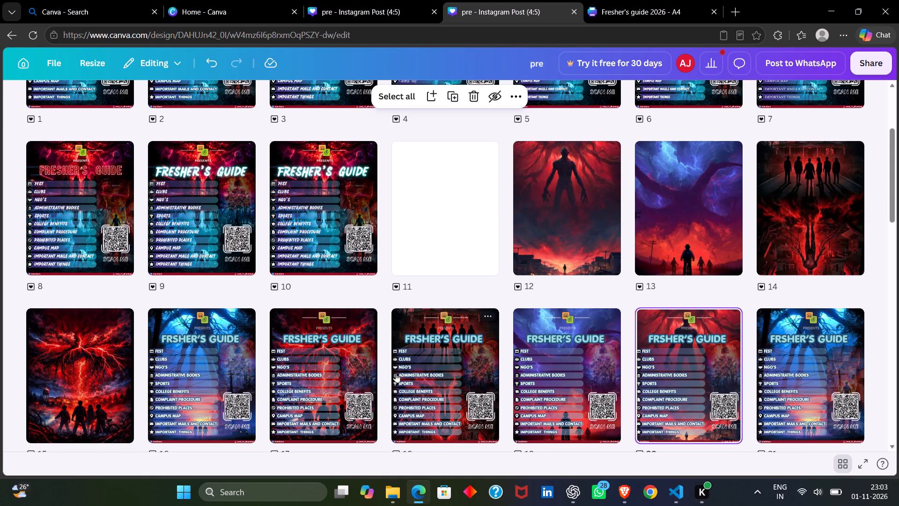
scroll(396, 373, down, 1)
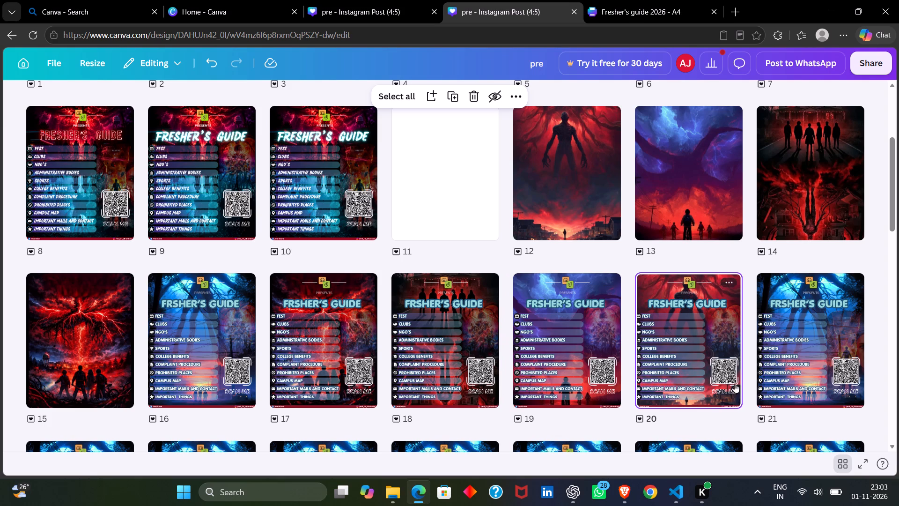
click(844, 462)
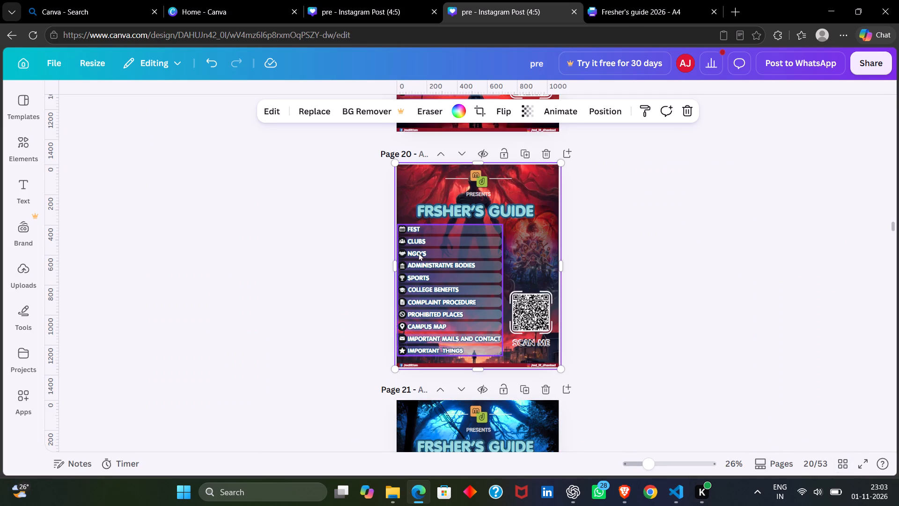
Adjust the page 20 background image's white balance, setting its temperature to -60.
click(274, 122)
click(273, 113)
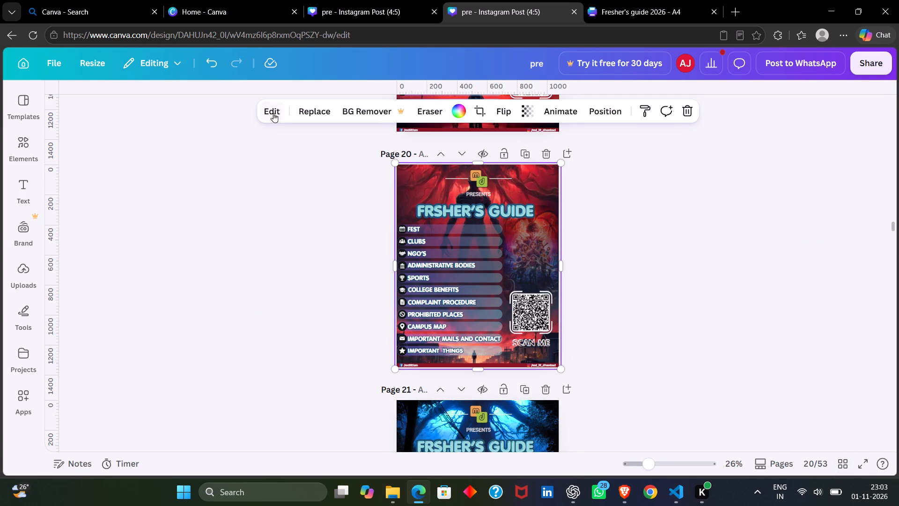
click(300, 161)
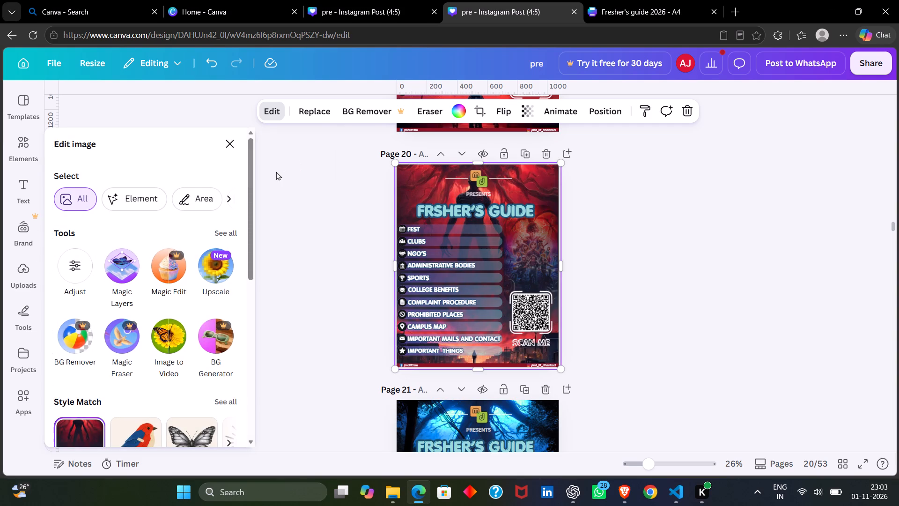
click(83, 266)
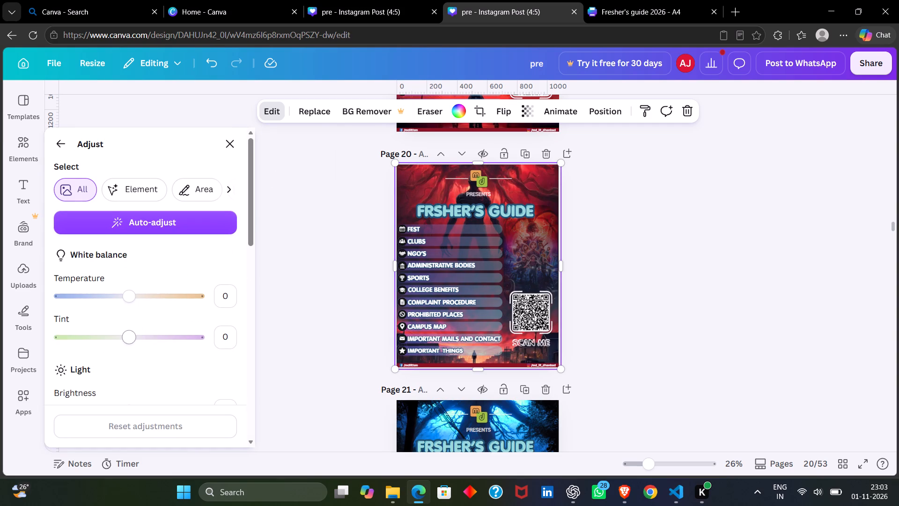
drag(129, 298, 163, 288)
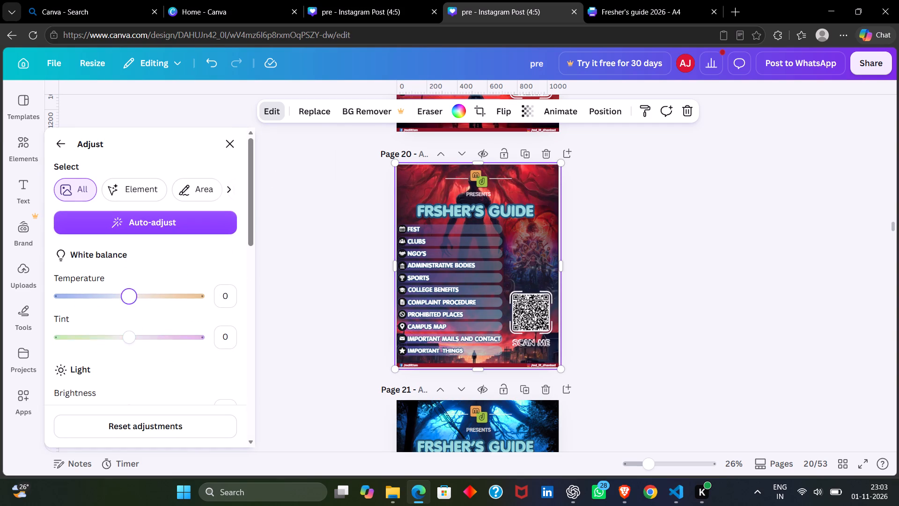
drag(163, 288, 137, 274)
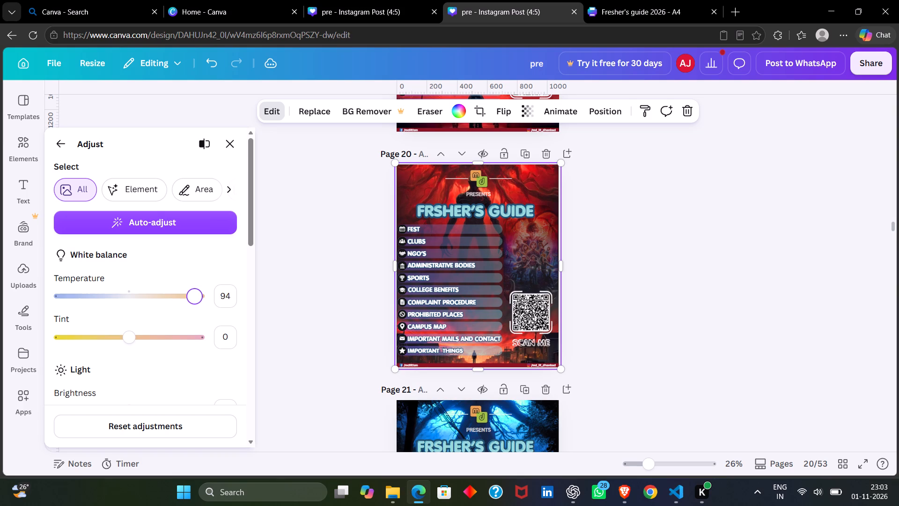
drag(137, 274, 51, 280)
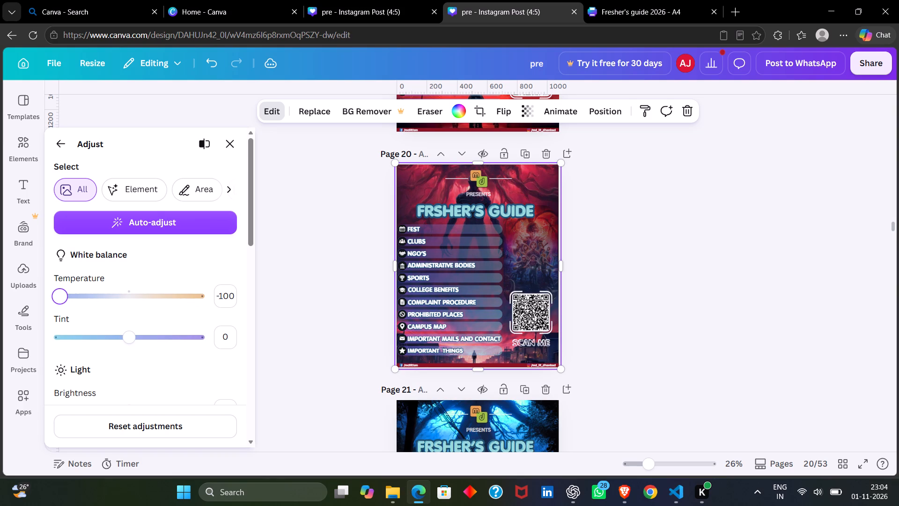
drag(51, 280, 87, 278)
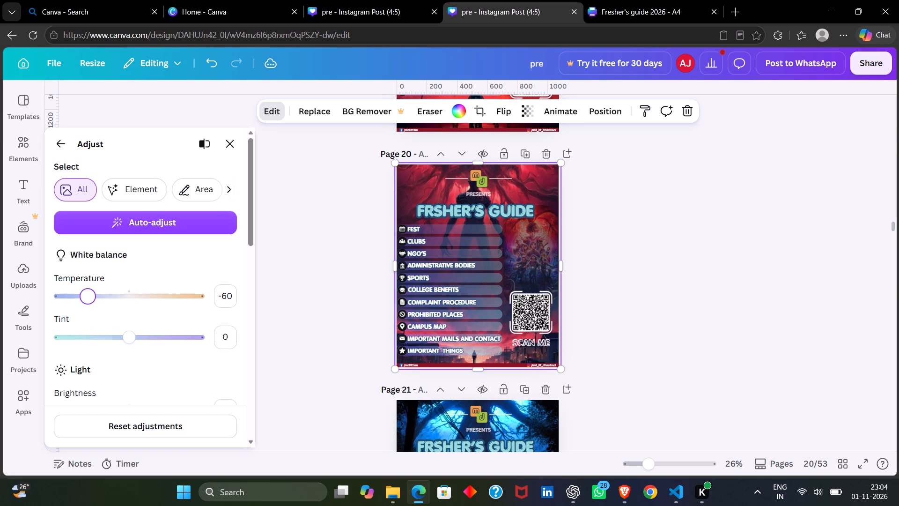
drag(87, 278, 87, 278)
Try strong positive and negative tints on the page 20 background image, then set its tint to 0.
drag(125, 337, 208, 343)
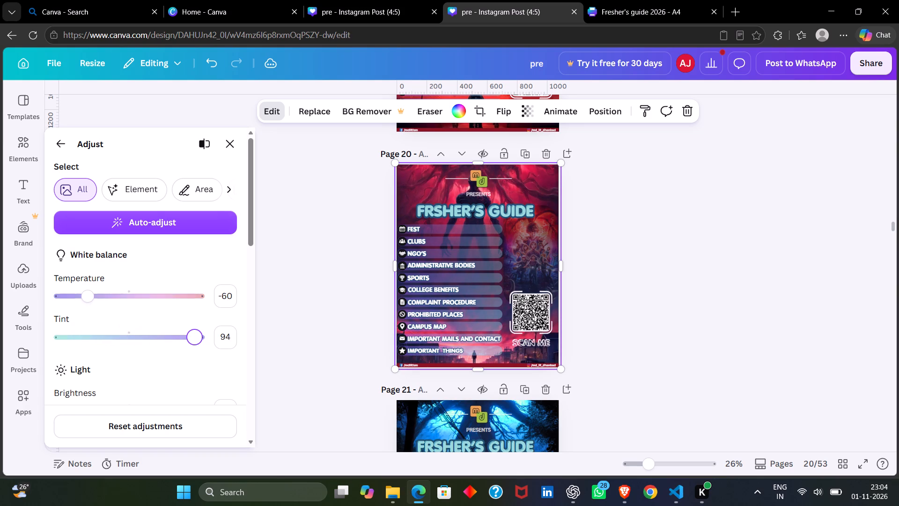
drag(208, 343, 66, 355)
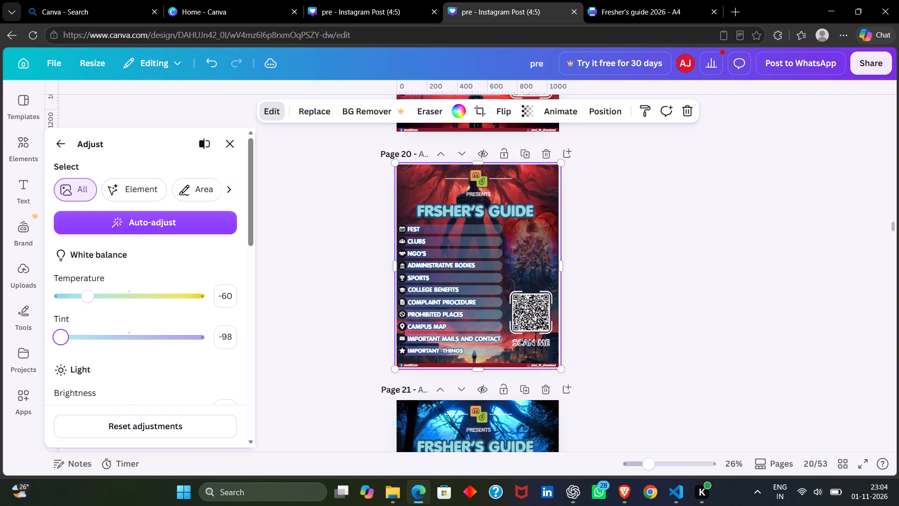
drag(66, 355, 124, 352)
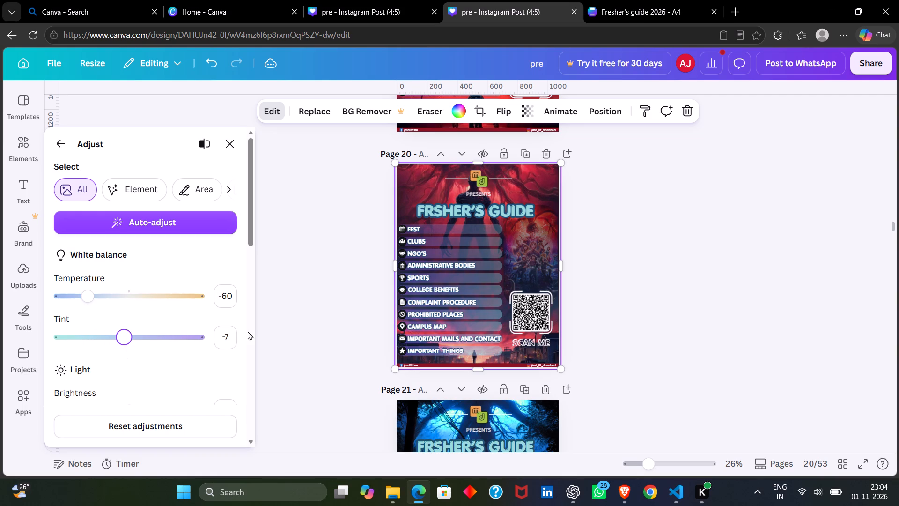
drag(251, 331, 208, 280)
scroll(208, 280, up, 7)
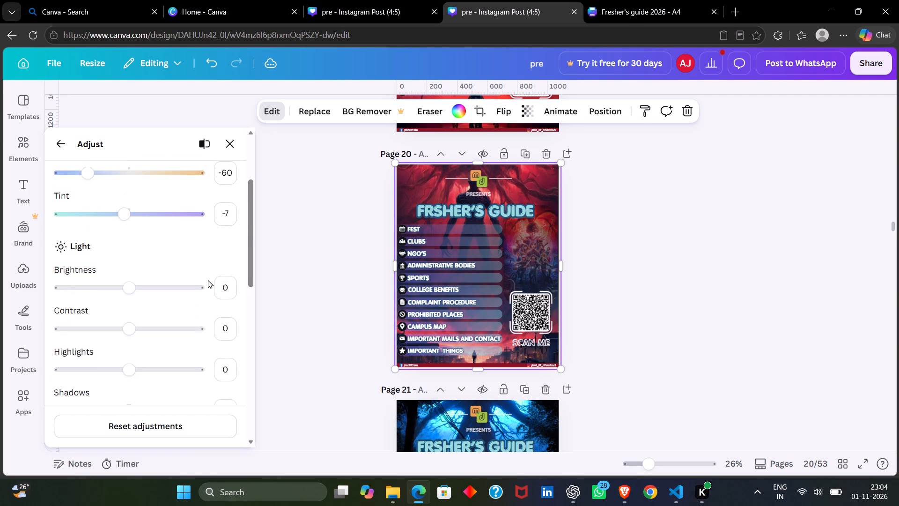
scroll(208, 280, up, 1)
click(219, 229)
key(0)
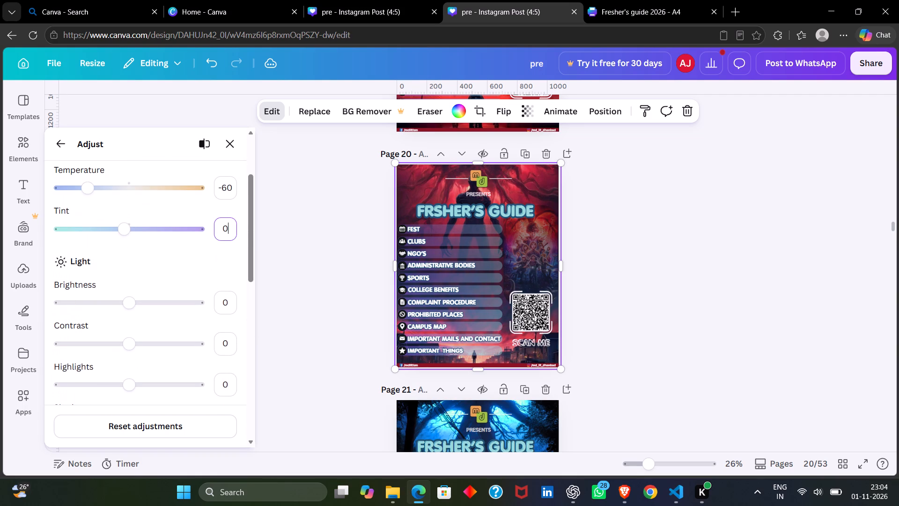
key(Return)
Adjust the page 20 background image's light: brightness 8, contrast 20, highlights 15 and shadows 20.
click(216, 306)
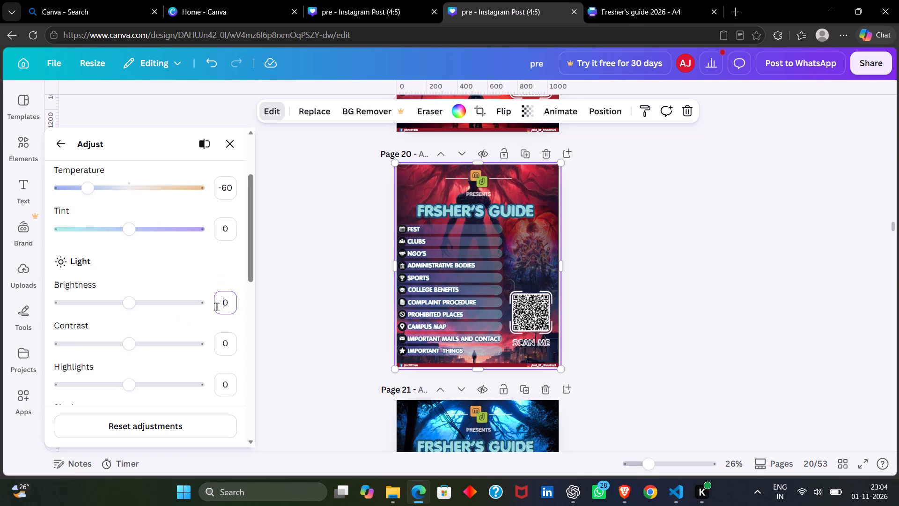
key(8)
key(Return)
scroll(216, 306, up, 1)
scroll(218, 362, down, 2)
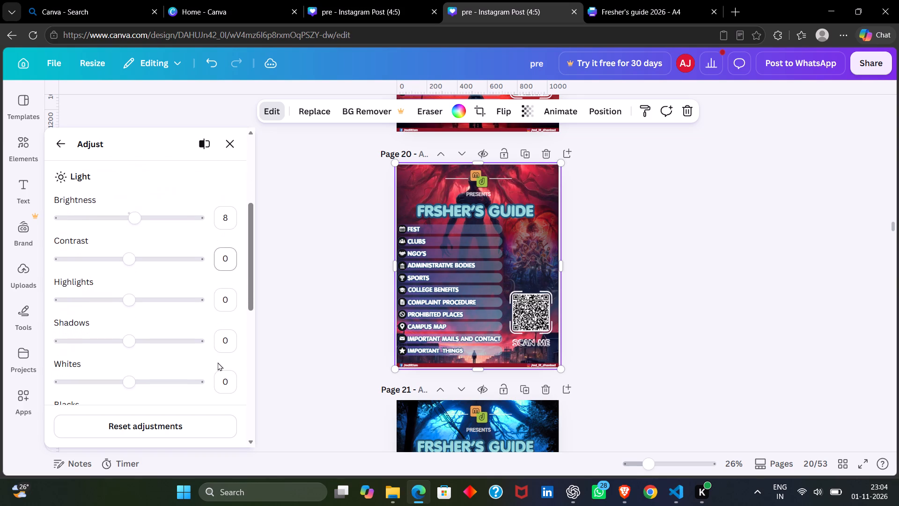
click(228, 256)
text(20)
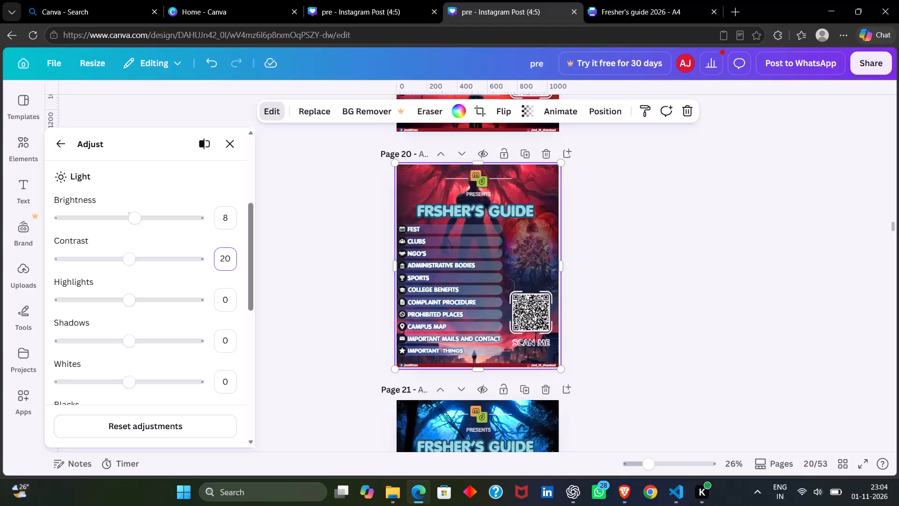
key(Return)
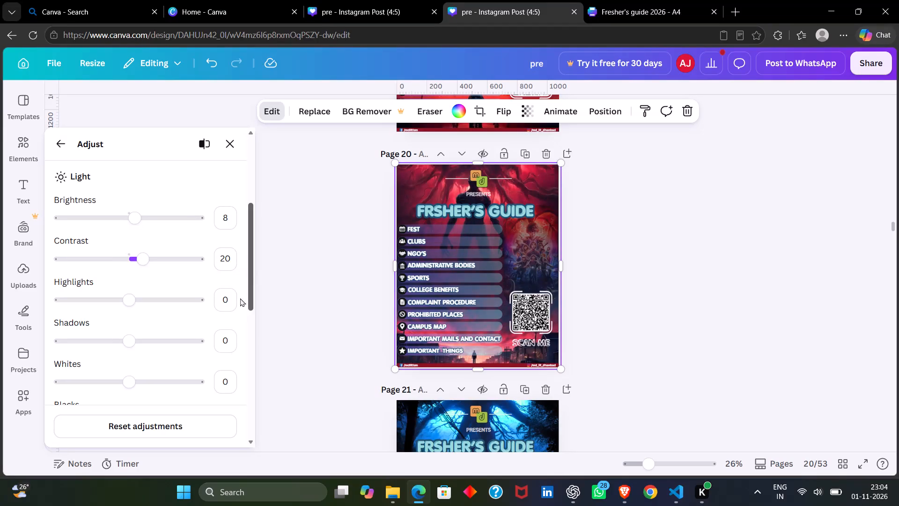
click(224, 297)
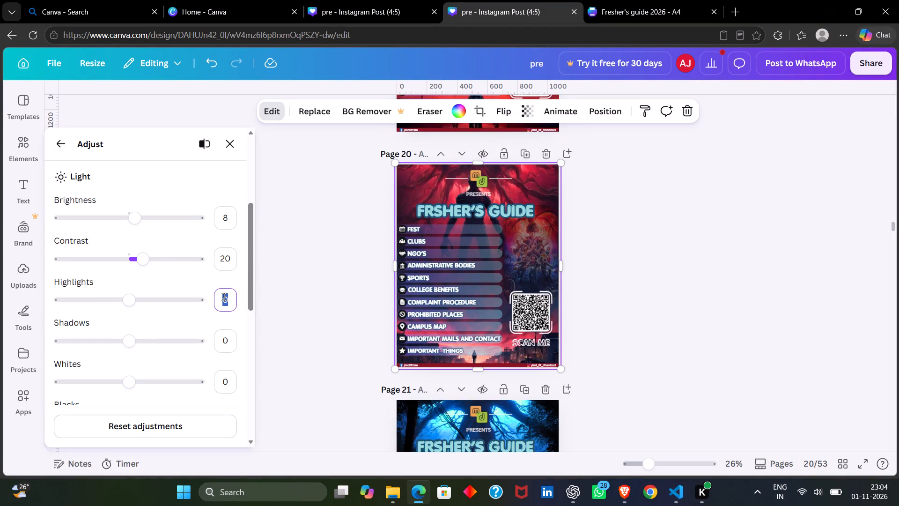
text(15)
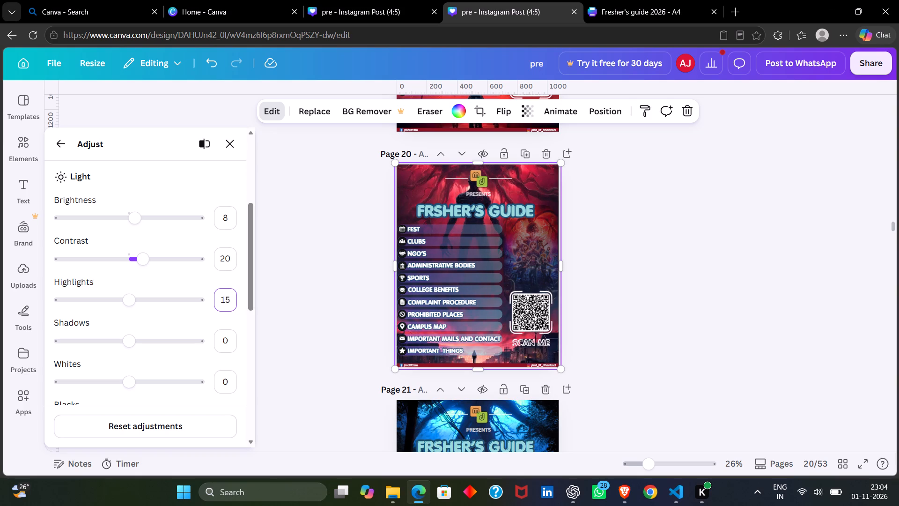
key(Return)
click(226, 340)
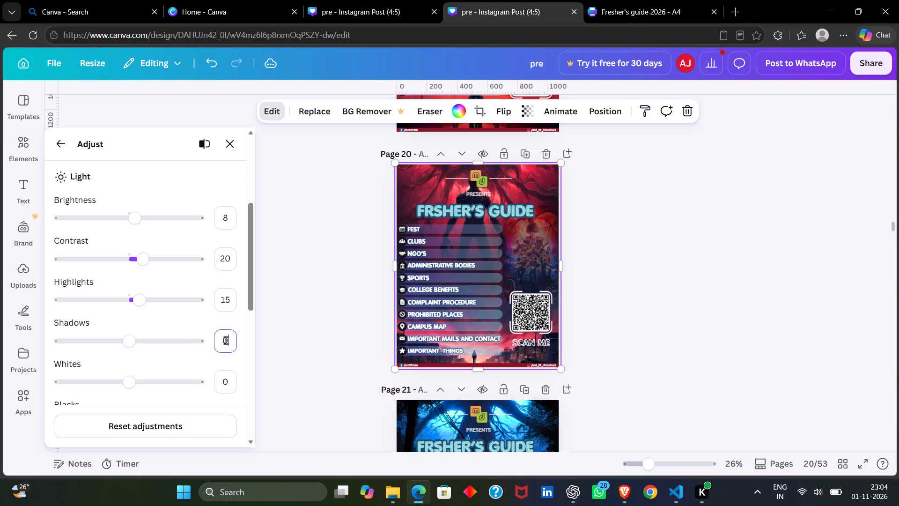
text(20)
key(Return)
Boost the page 20 background image's colour with vibrance 17 and saturation 20.
scroll(226, 340, down, 2)
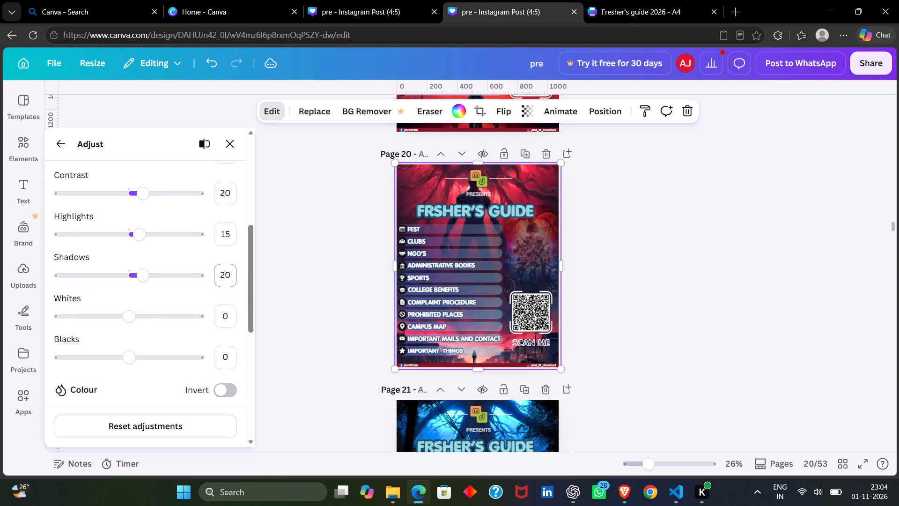
scroll(226, 340, down, 3)
click(218, 268)
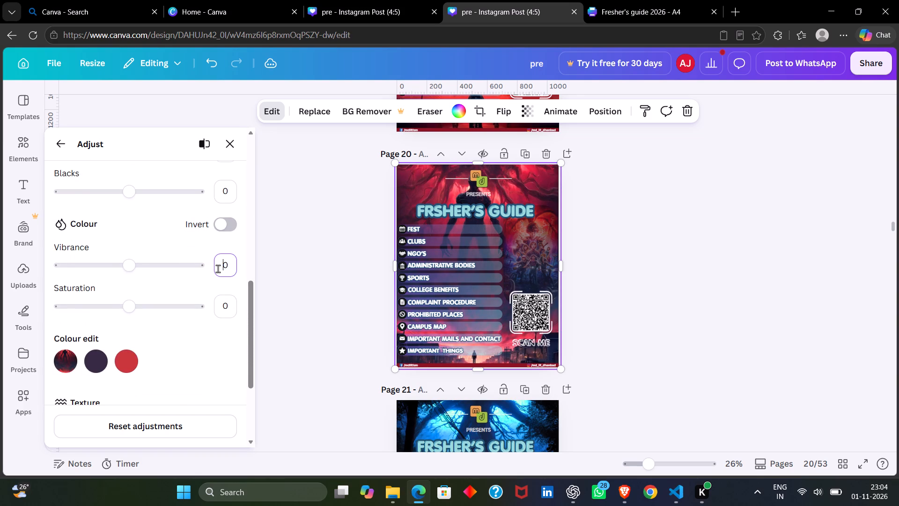
text(17)
key(Return)
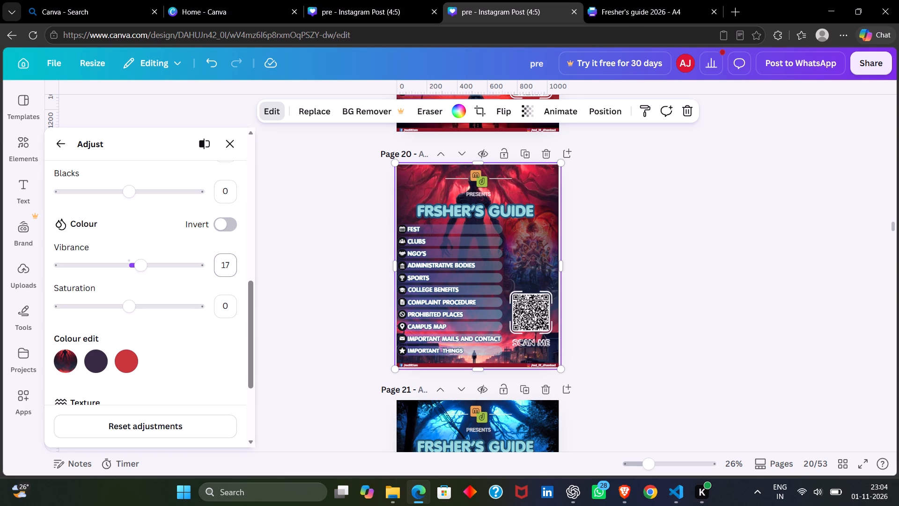
click(220, 302)
text(20)
key(Return)
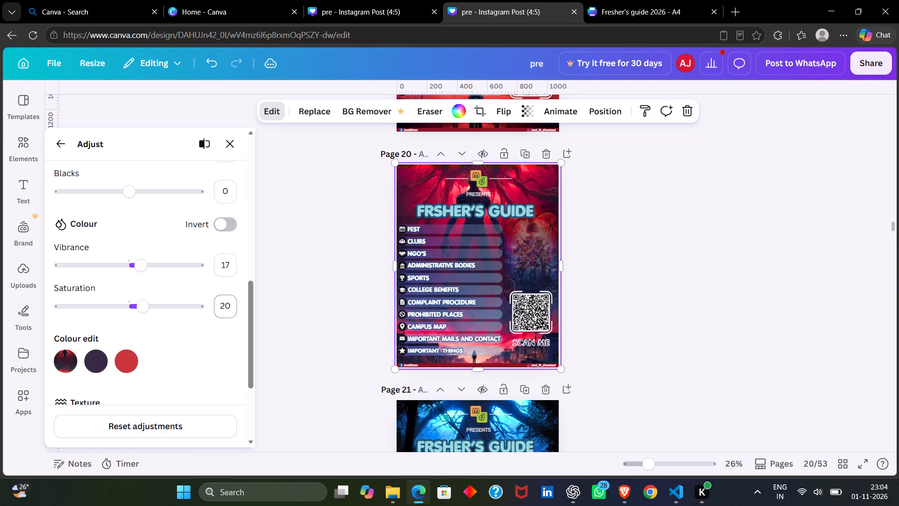
Set the page 20 background image's clarity to 10.
scroll(220, 302, down, 4)
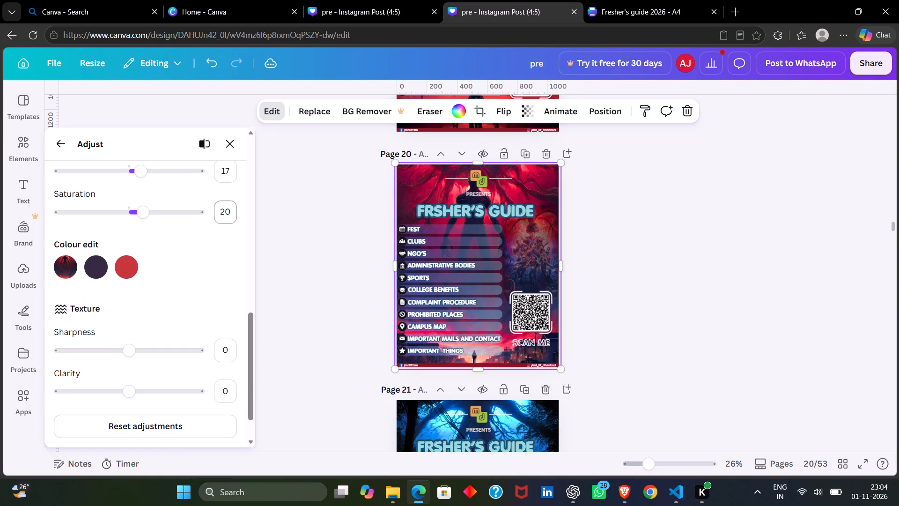
scroll(138, 333, down, 3)
click(221, 342)
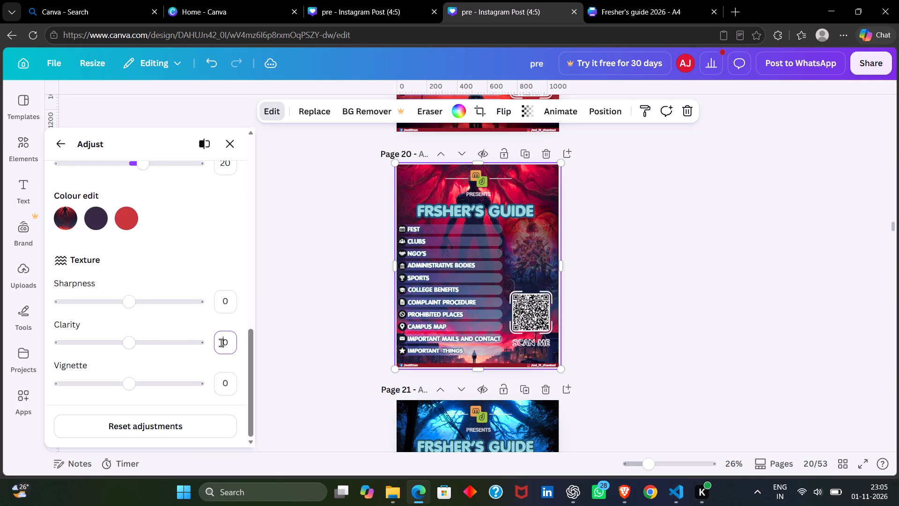
text(10)
key(Return)
Set the clarity of the page 19 poster's blue and red background image to 10.
scroll(370, 342, up, 2)
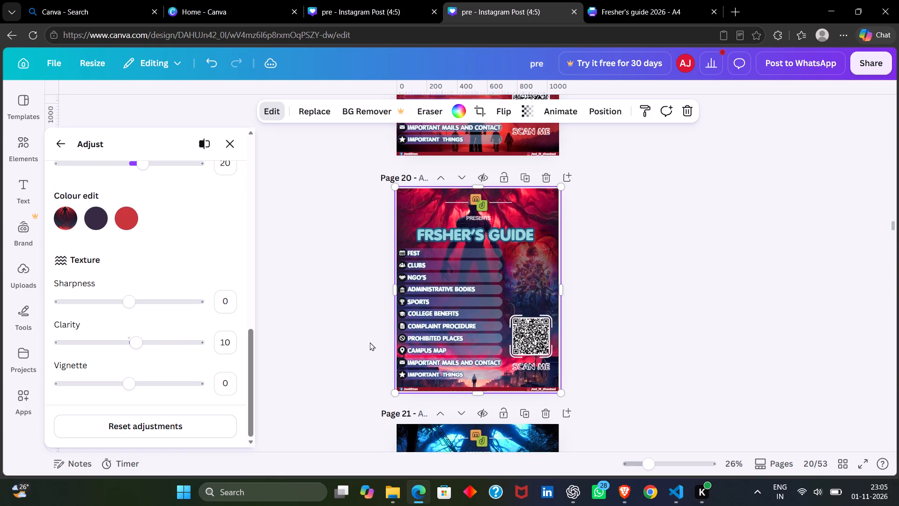
scroll(370, 342, up, 4)
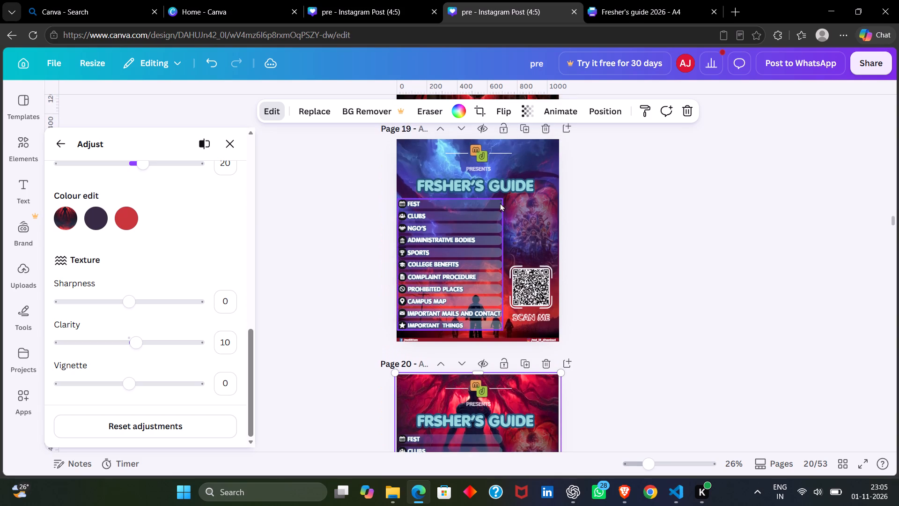
click(512, 164)
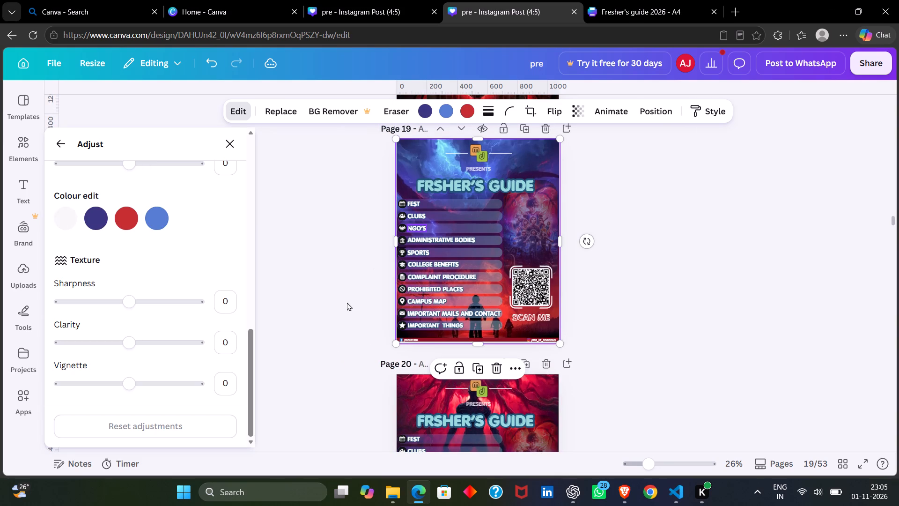
click(226, 346)
text(10)
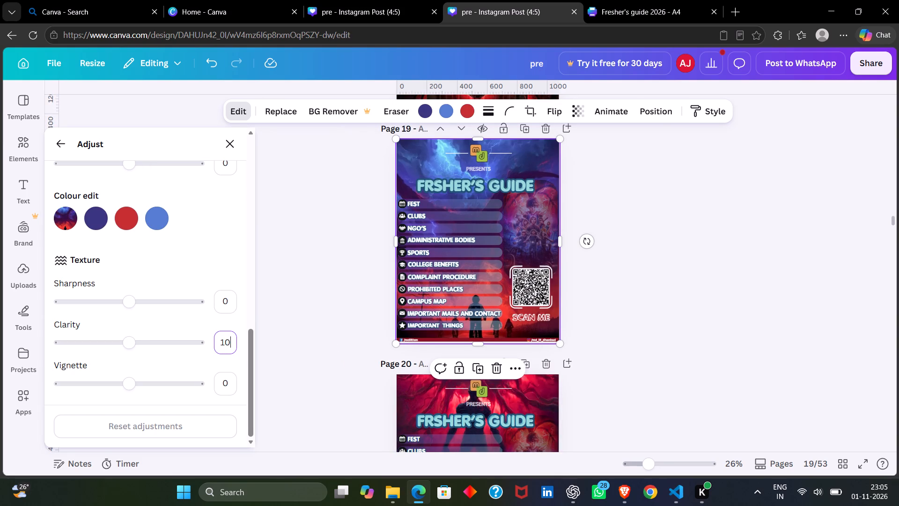
key(Return)
Boost the page 19 background image's colour with saturation 20 and vibrance 17.
scroll(226, 346, up, 4)
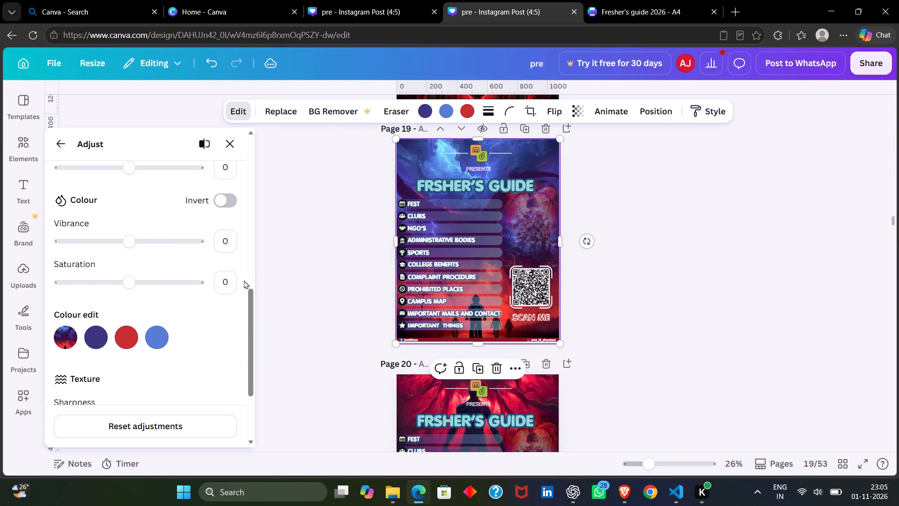
click(227, 282)
text(20)
key(Return)
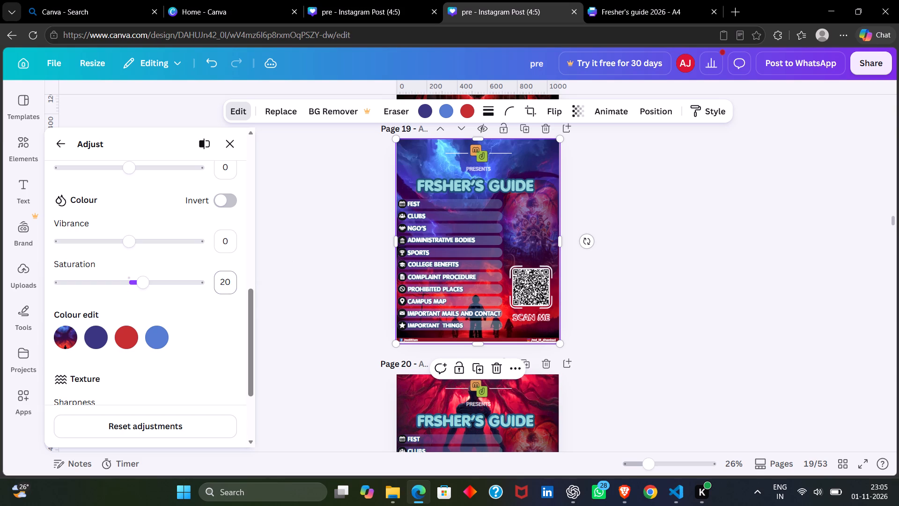
click(226, 246)
text(17)
key(Return)
Set the page 19 background image's shadows to 20.
scroll(226, 246, up, 5)
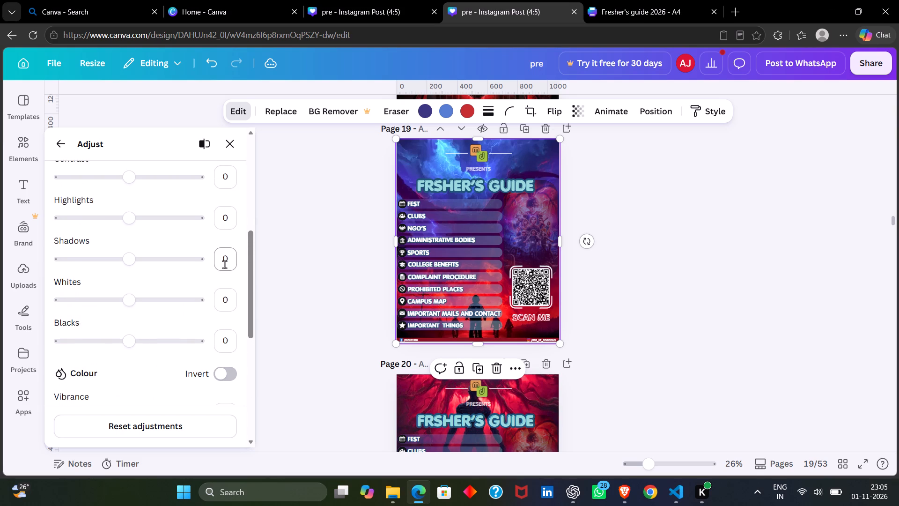
click(224, 264)
text(20)
key(Return)
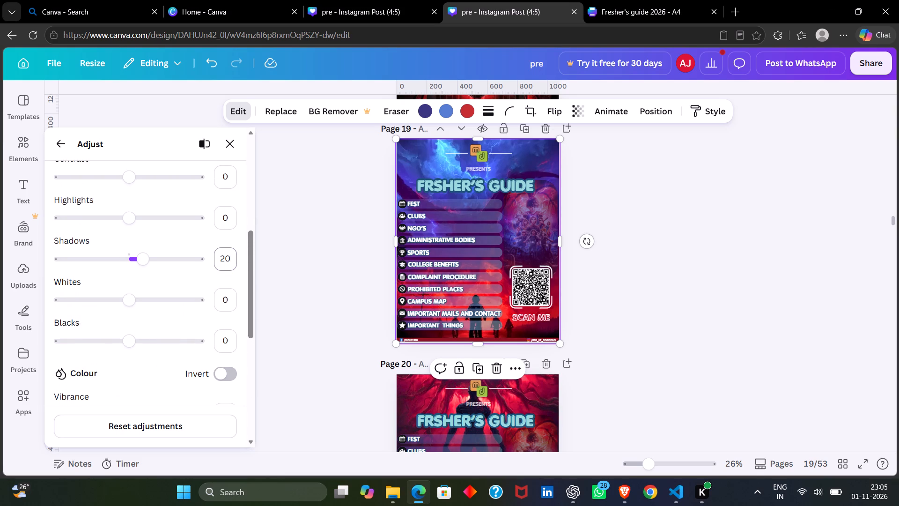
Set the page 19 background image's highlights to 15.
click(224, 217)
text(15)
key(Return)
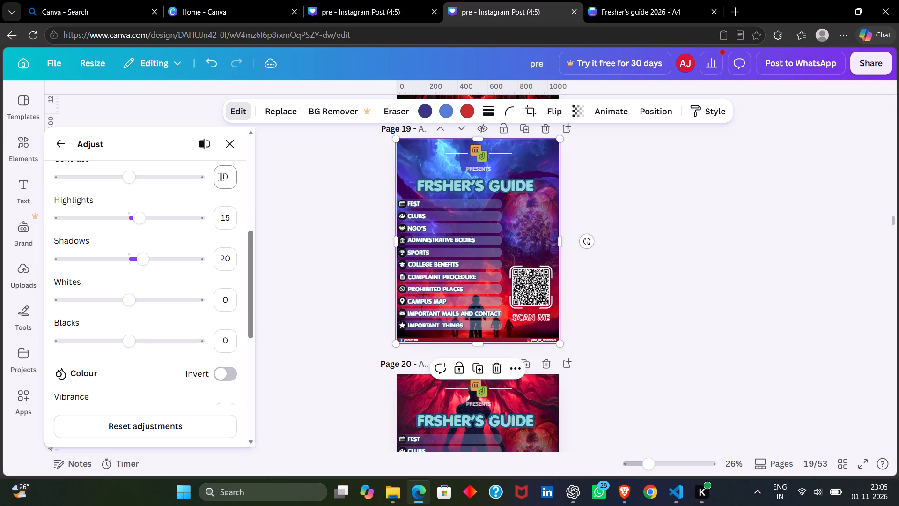
Set the page 19 background image's contrast to 10 and brightness to 7.
click(221, 177)
scroll(221, 177, up, 5)
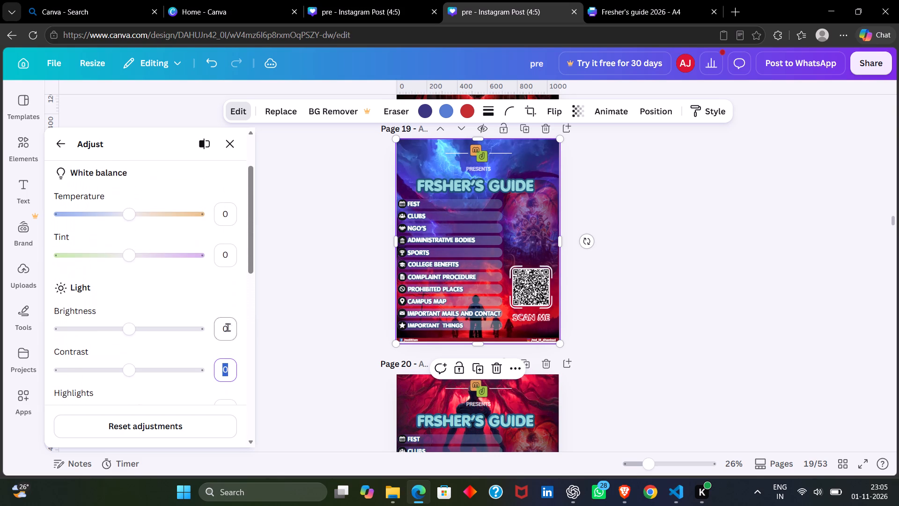
text(10)
key(Return)
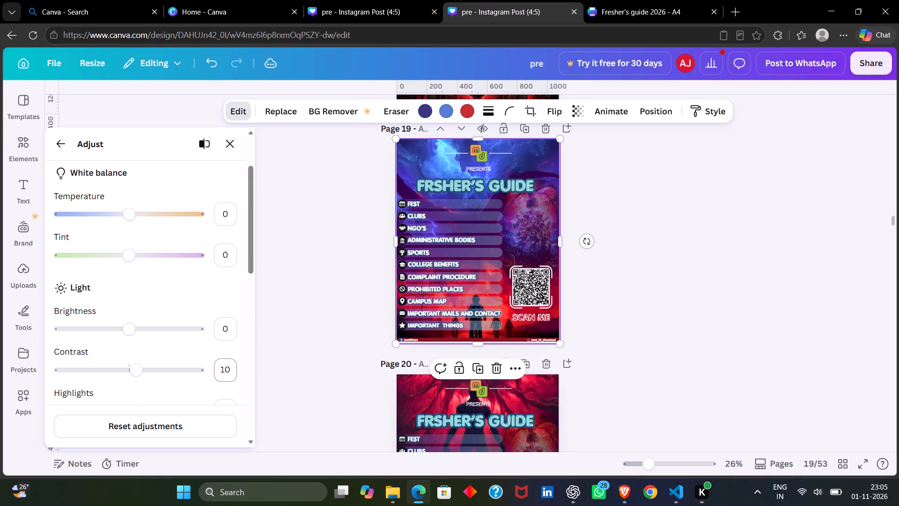
scroll(227, 365, down, 1)
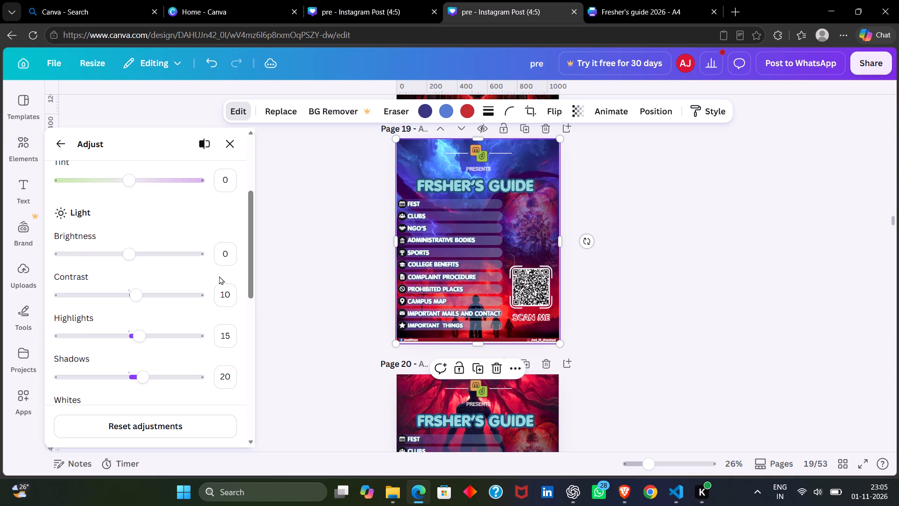
click(223, 262)
key(7)
key(Return)
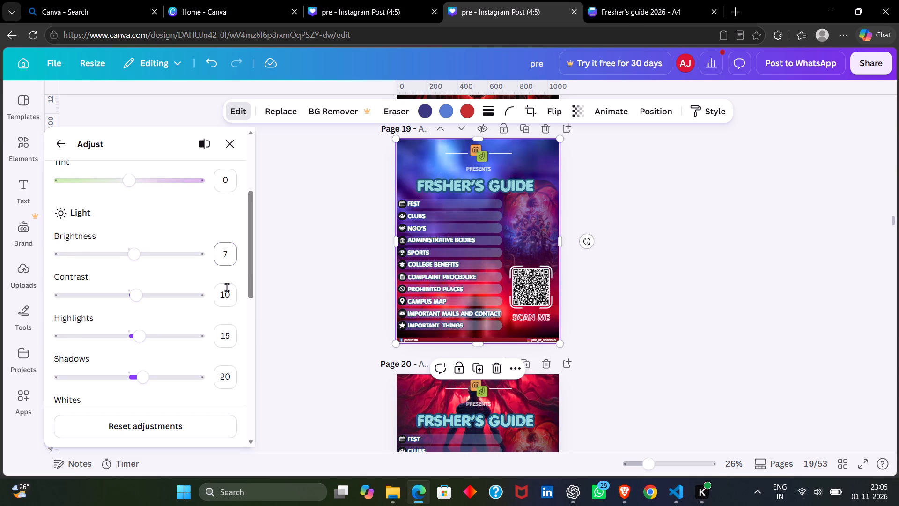
Lower the page 19 background image's highlights to 3 and bring its shadows back close to neutral.
drag(140, 333, 54, 349)
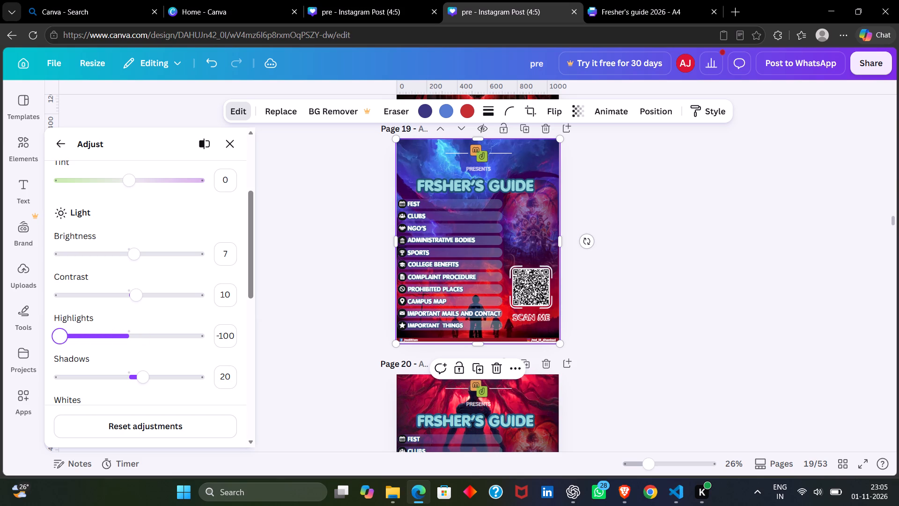
drag(54, 349, 67, 344)
drag(67, 344, 134, 344)
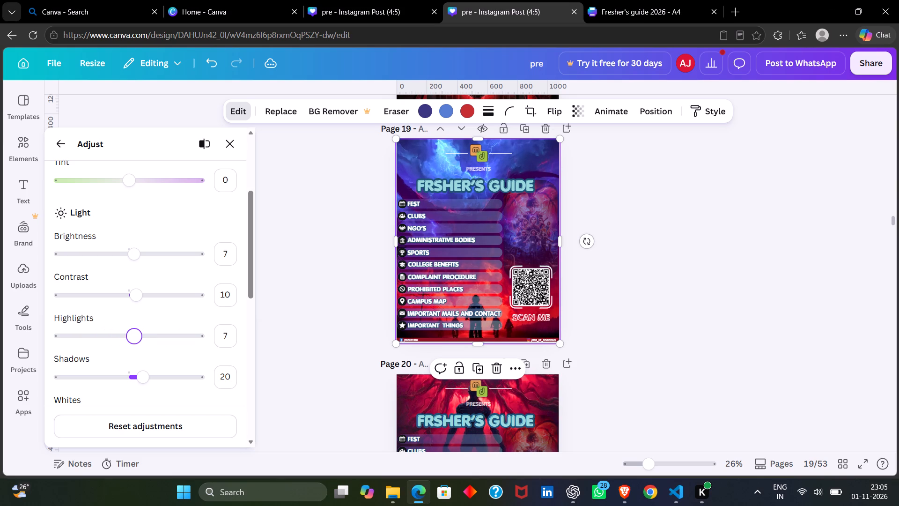
drag(134, 344, 131, 343)
drag(141, 373, 115, 374)
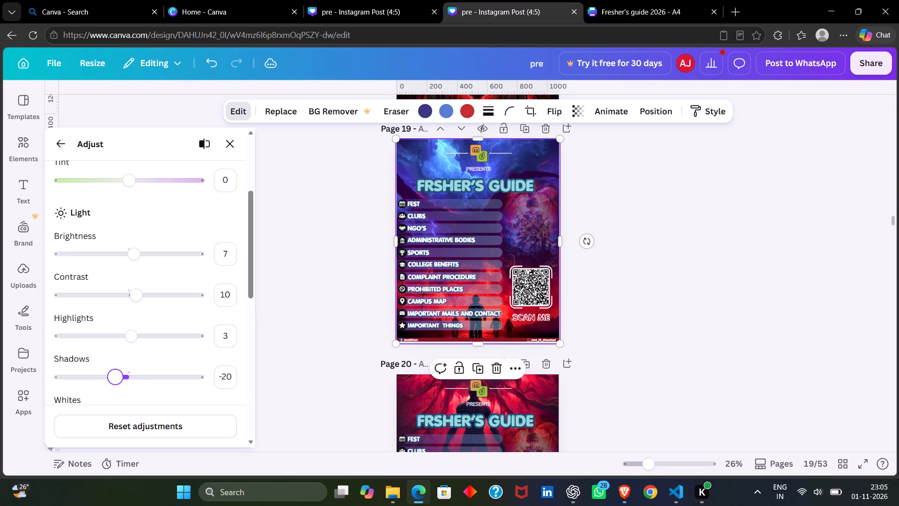
drag(115, 374, 130, 378)
click(725, 284)
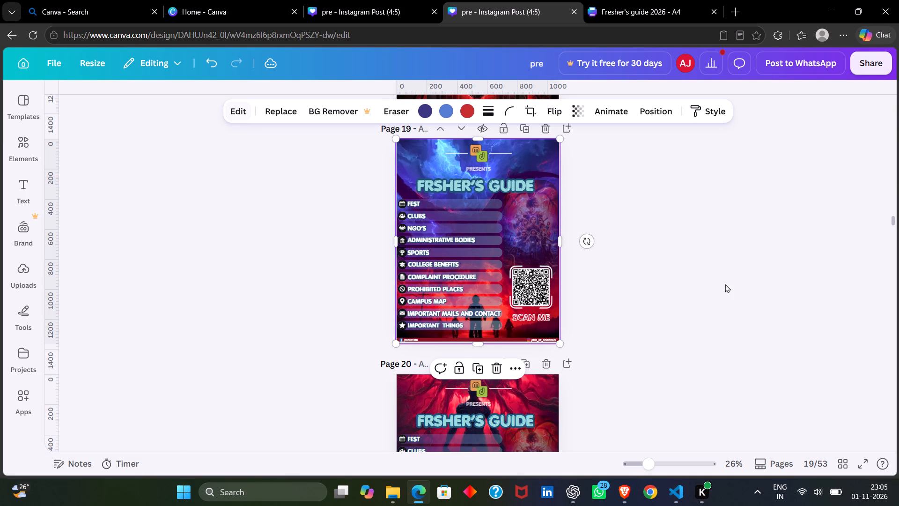
Review the Fresher's Guide poster variants on pages 16 to 20, comparing them individually and in the page overview.
click(847, 460)
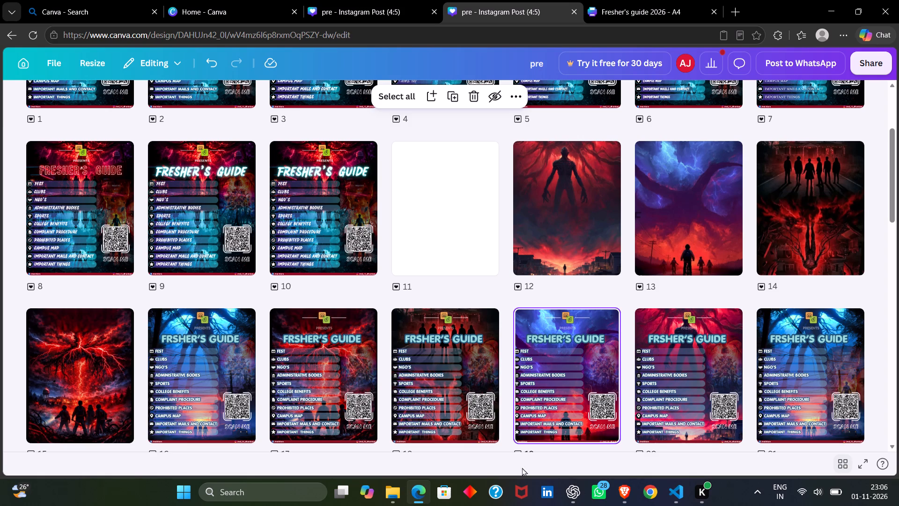
click(581, 381)
click(842, 461)
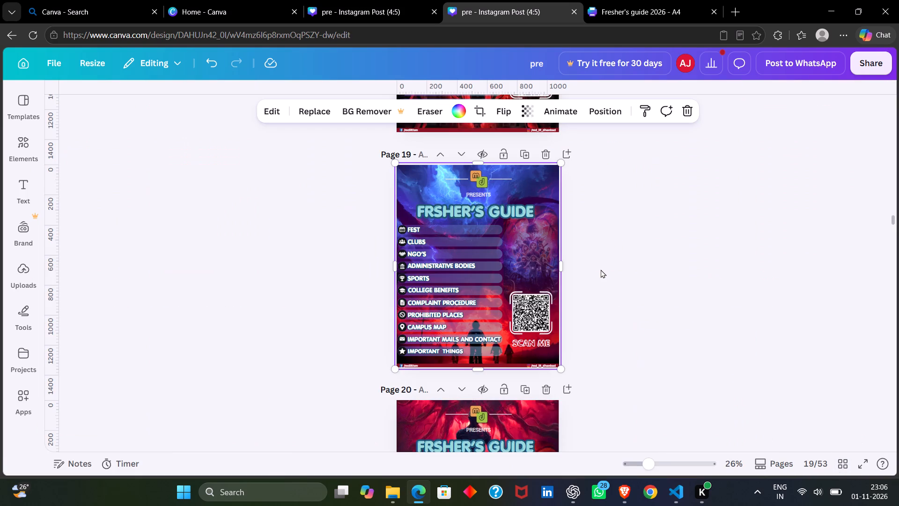
scroll(601, 269, up, 1)
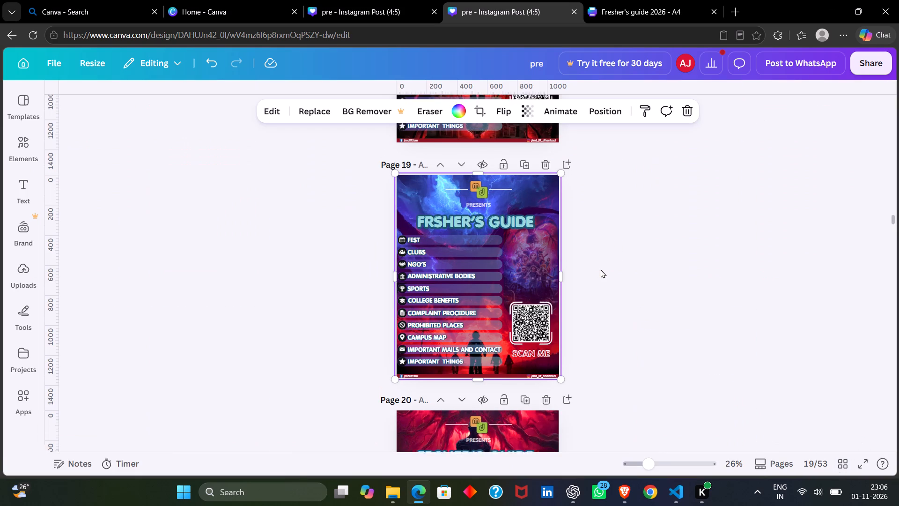
scroll(601, 269, up, 6)
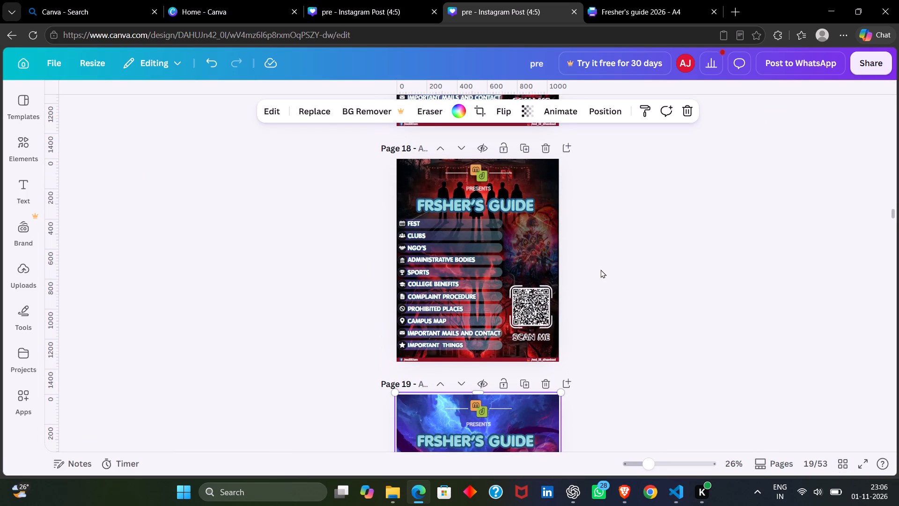
scroll(601, 269, up, 2)
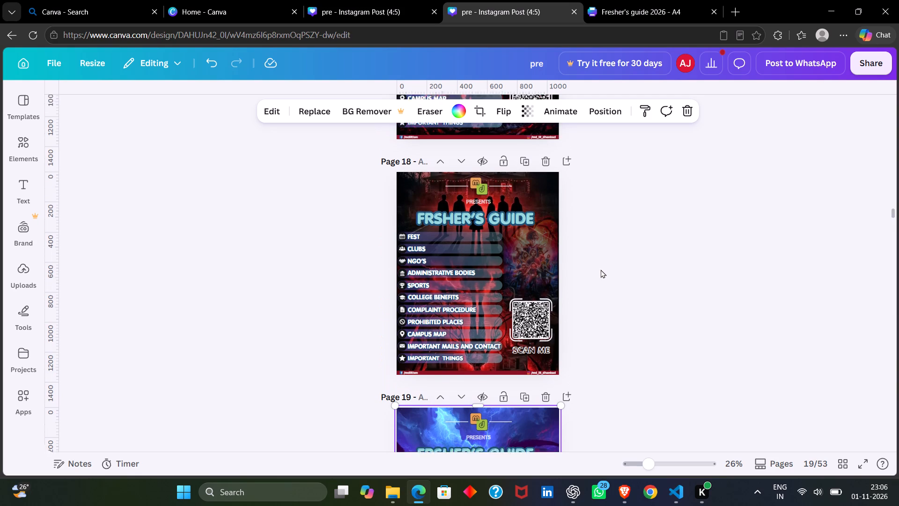
scroll(601, 269, up, 7)
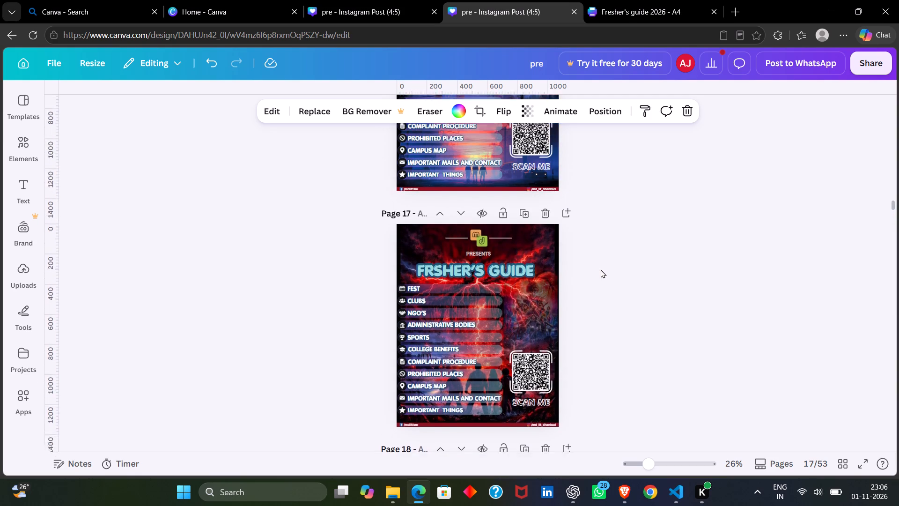
scroll(601, 269, up, 2)
scroll(601, 269, down, 2)
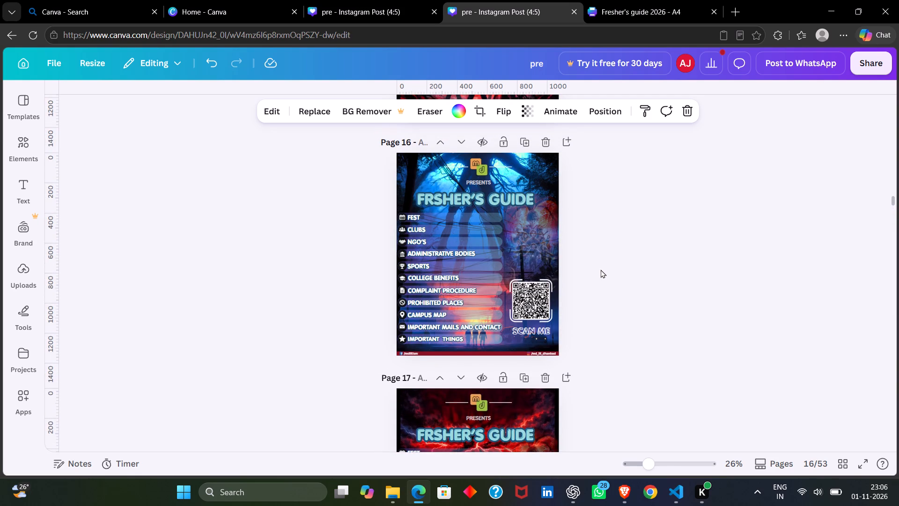
scroll(601, 269, down, 4)
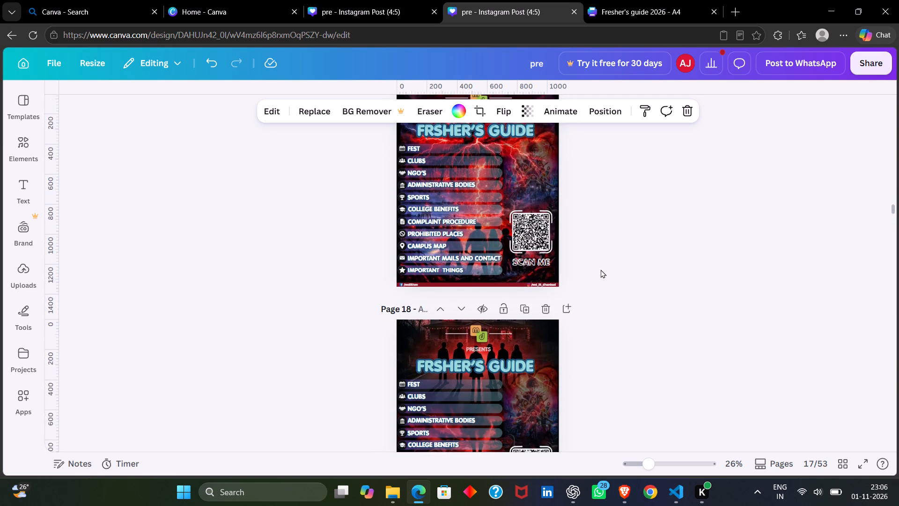
scroll(601, 269, down, 6)
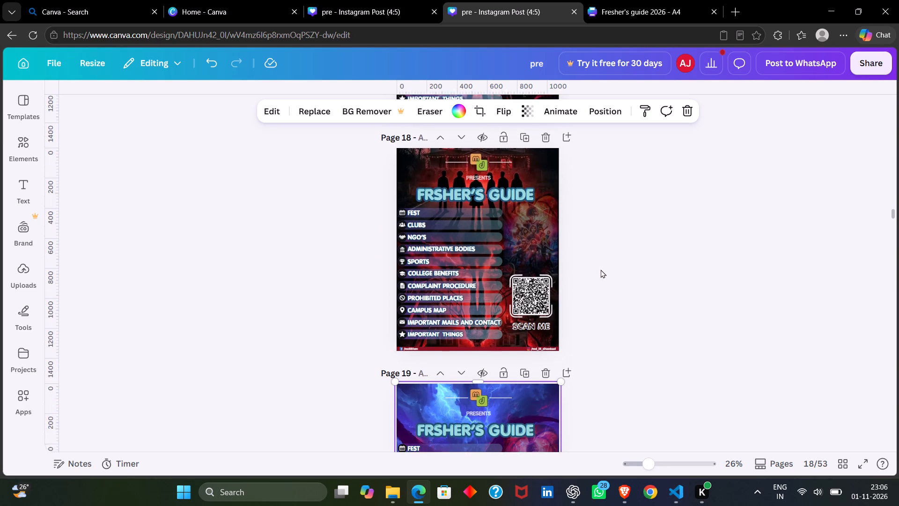
scroll(601, 269, down, 4)
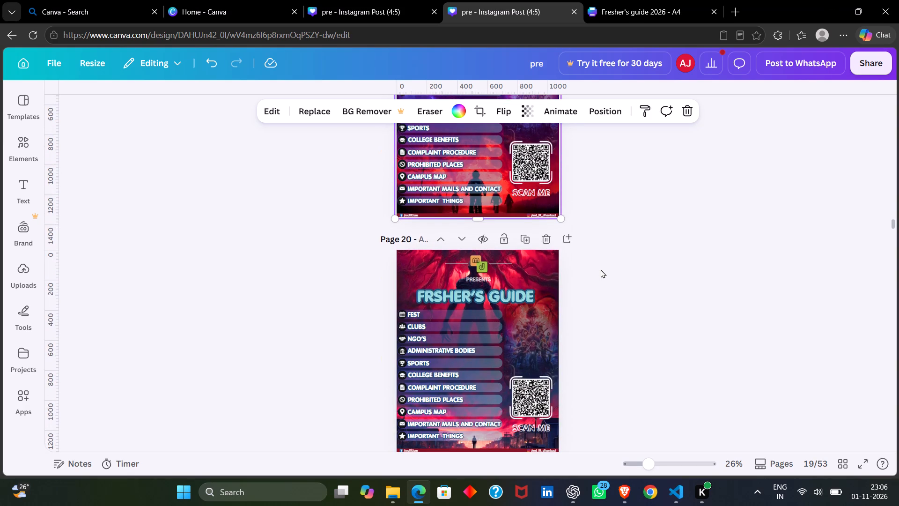
scroll(822, 351, up, 1)
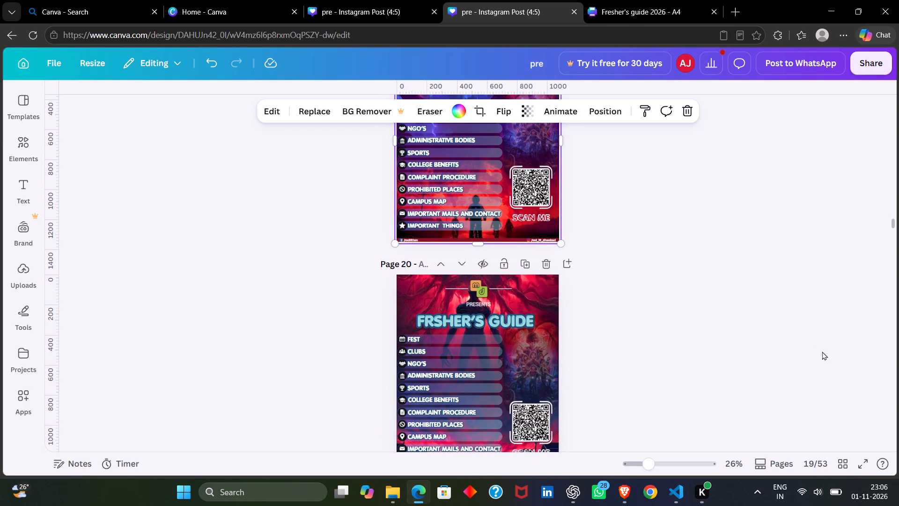
click(822, 351)
click(843, 456)
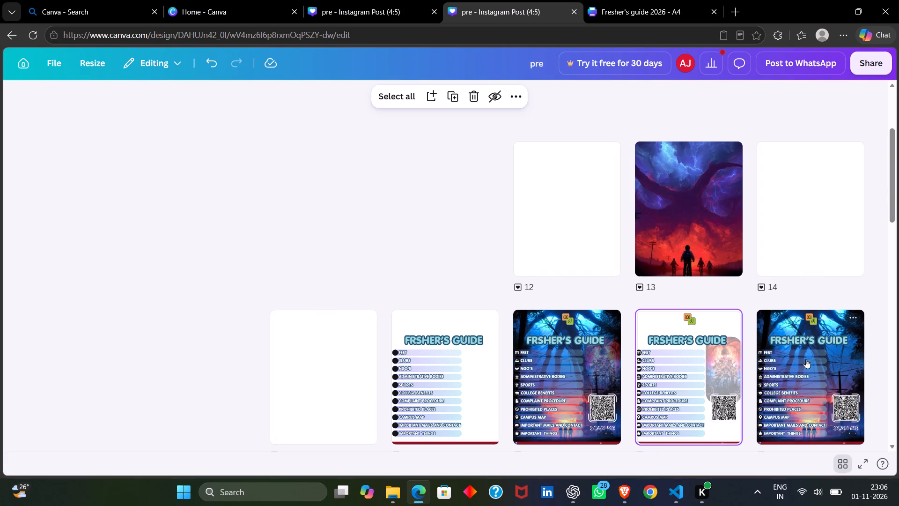
click(842, 461)
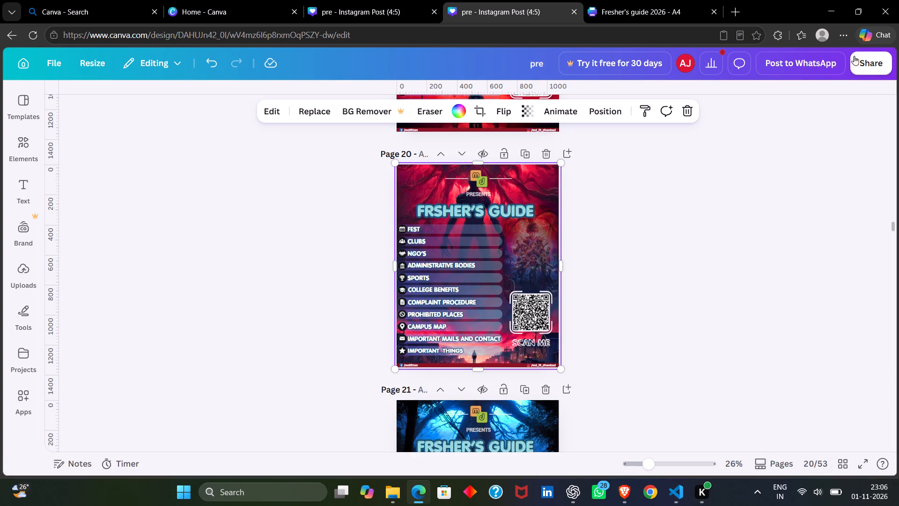
Set up a PNG download of the design with a custom page selection and clear the preset page range.
click(870, 57)
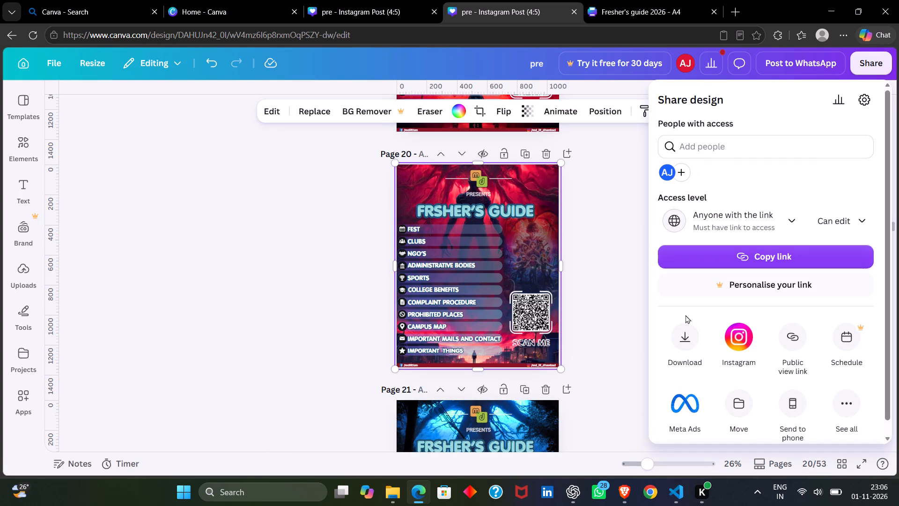
click(681, 335)
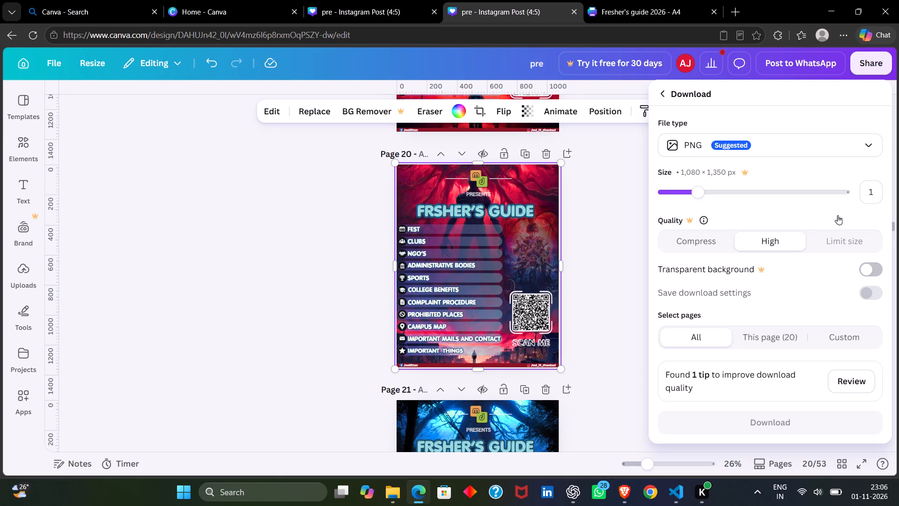
click(836, 337)
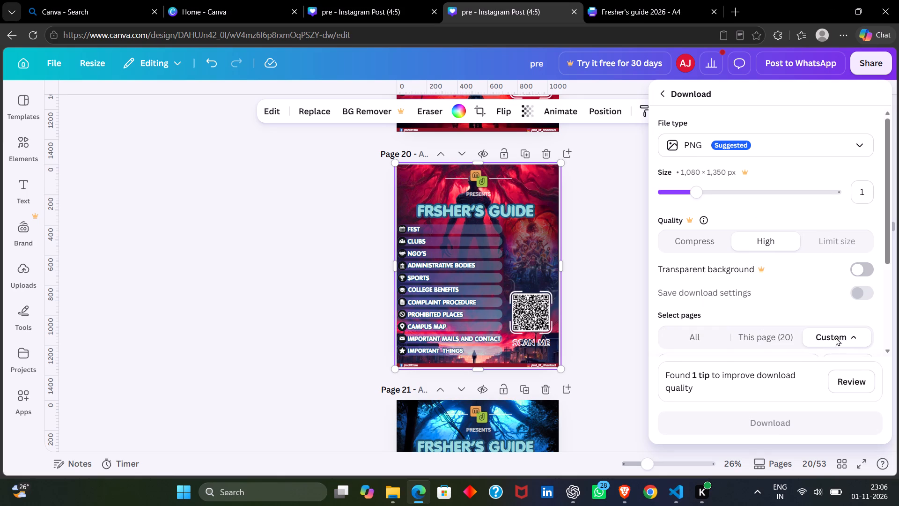
click(765, 354)
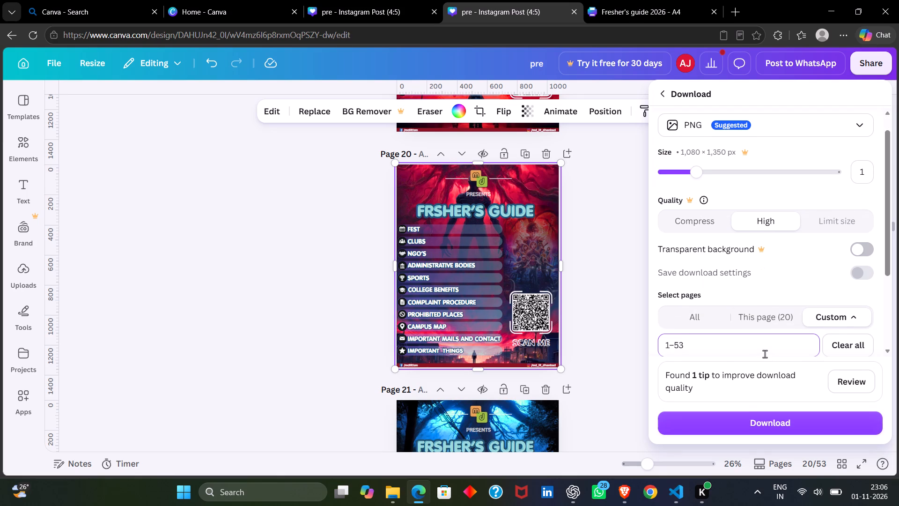
key(BackSpace)
key(BackSpace)
key(BackSpace)
key(BackSpace)
key(BackSpace)
key(BackSpace)
key(BackSpace)
key(BackSpace)
key(BackSpace)
key(BackSpace)
key(BackSpace)
key(BackSpace)
key(BackSpace)
key(BackSpace)
key(BackSpace)
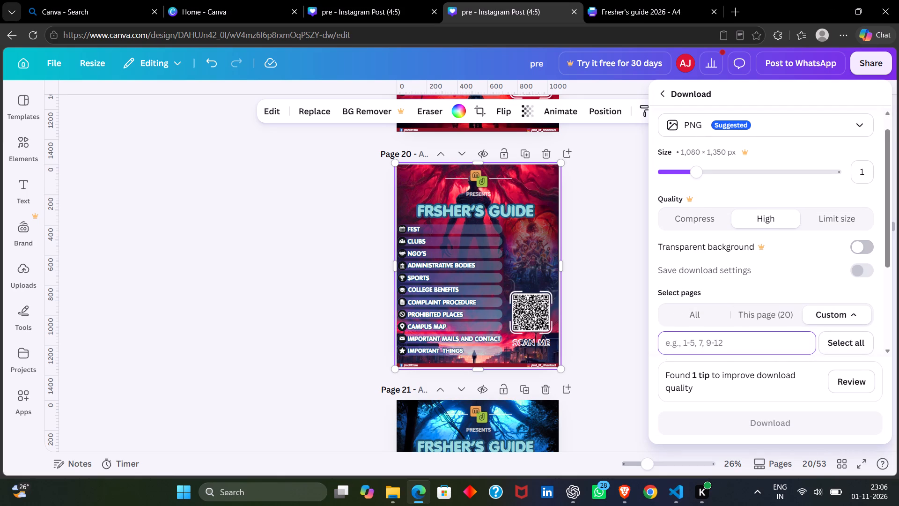
Set the custom page range to 16-20 and download those pages as PNGs.
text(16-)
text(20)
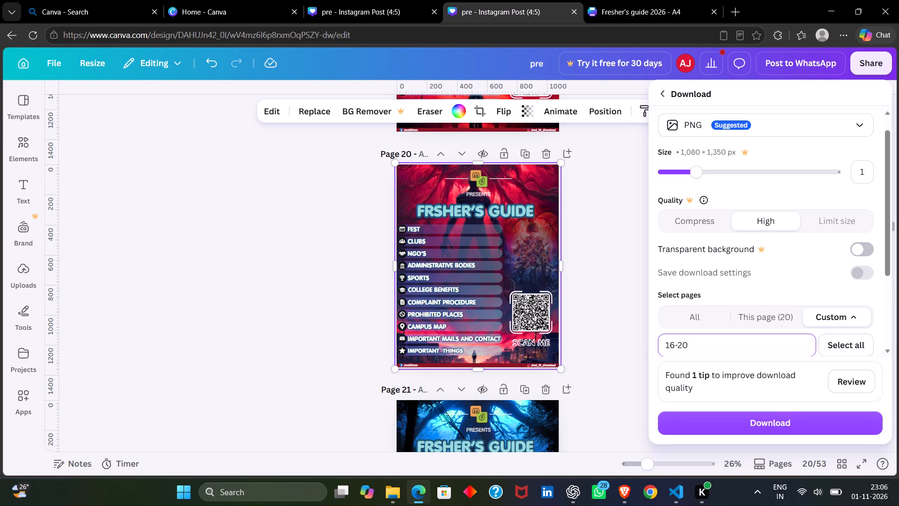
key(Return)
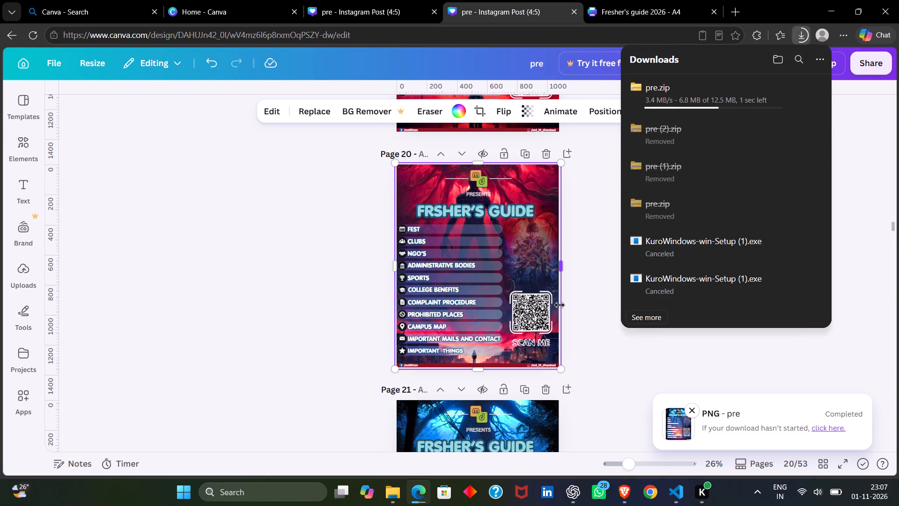
Switch to File Explorer, extract the downloaded pre archive in the Downloads folder, and close the extracted folder's window.
click(400, 492)
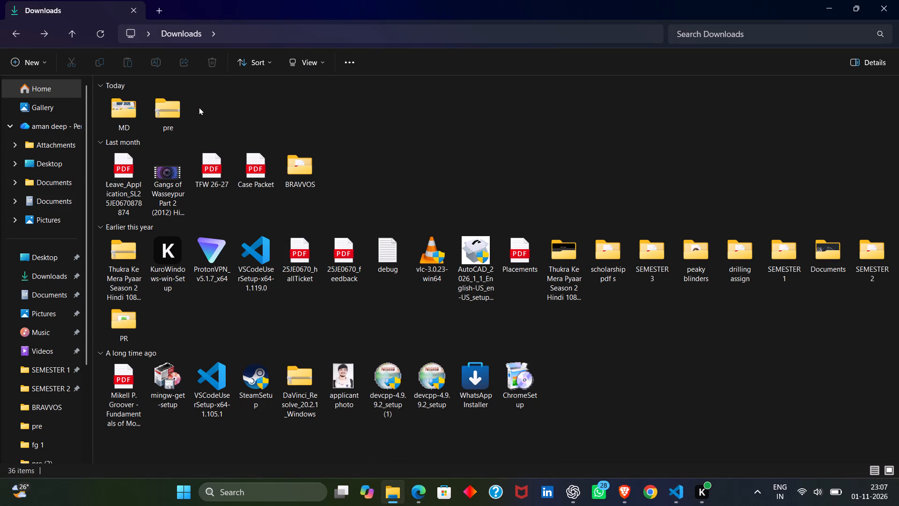
click(182, 107)
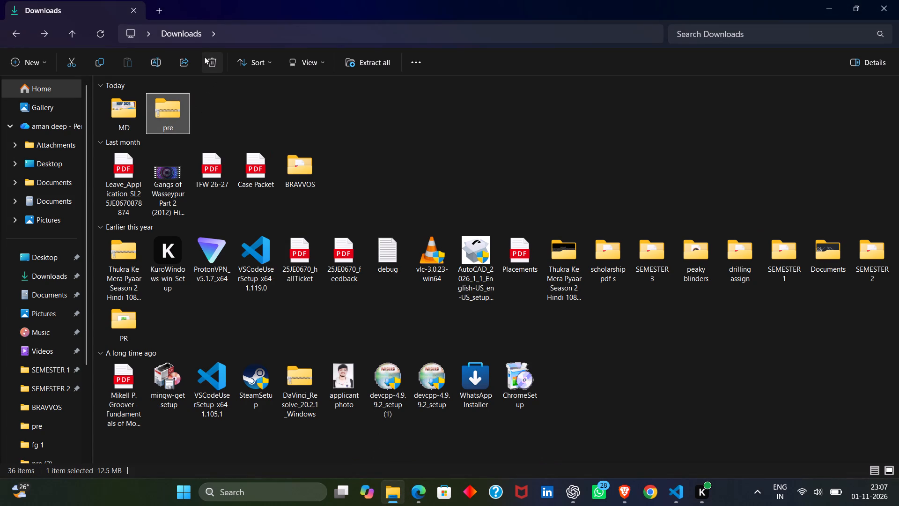
click(347, 60)
click(548, 361)
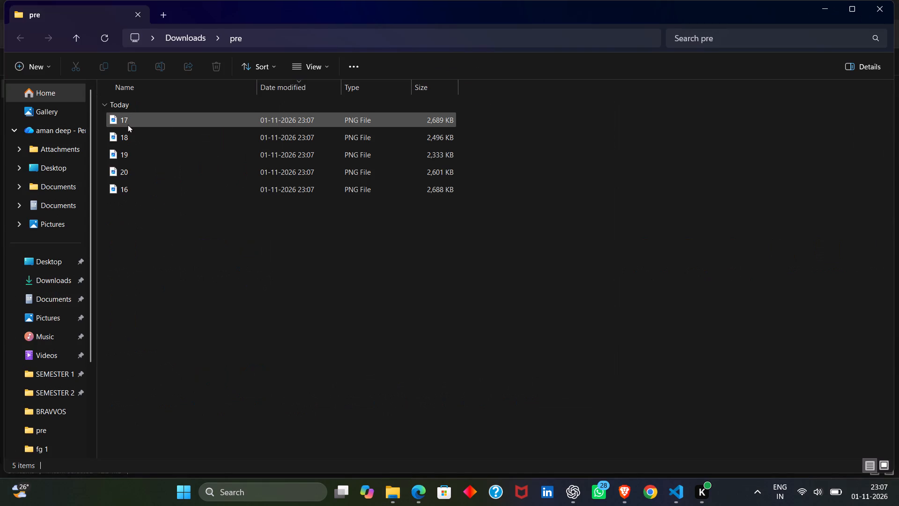
click(16, 39)
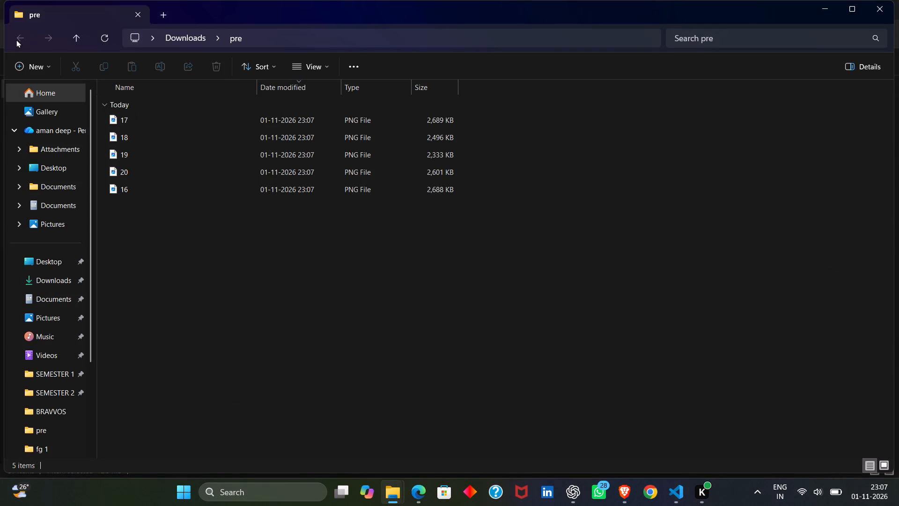
click(22, 35)
click(875, 9)
Open the MD folder inside Downloads.
double_click(115, 110)
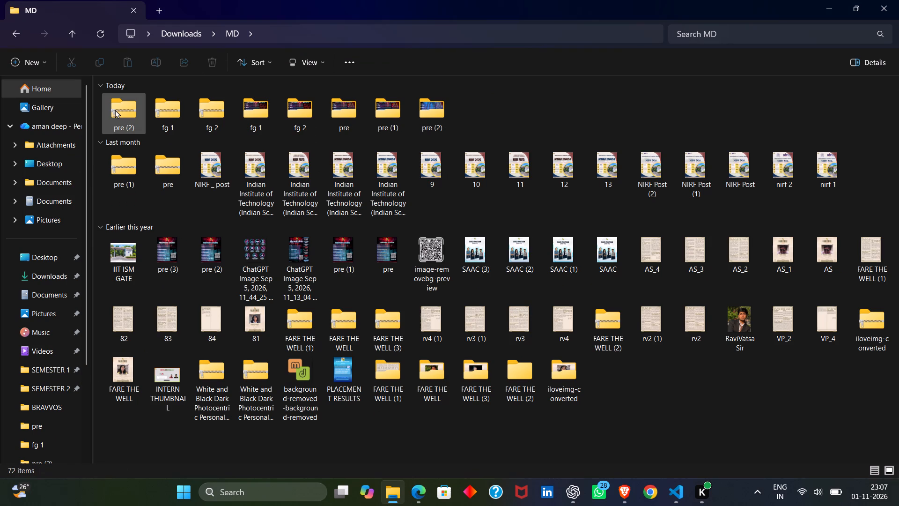
In File Explorer, go back to the Downloads folder and start renaming today's zipped pre folder.
click(19, 33)
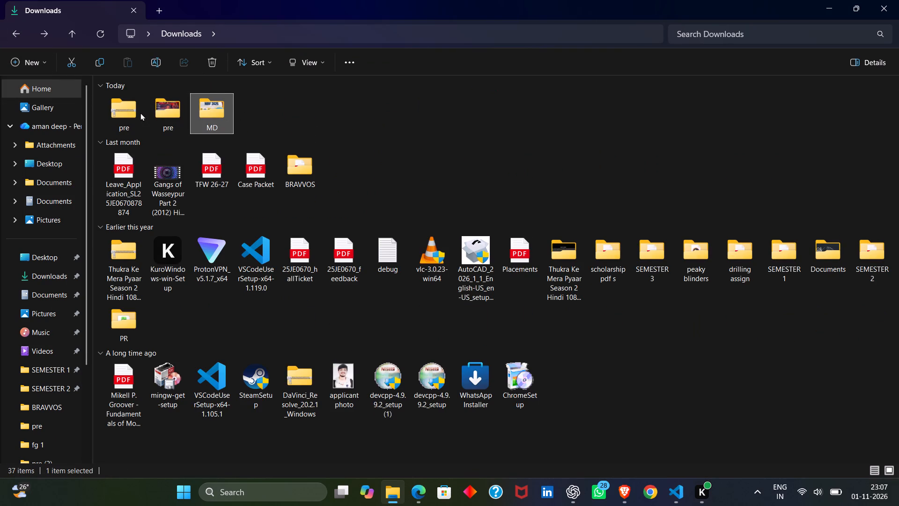
click(140, 112)
click(151, 68)
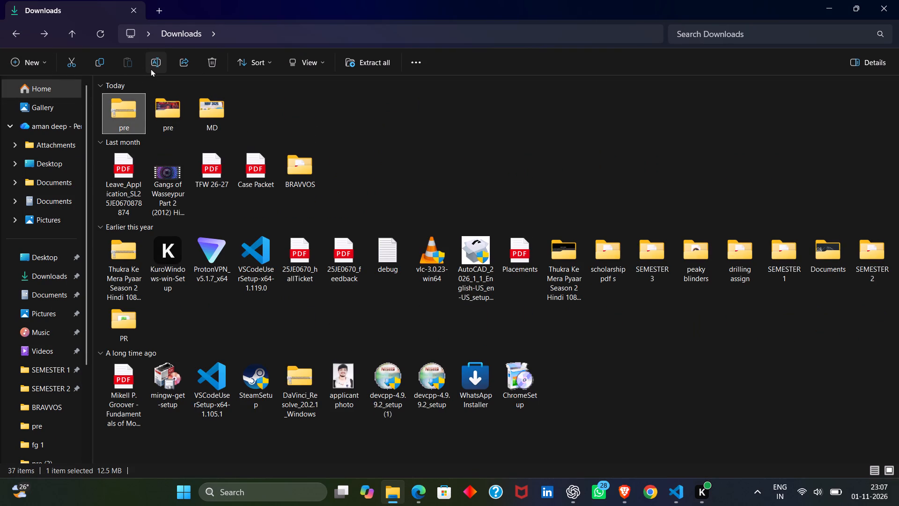
Name today's zipped folder fg 3.
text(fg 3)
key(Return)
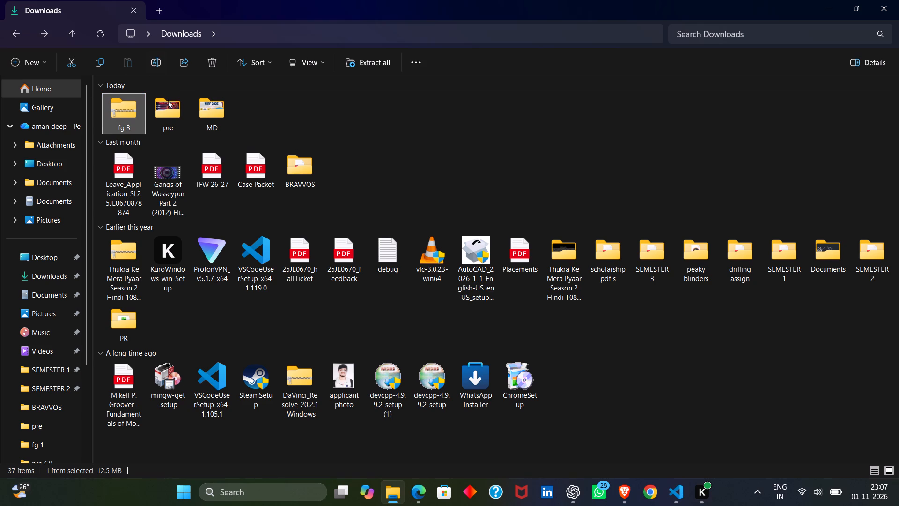
Check the PNG files in today's unzipped pre folder and return to the Downloads folder.
double_click(168, 100)
drag(168, 100, 26, 25)
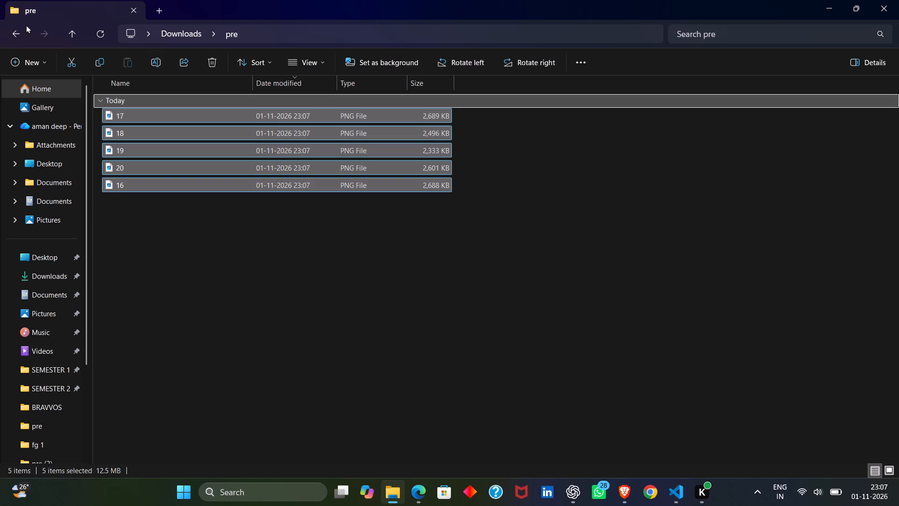
drag(26, 25, 17, 30)
click(17, 30)
click(17, 30)
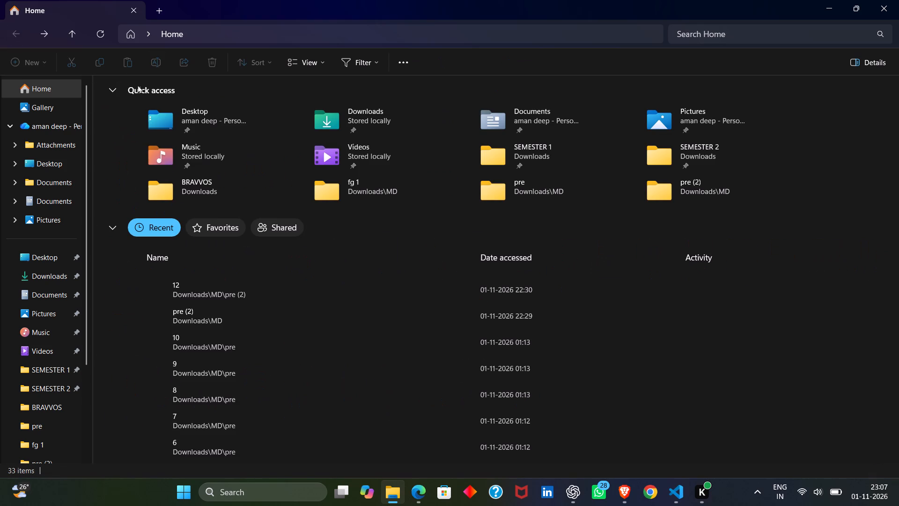
click(333, 122)
double_click(333, 122)
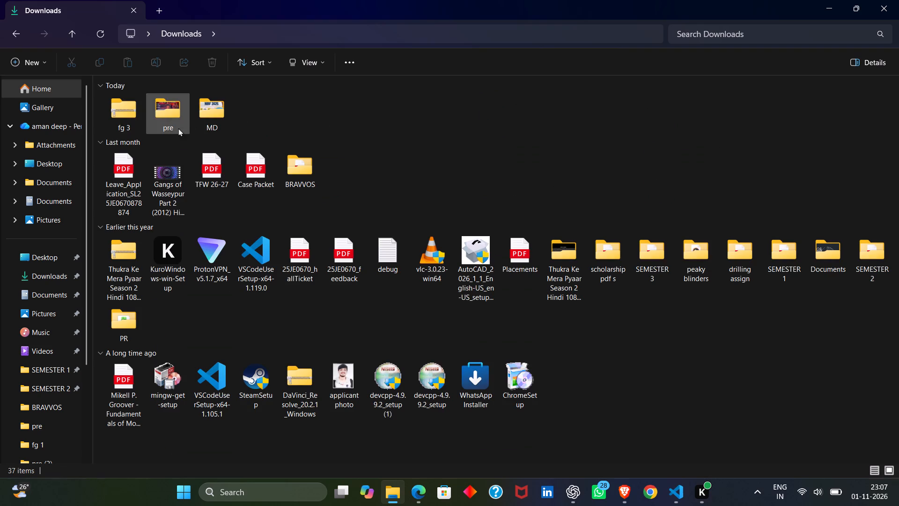
Rename today's unzipped pre folder in Downloads as fg 3 and open it.
click(168, 126)
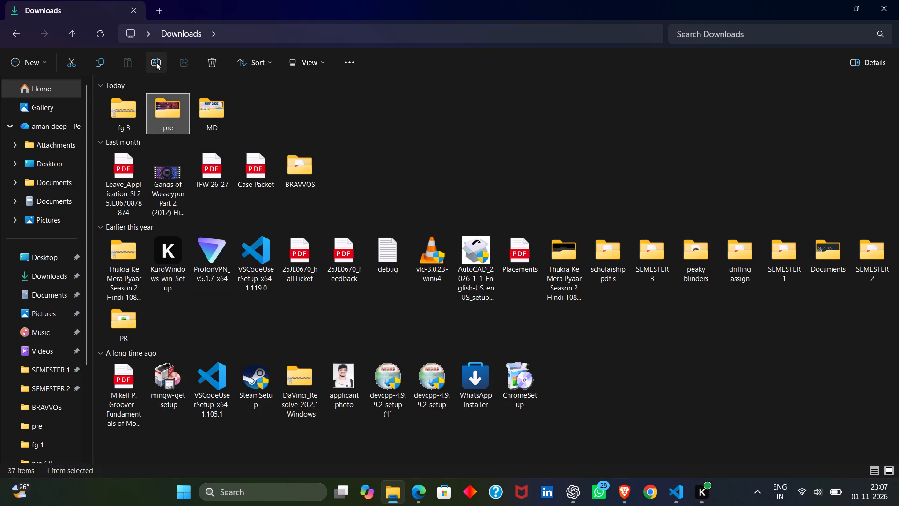
click(156, 62)
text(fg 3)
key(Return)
double_click(167, 110)
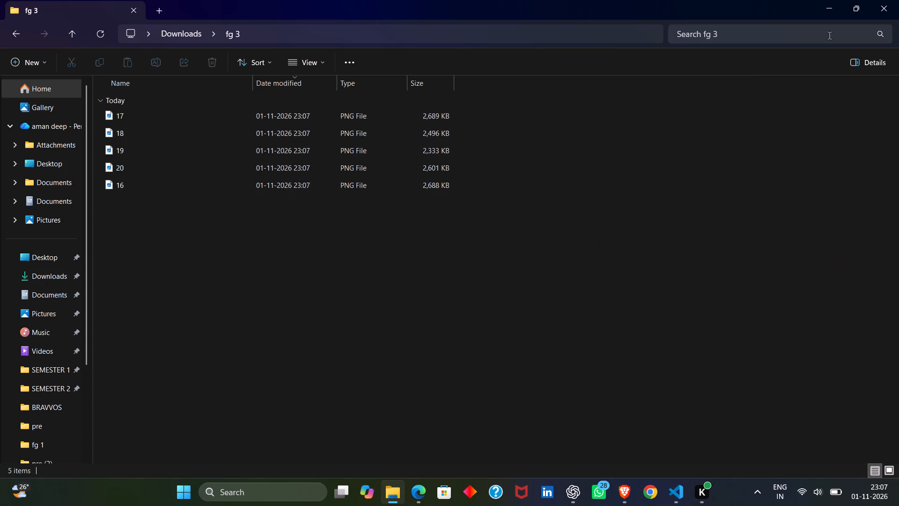
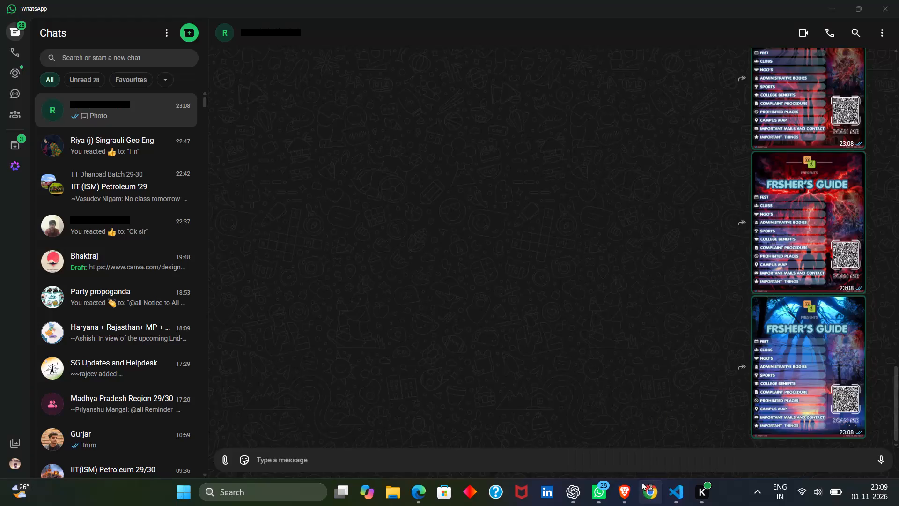
In a new Chrome window, search Google for Pinterest and open the Pinterest site.
click(642, 482)
click(623, 211)
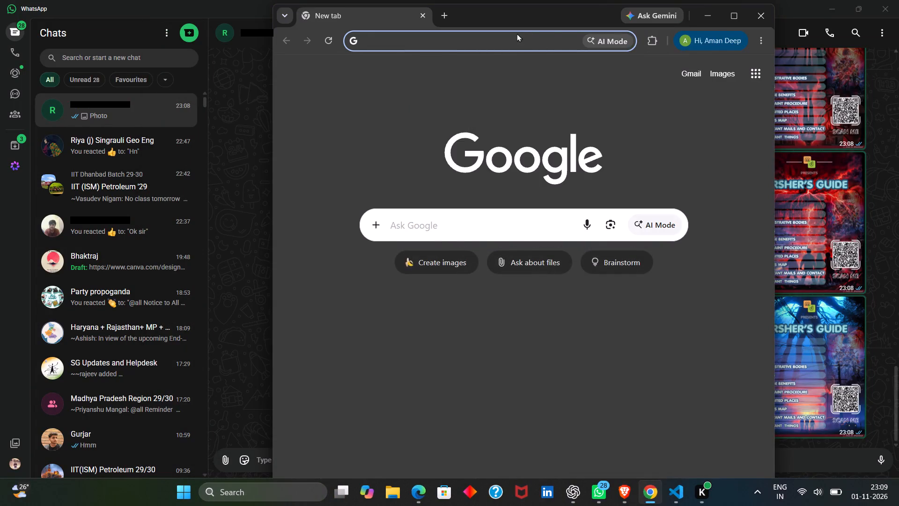
click(516, 34)
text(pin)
click(458, 90)
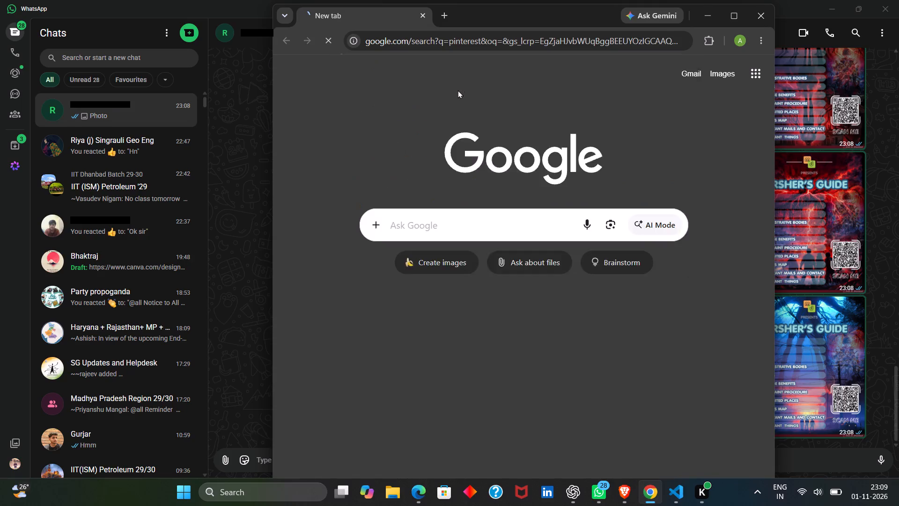
click(371, 190)
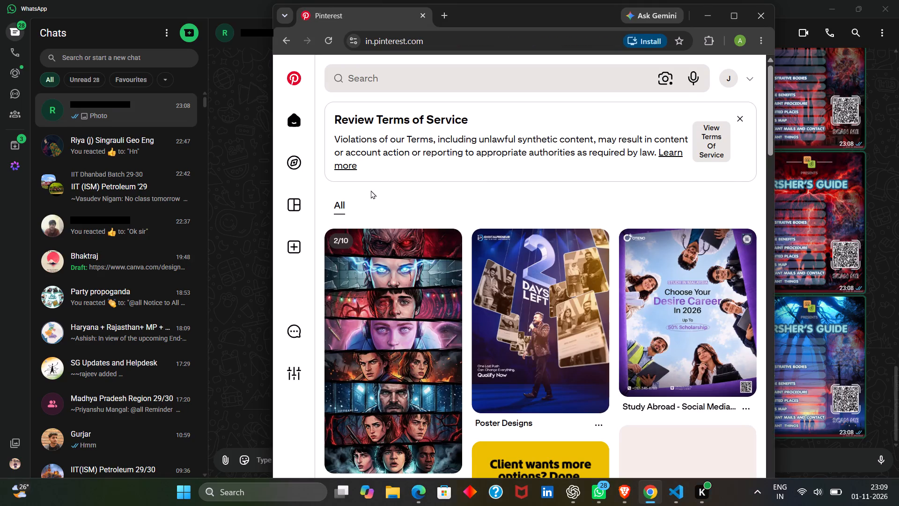
Skim the Pinterest home feed for design ideas and start a search on the site.
scroll(516, 191, down, 3)
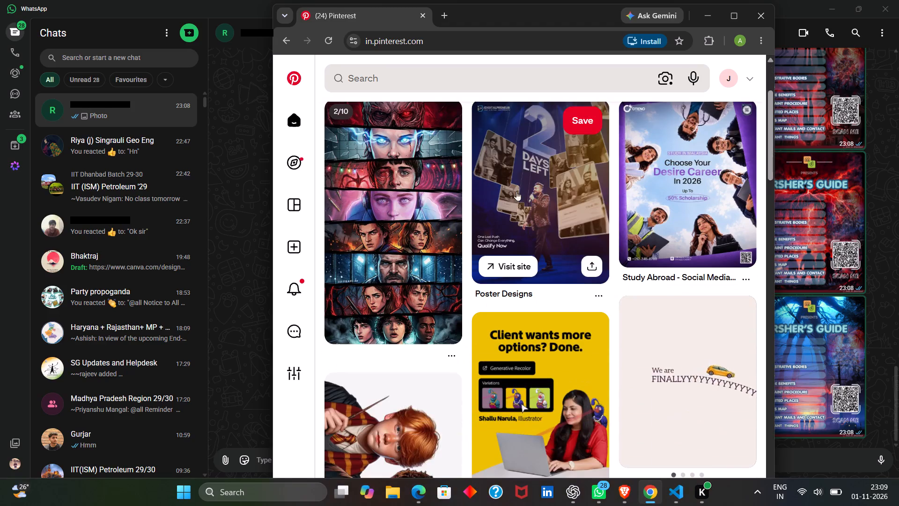
scroll(516, 191, down, 4)
scroll(516, 191, up, 7)
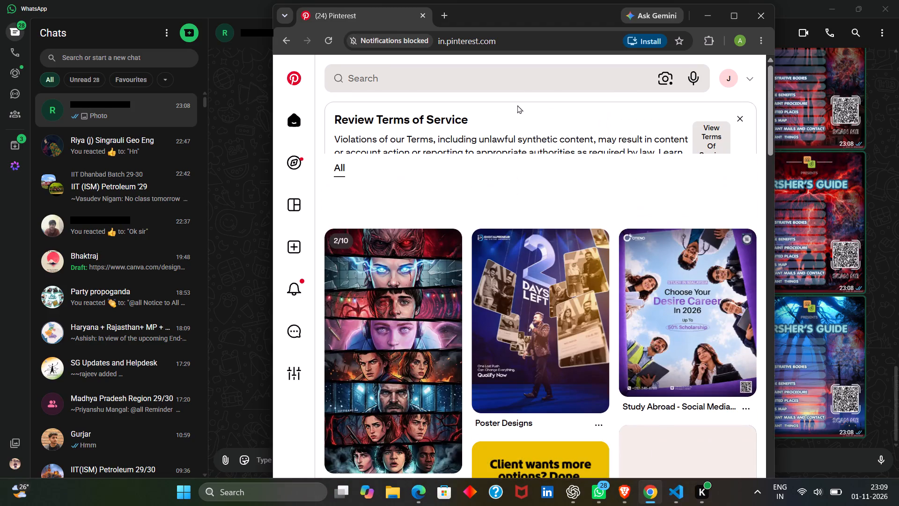
click(516, 73)
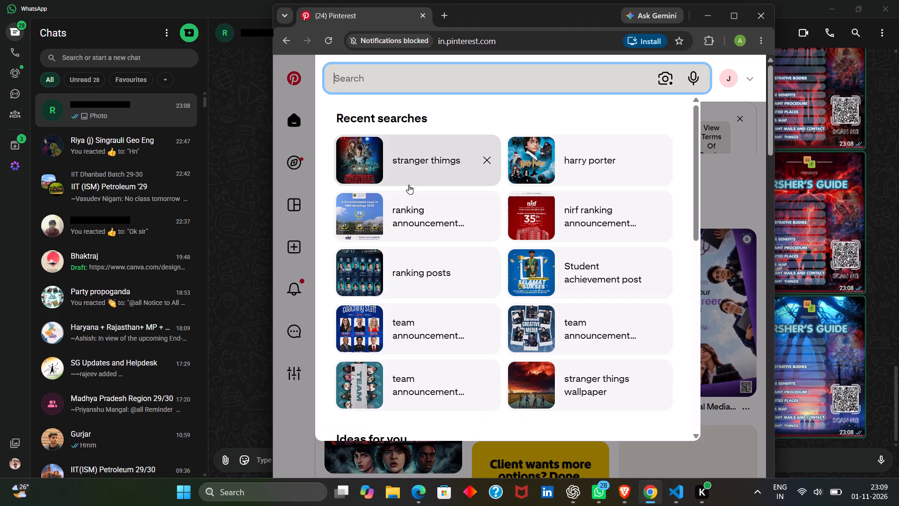
Rerun the recent Pinterest search "stranger thimgs", view the first poster pin, and browse the results for suitable background artwork.
click(419, 170)
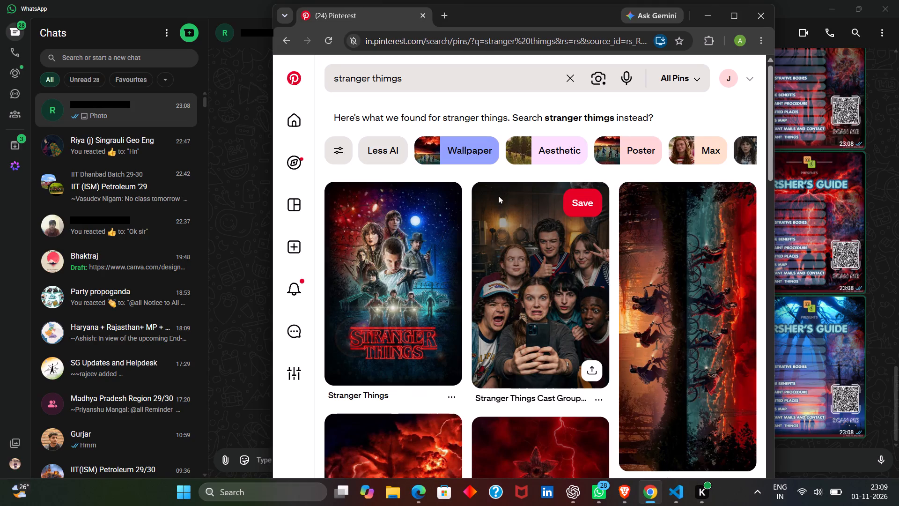
click(399, 265)
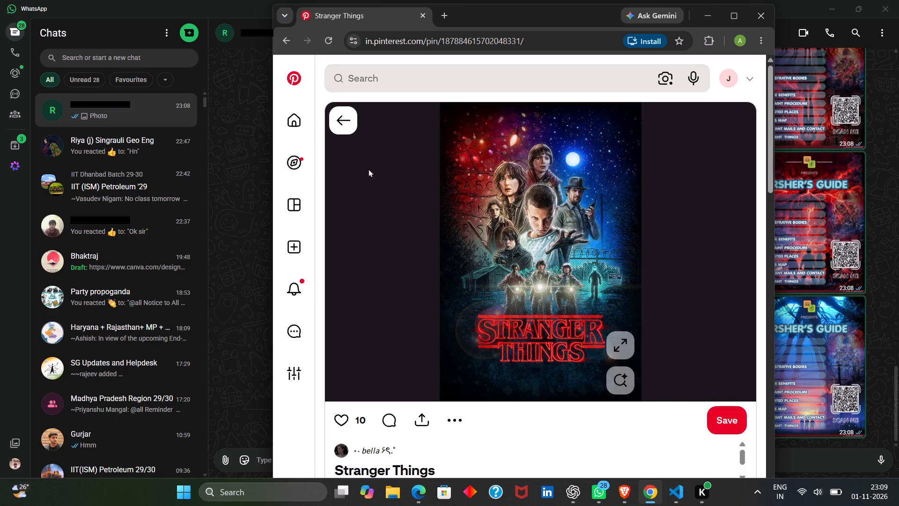
click(345, 109)
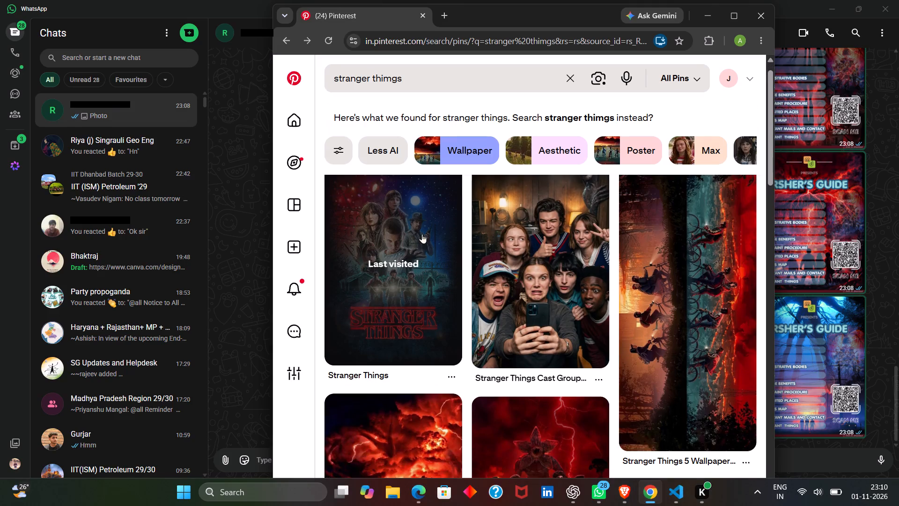
scroll(422, 234, down, 4)
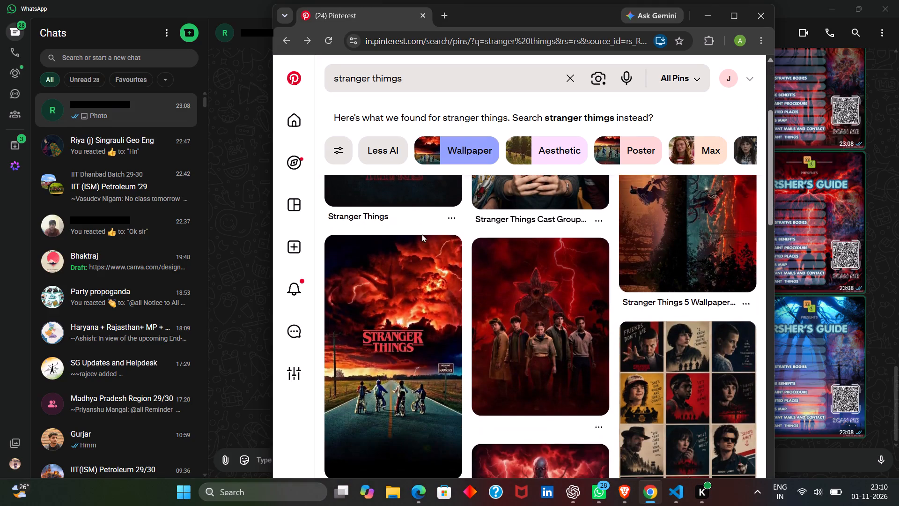
scroll(586, 321, down, 2)
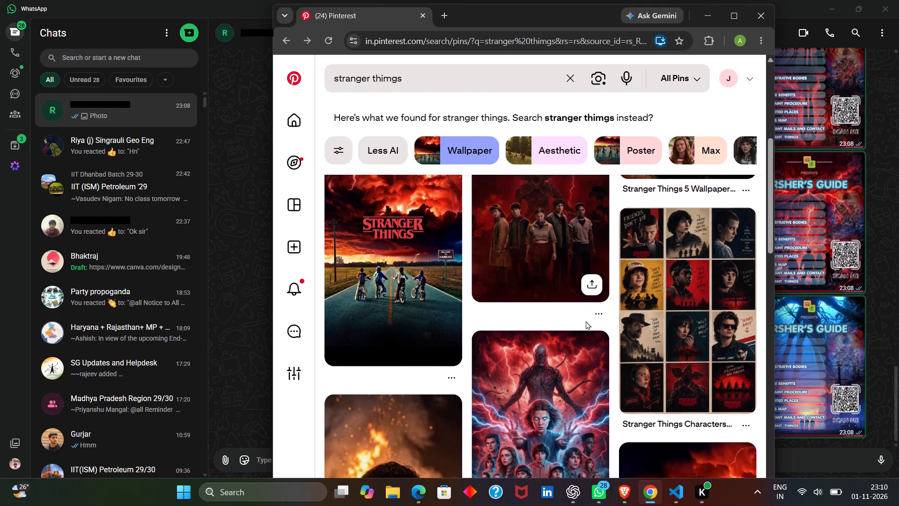
scroll(586, 321, down, 1)
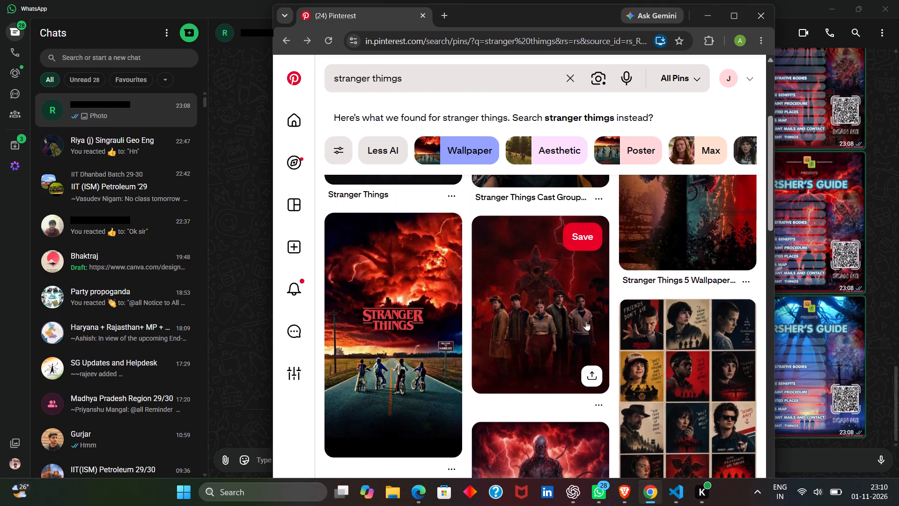
scroll(586, 321, down, 1)
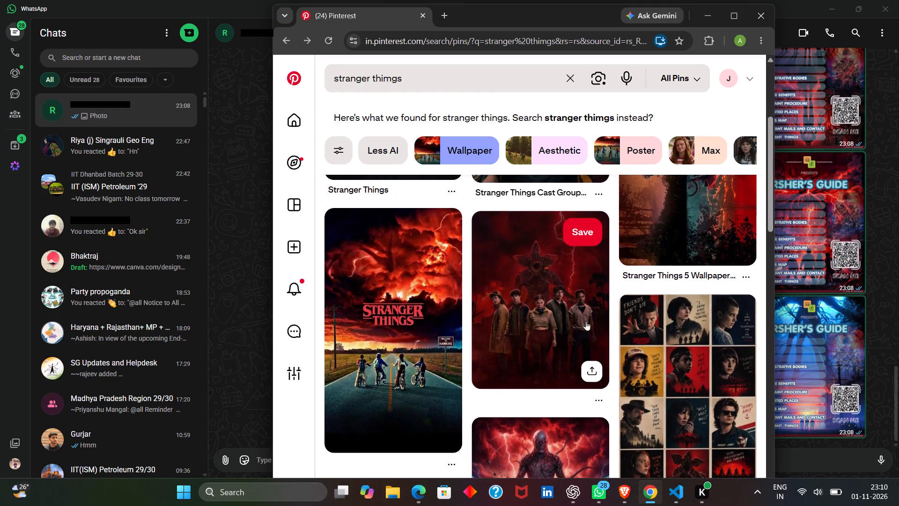
scroll(586, 321, down, 2)
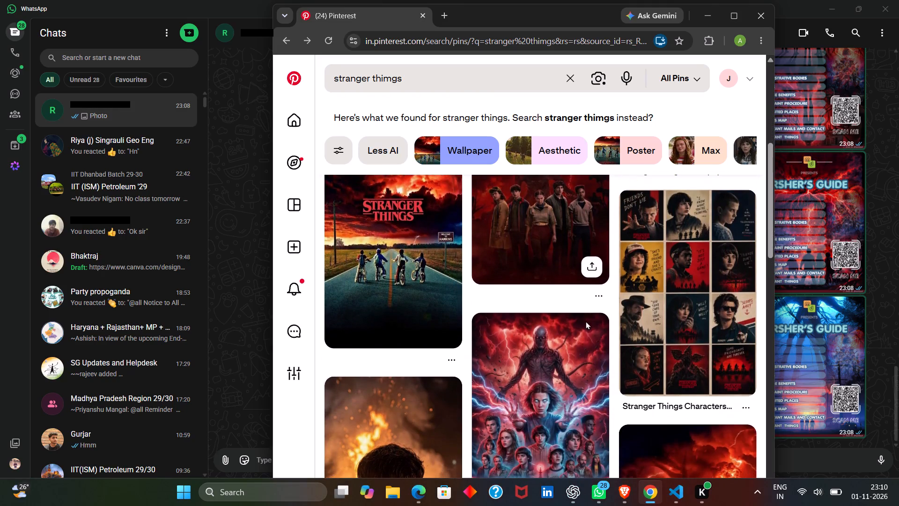
scroll(586, 321, down, 2)
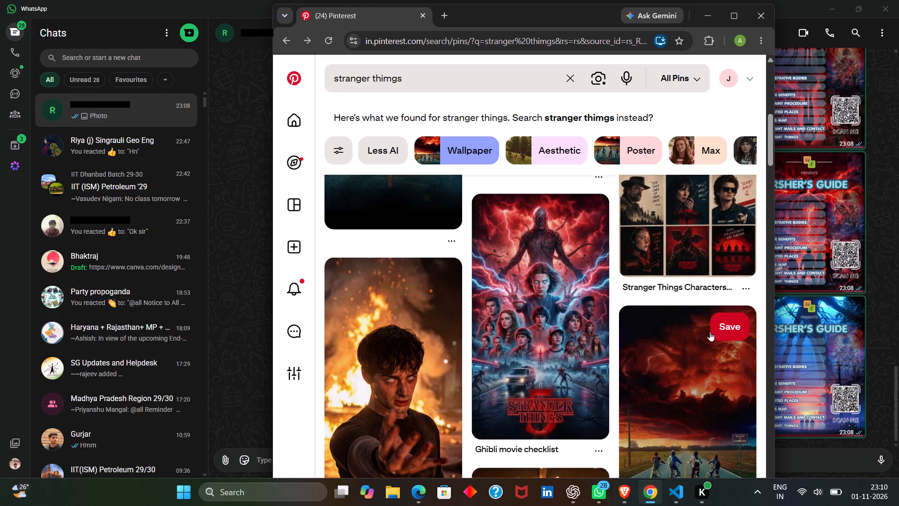
scroll(710, 332, down, 2)
scroll(656, 332, down, 4)
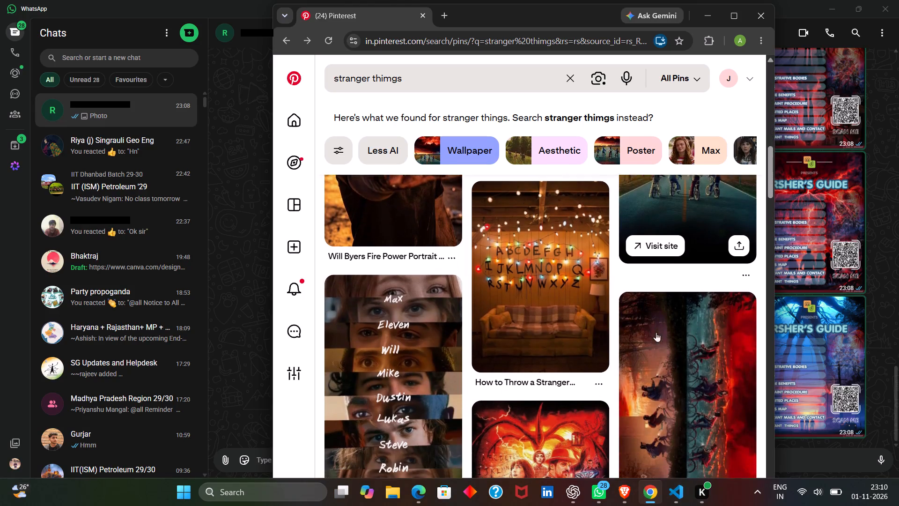
scroll(656, 332, down, 1)
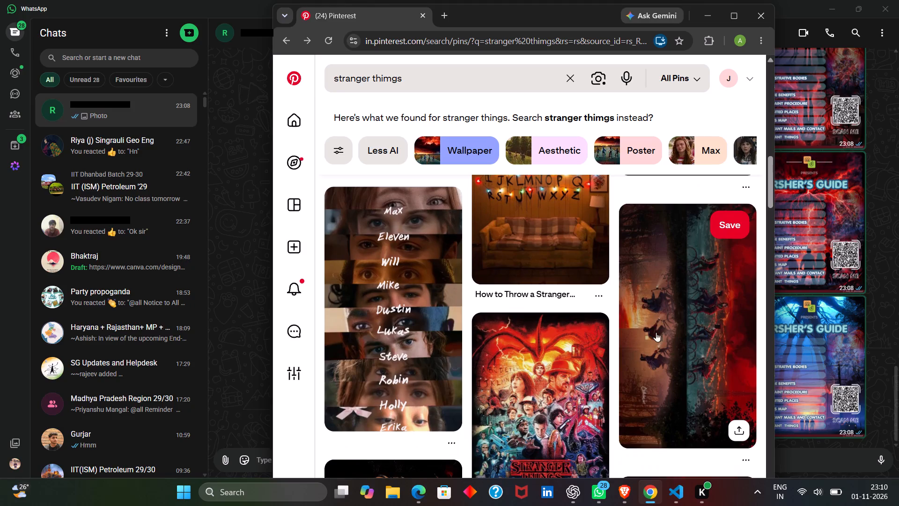
scroll(656, 332, down, 1)
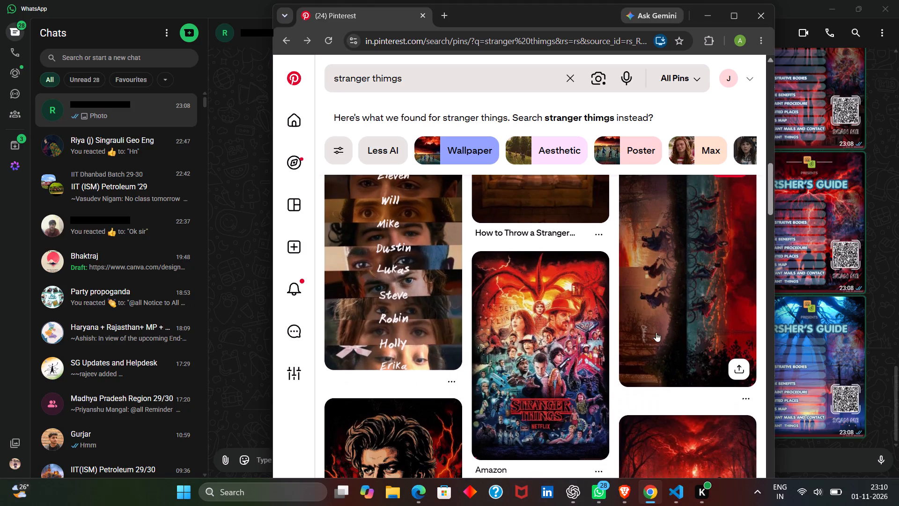
scroll(656, 332, down, 4)
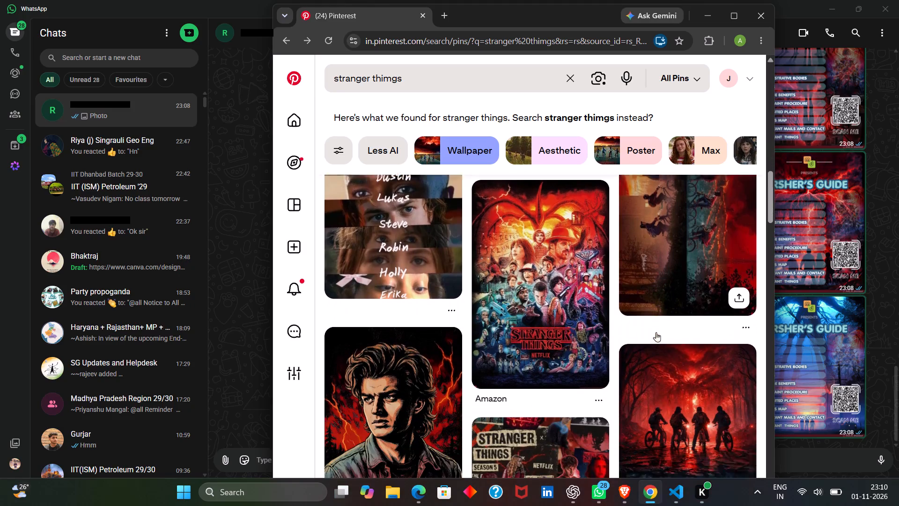
scroll(656, 332, down, 2)
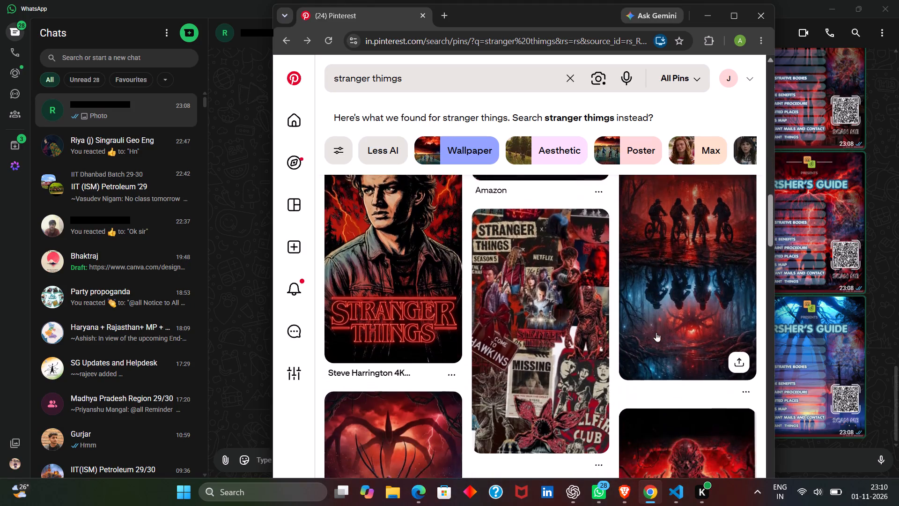
scroll(656, 332, down, 3)
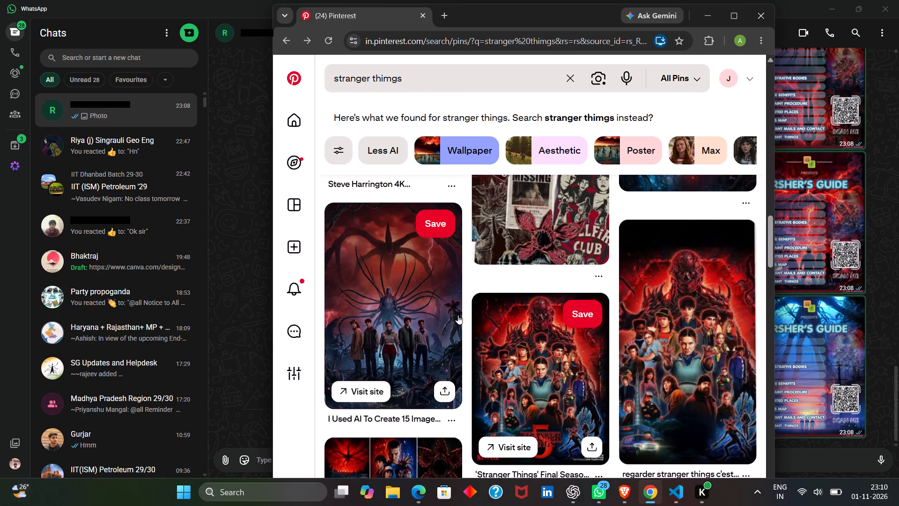
Open the pin with the giant shadow monster above five characters under a red sky and copy its image.
right_click(394, 292)
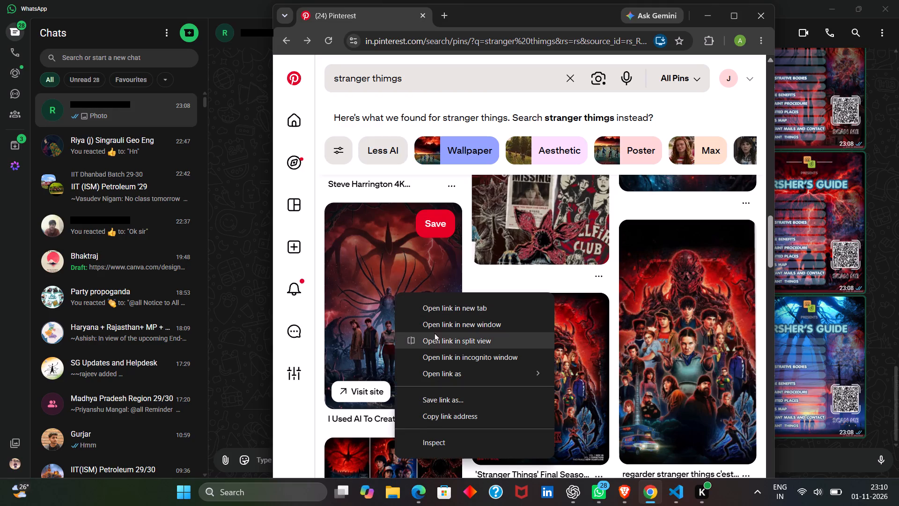
click(407, 250)
right_click(407, 250)
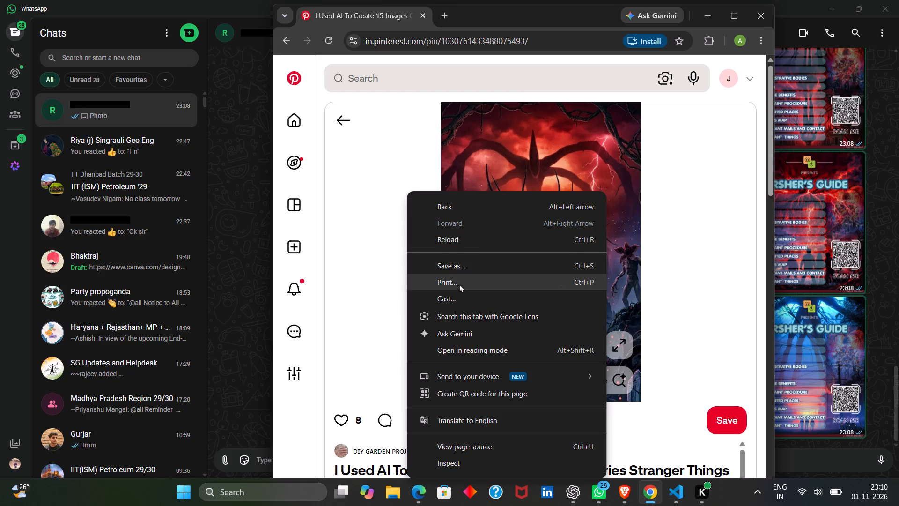
click(528, 123)
right_click(528, 123)
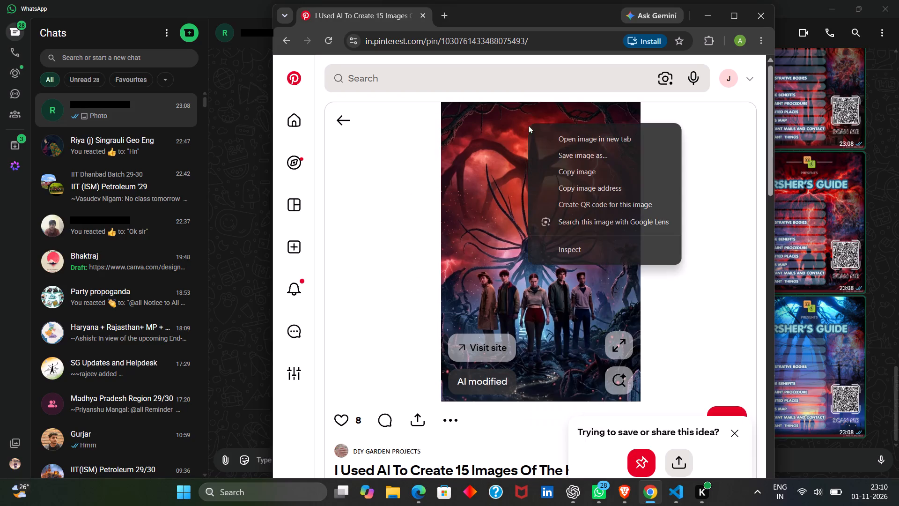
click(554, 166)
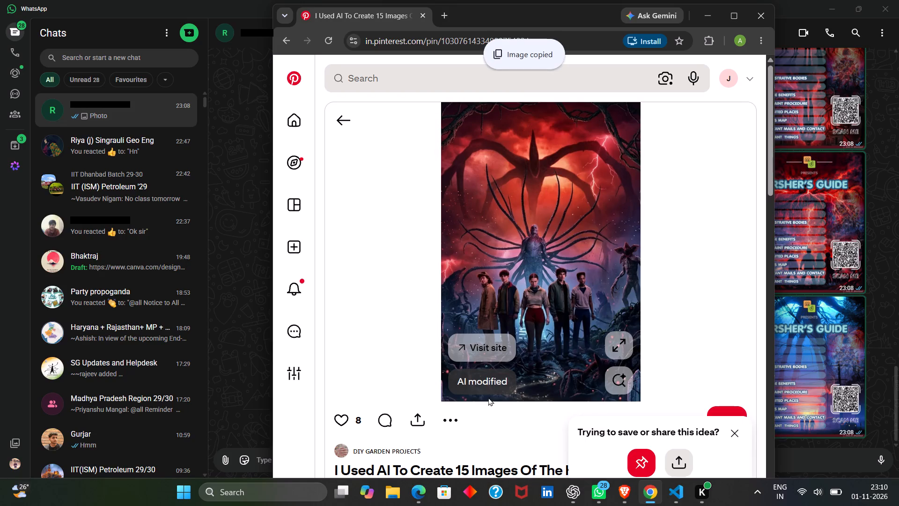
Switch to the pre design in Microsoft Edge and duplicate page 16, the blue forest Fresher's Guide poster.
click(424, 497)
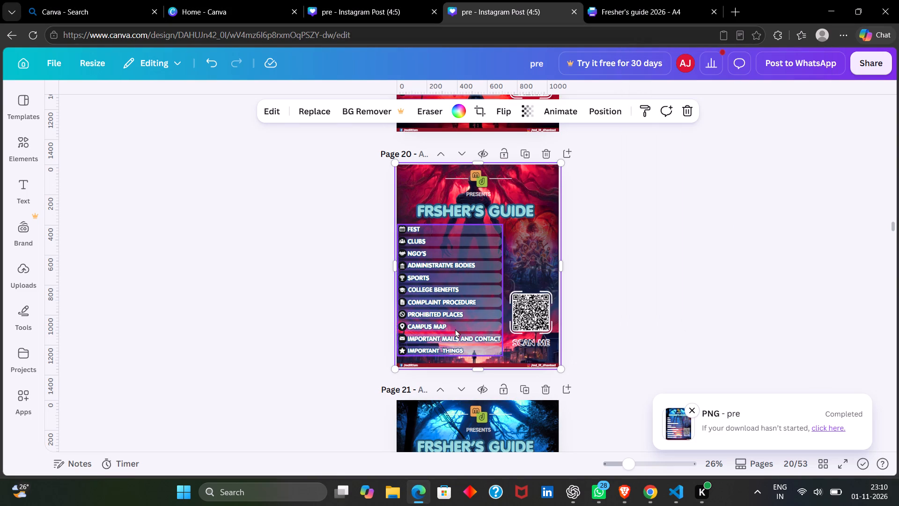
scroll(455, 329, up, 7)
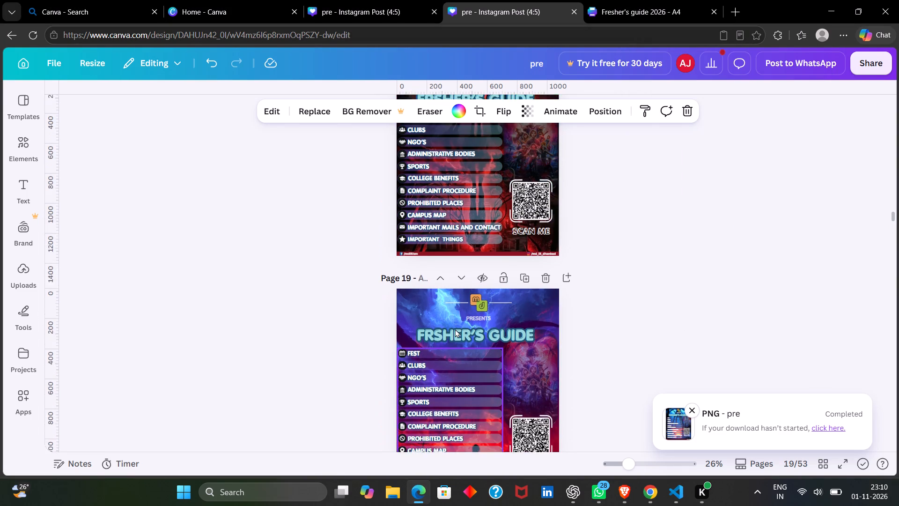
scroll(455, 329, up, 7)
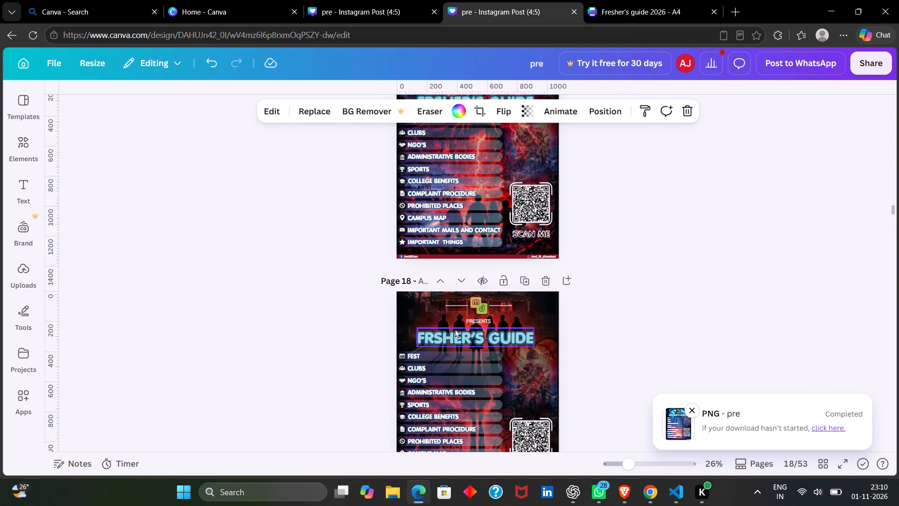
scroll(455, 329, up, 3)
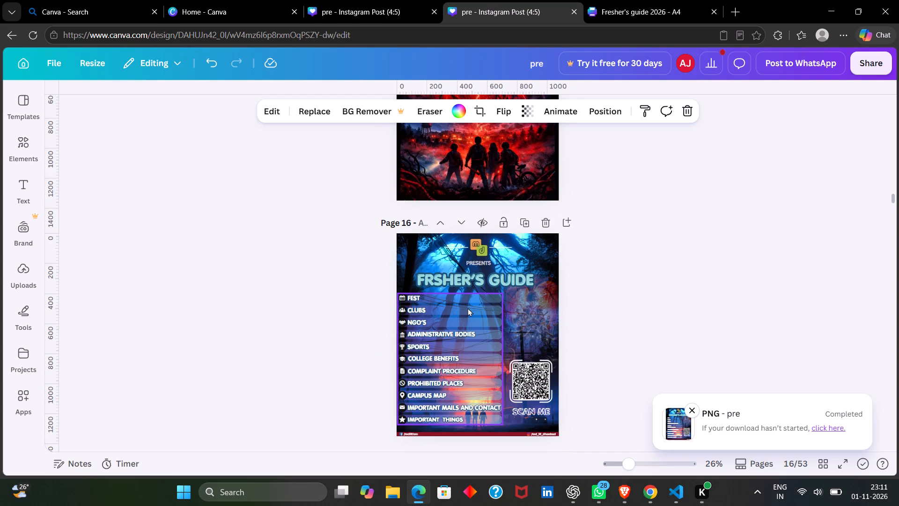
click(519, 218)
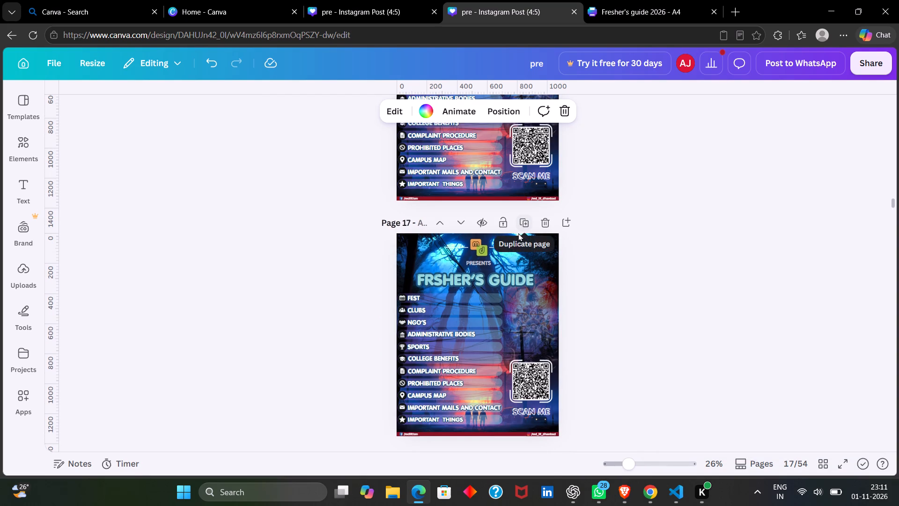
Paste the copied red-sky monster artwork onto page 17, the duplicated Fresher's Guide poster.
right_click(419, 256)
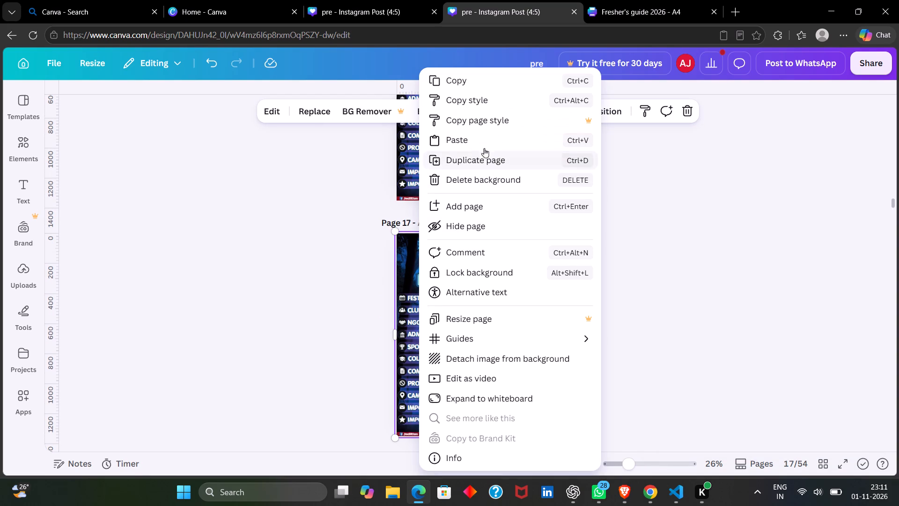
click(482, 138)
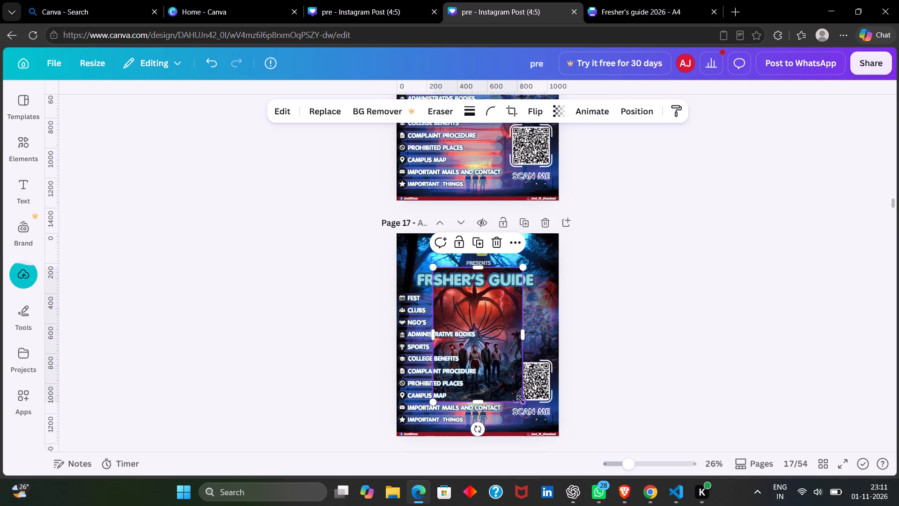
Enlarge the pasted monster artwork proportionally until it spans the full width of page 17 and covers the whole poster.
drag(521, 400, 558, 421)
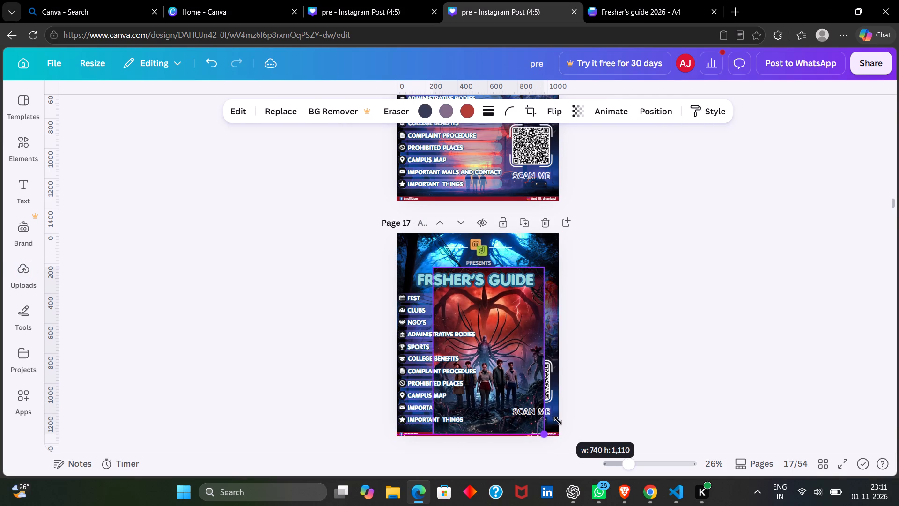
drag(558, 421, 560, 423)
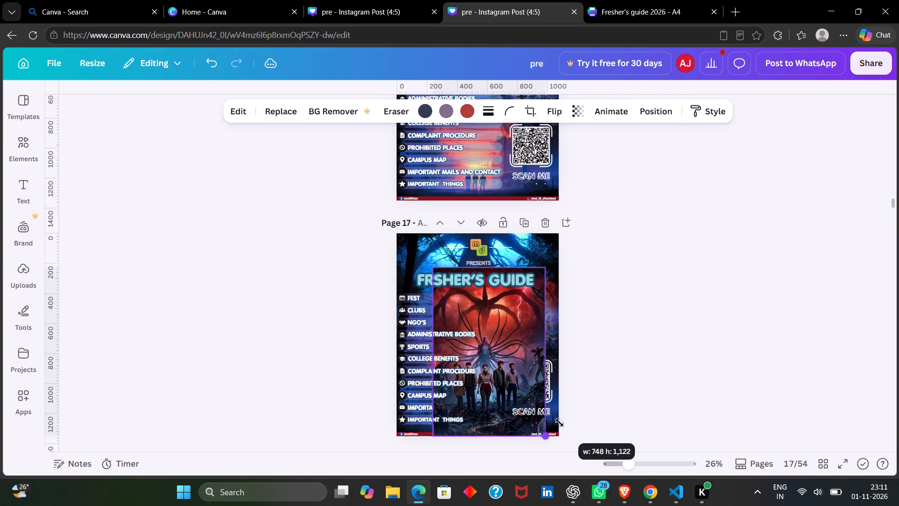
drag(560, 423, 560, 423)
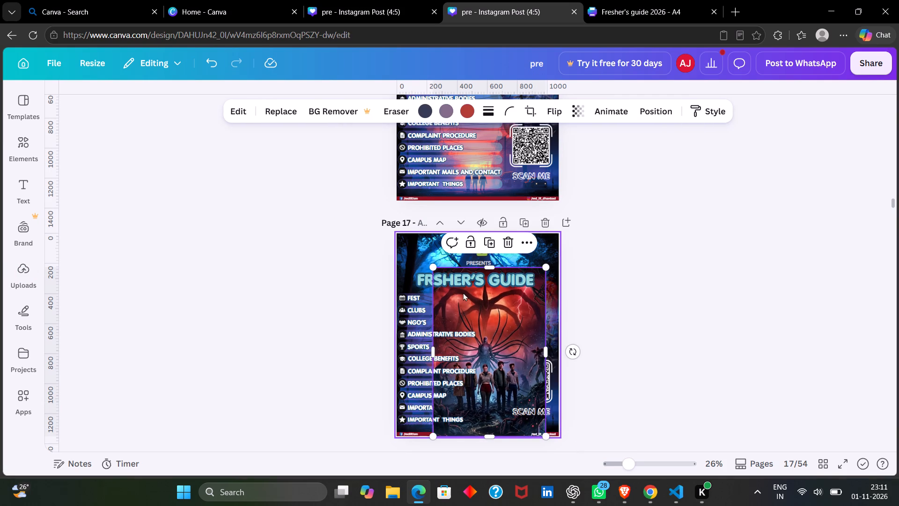
drag(434, 267, 416, 242)
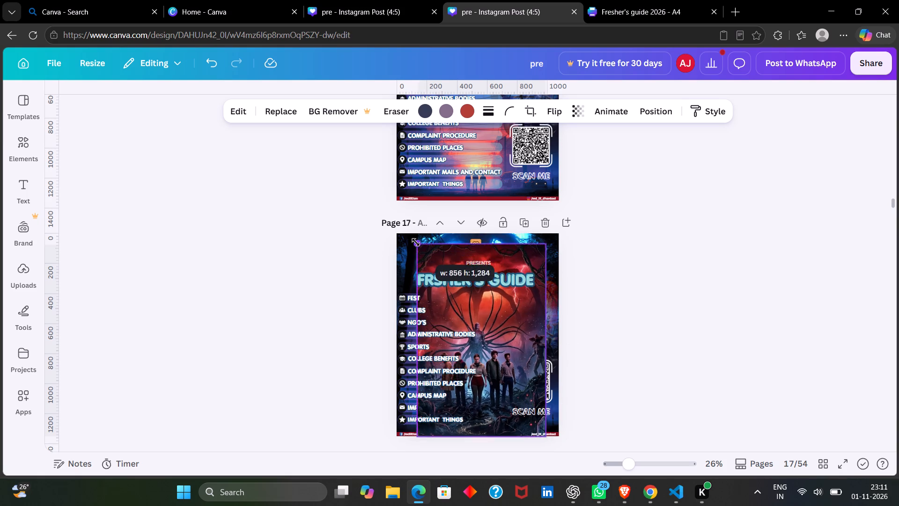
drag(416, 242, 408, 234)
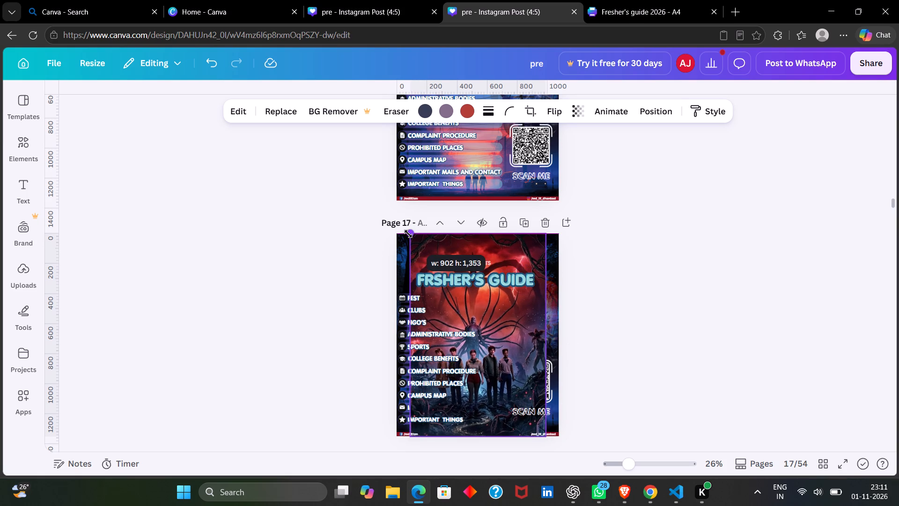
drag(408, 234, 399, 225)
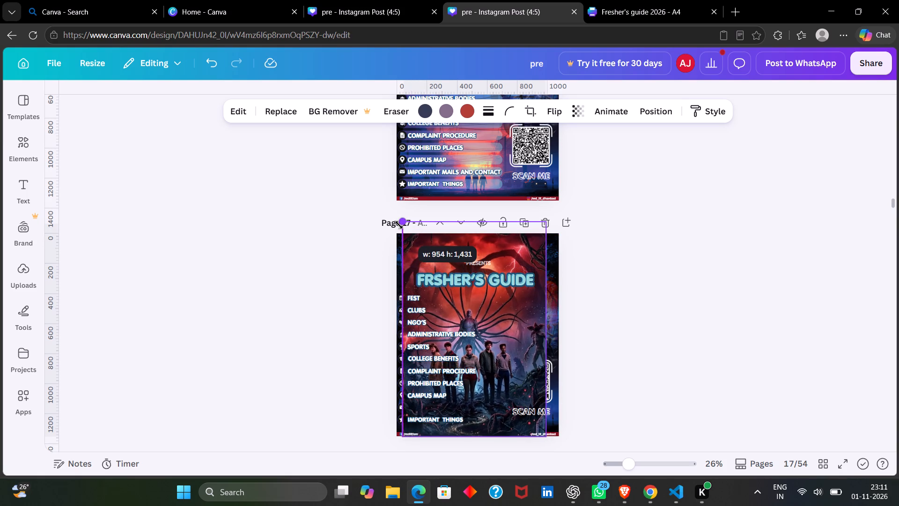
drag(399, 225, 390, 219)
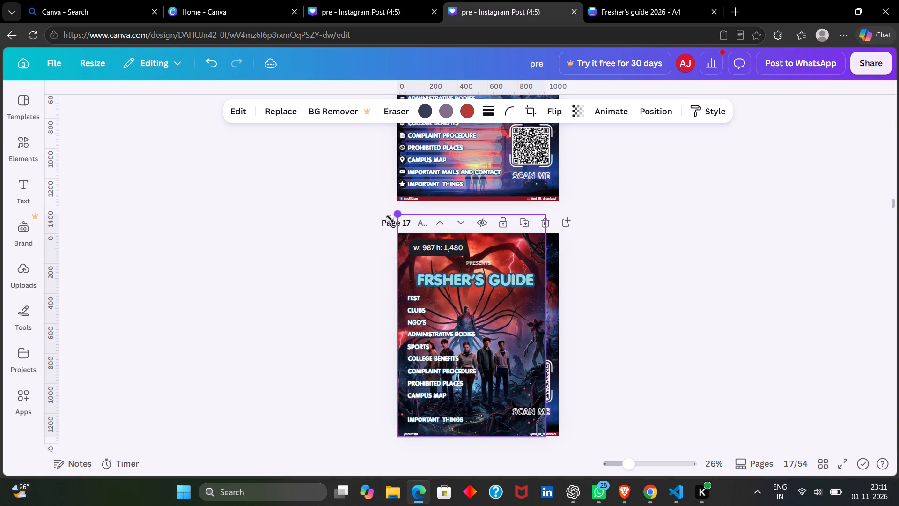
drag(390, 219, 388, 217)
scroll(388, 217, down, 1)
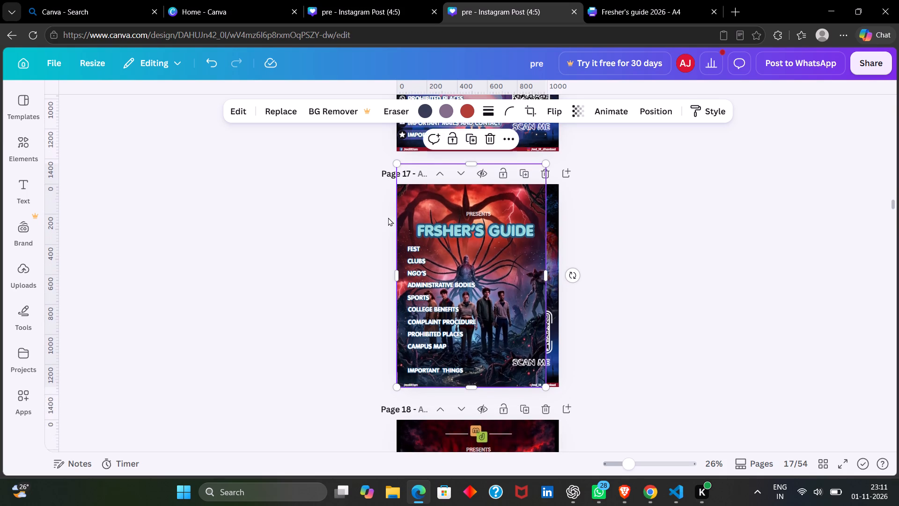
scroll(641, 438, down, 1)
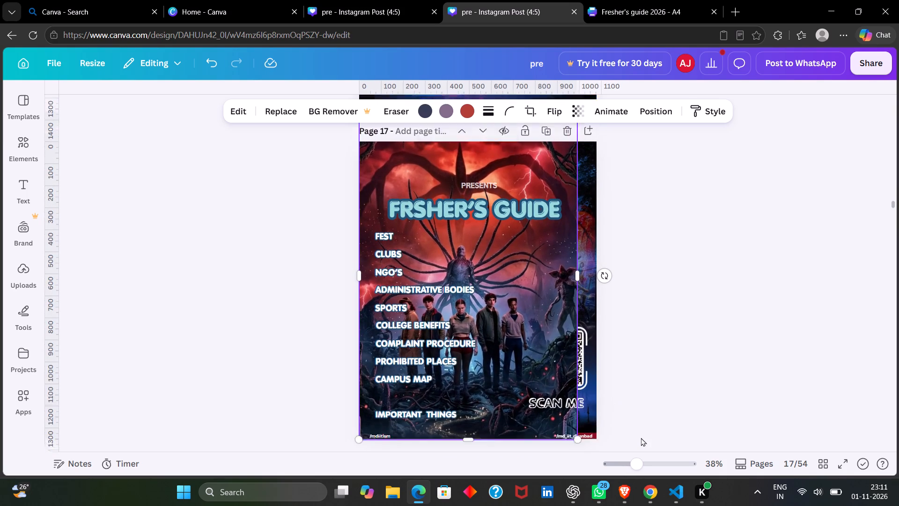
scroll(641, 438, down, 1)
drag(574, 402, 615, 410)
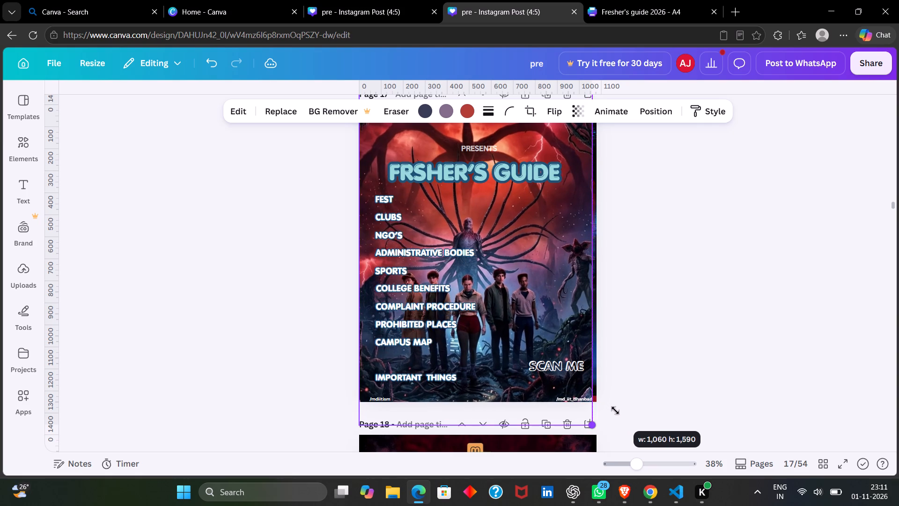
drag(615, 410, 617, 411)
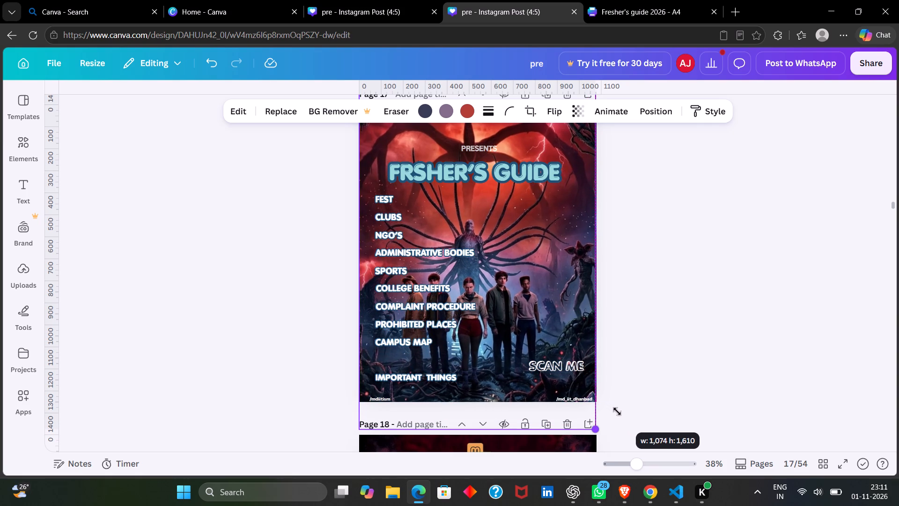
drag(617, 411, 619, 414)
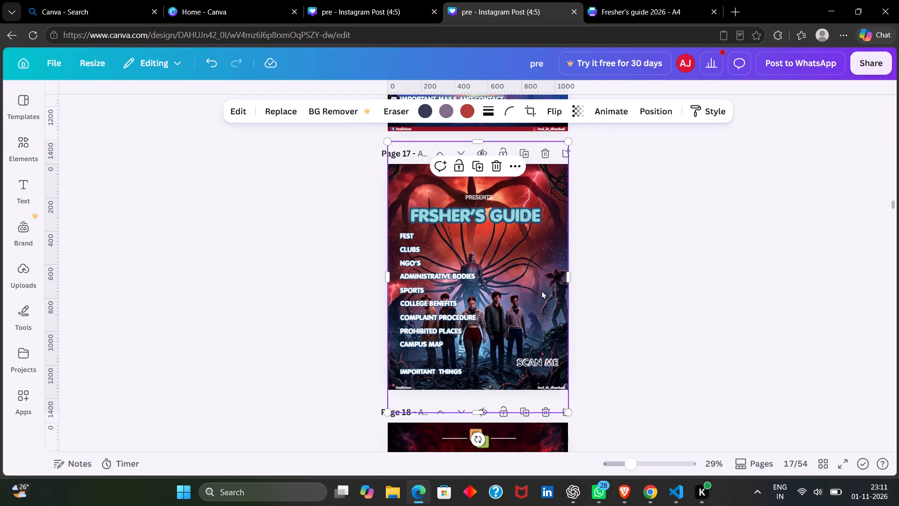
Send the monster artwork to the back layer, behind the poster's text, icons and QR code.
click(513, 168)
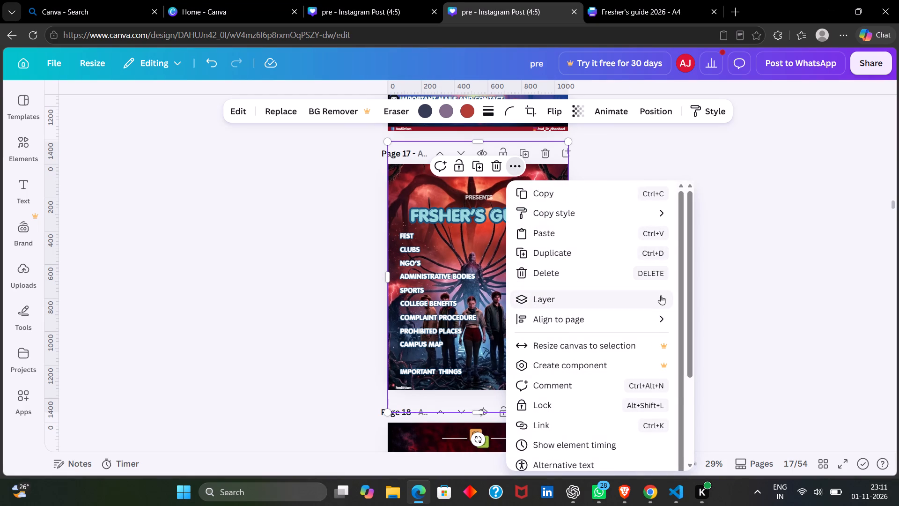
click(661, 295)
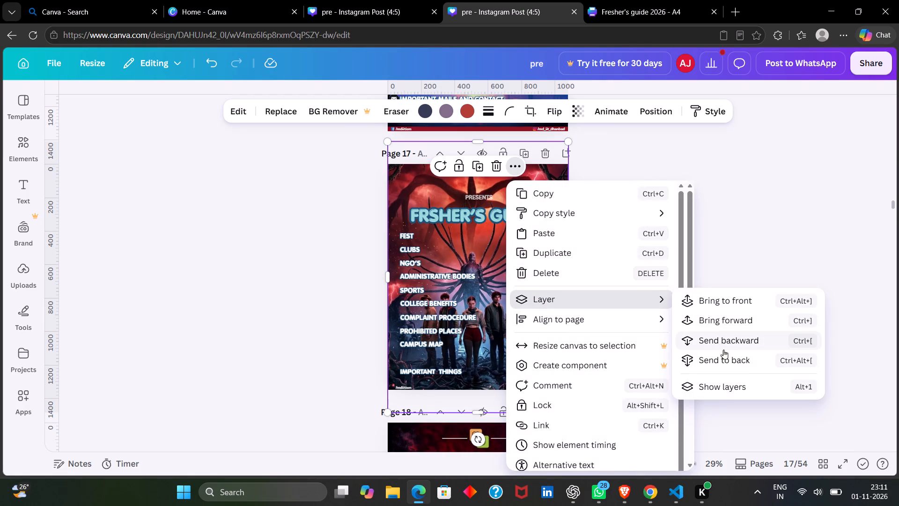
click(725, 355)
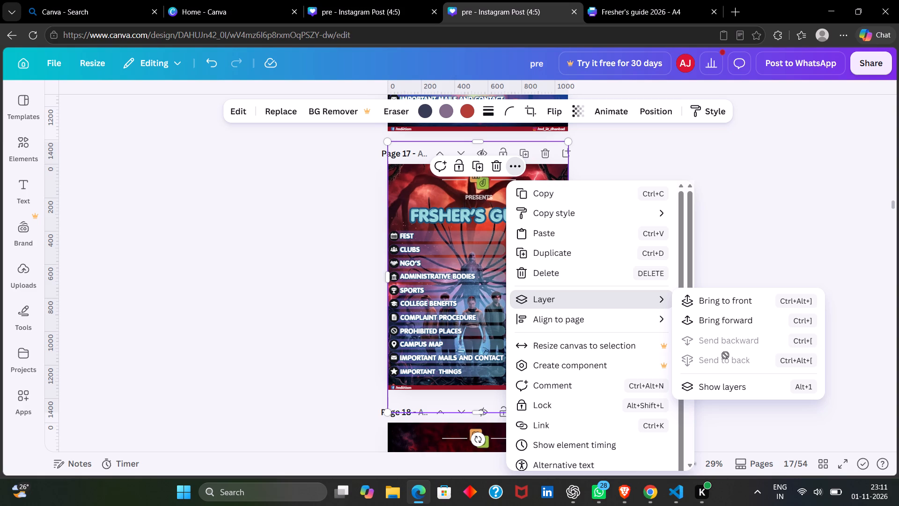
click(757, 213)
click(757, 213)
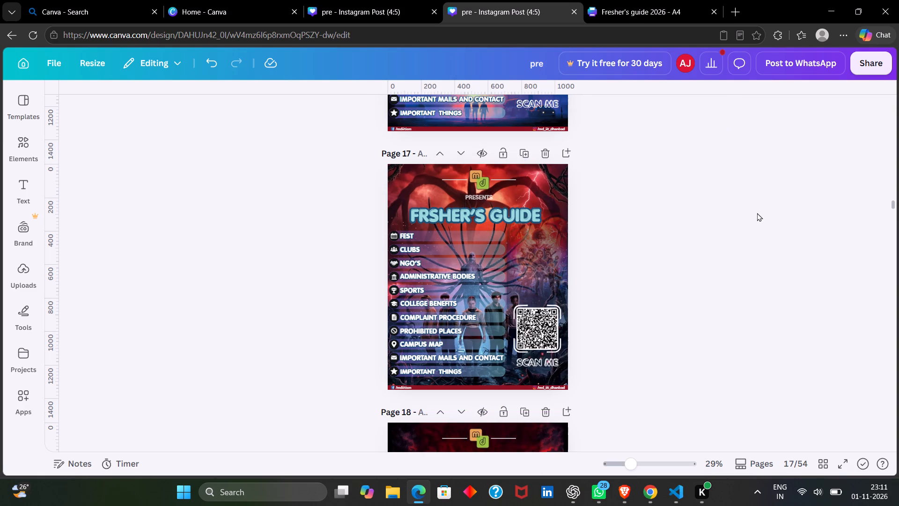
Set the monster artwork's transparency to 75 on page 17.
click(525, 180)
click(580, 109)
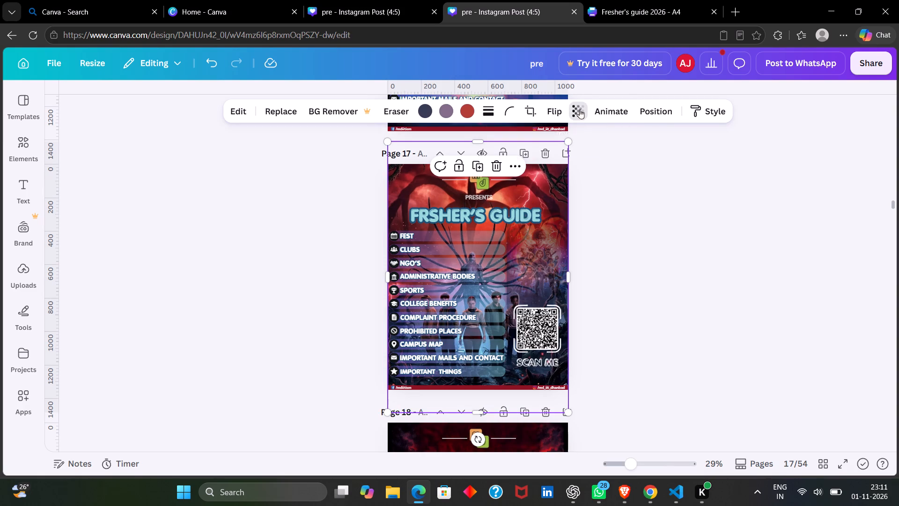
click(628, 159)
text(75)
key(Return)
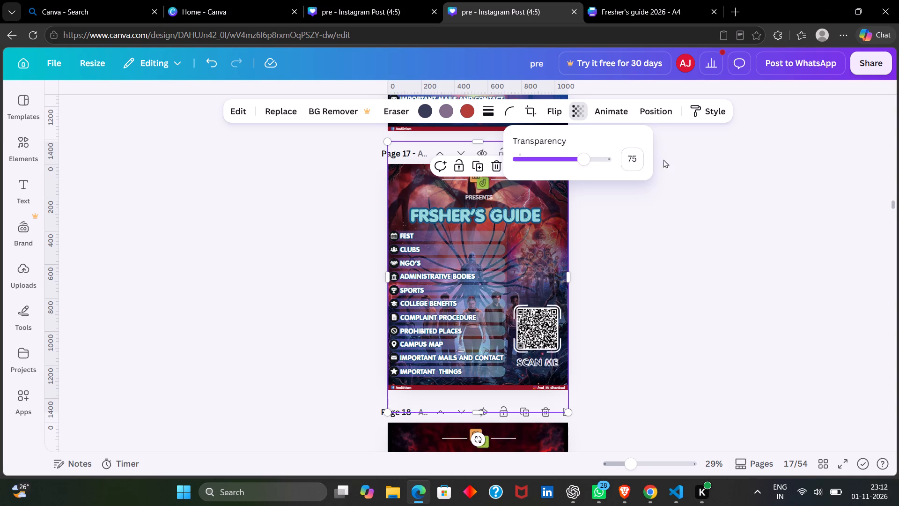
Set the monster artwork's transparency to 85 on page 17 and deselect it.
click(629, 160)
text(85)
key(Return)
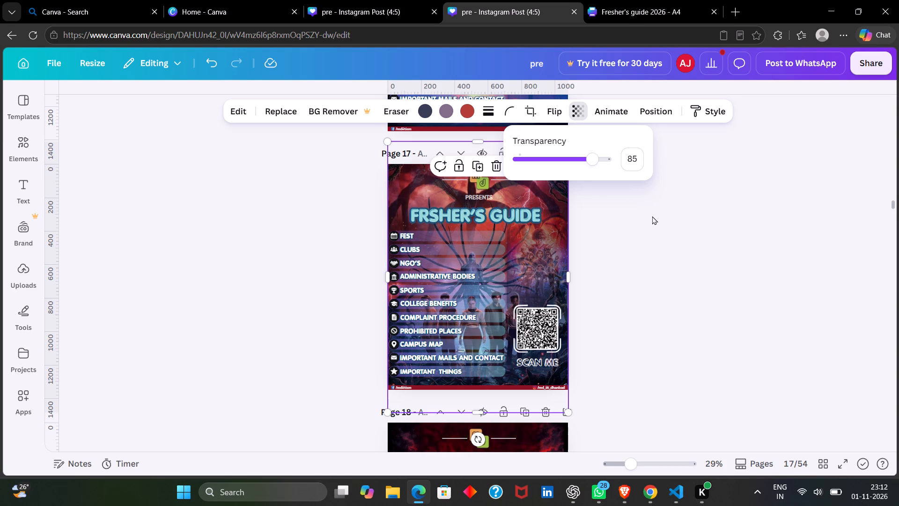
click(652, 216)
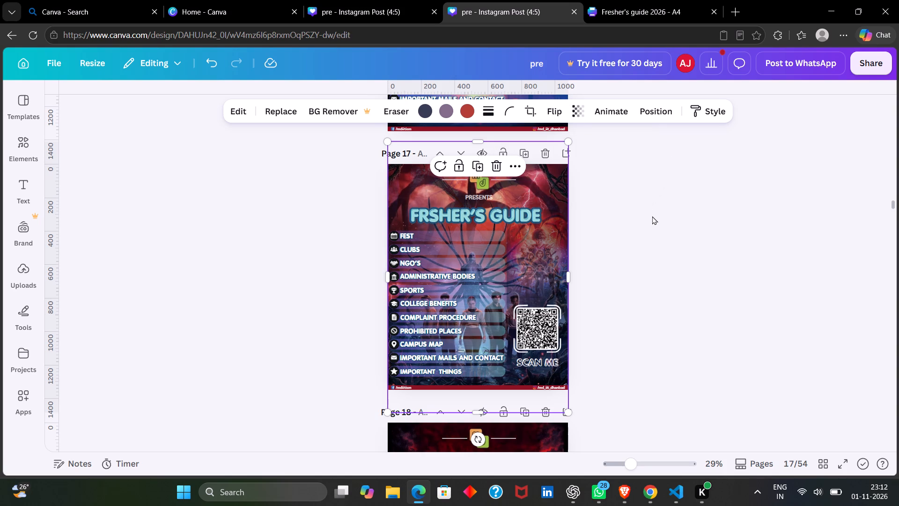
double_click(652, 216)
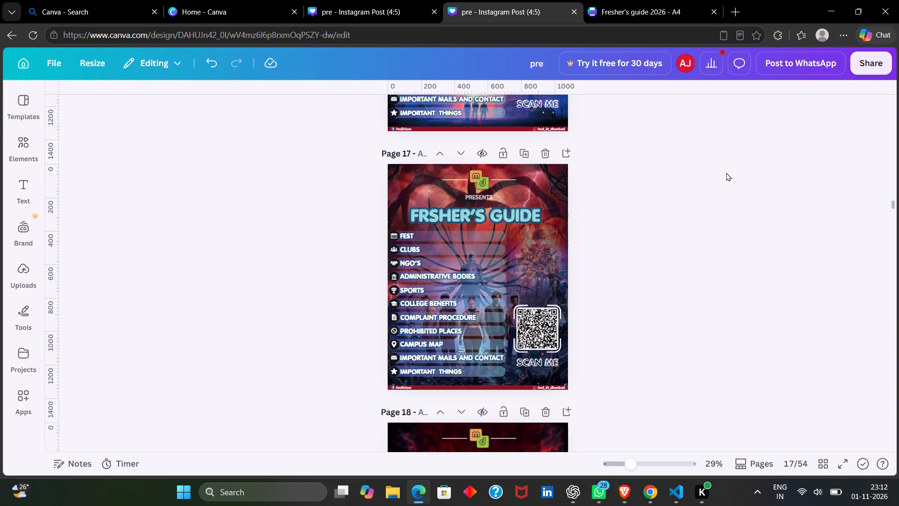
Download only page 17, the red-sky monster poster, as a high-quality PNG at 1,080 × 1,350 px.
click(867, 53)
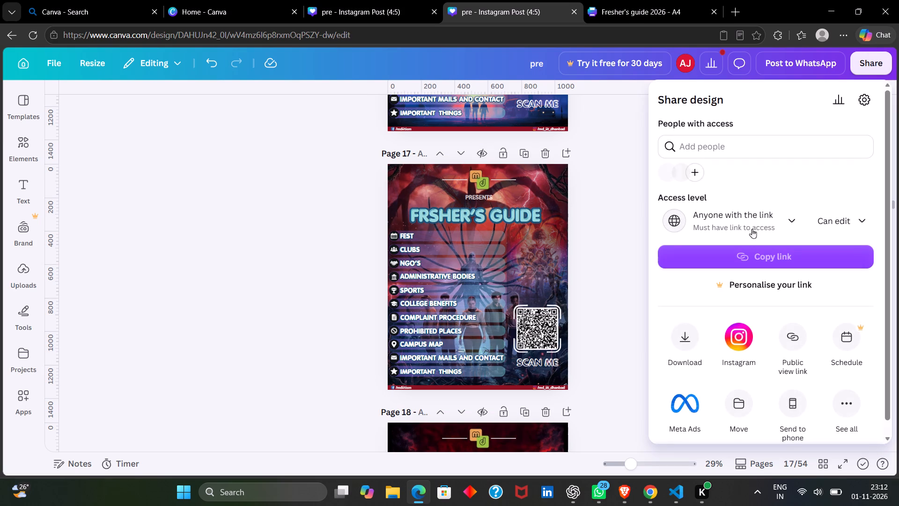
click(696, 335)
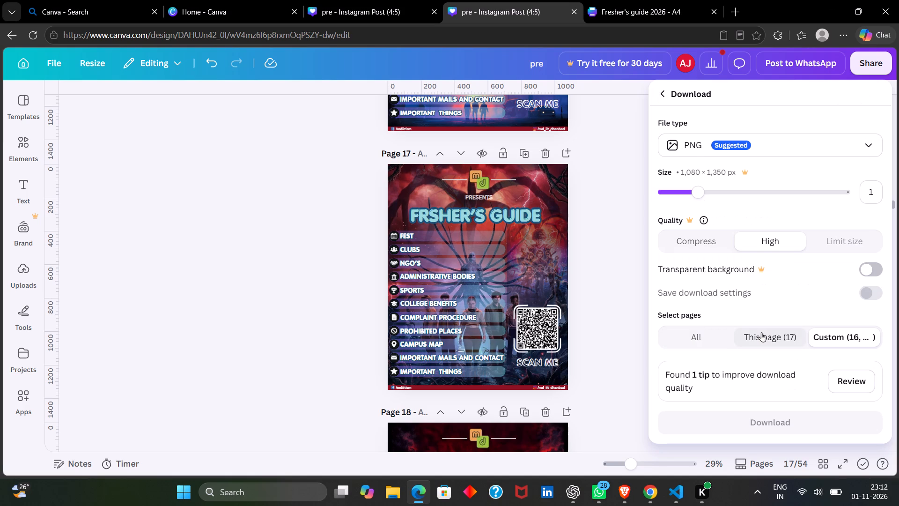
click(761, 332)
click(742, 424)
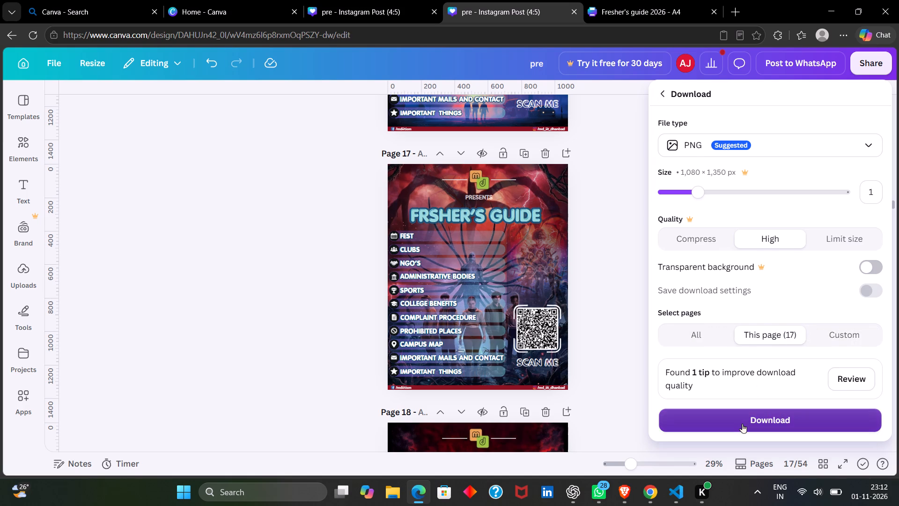